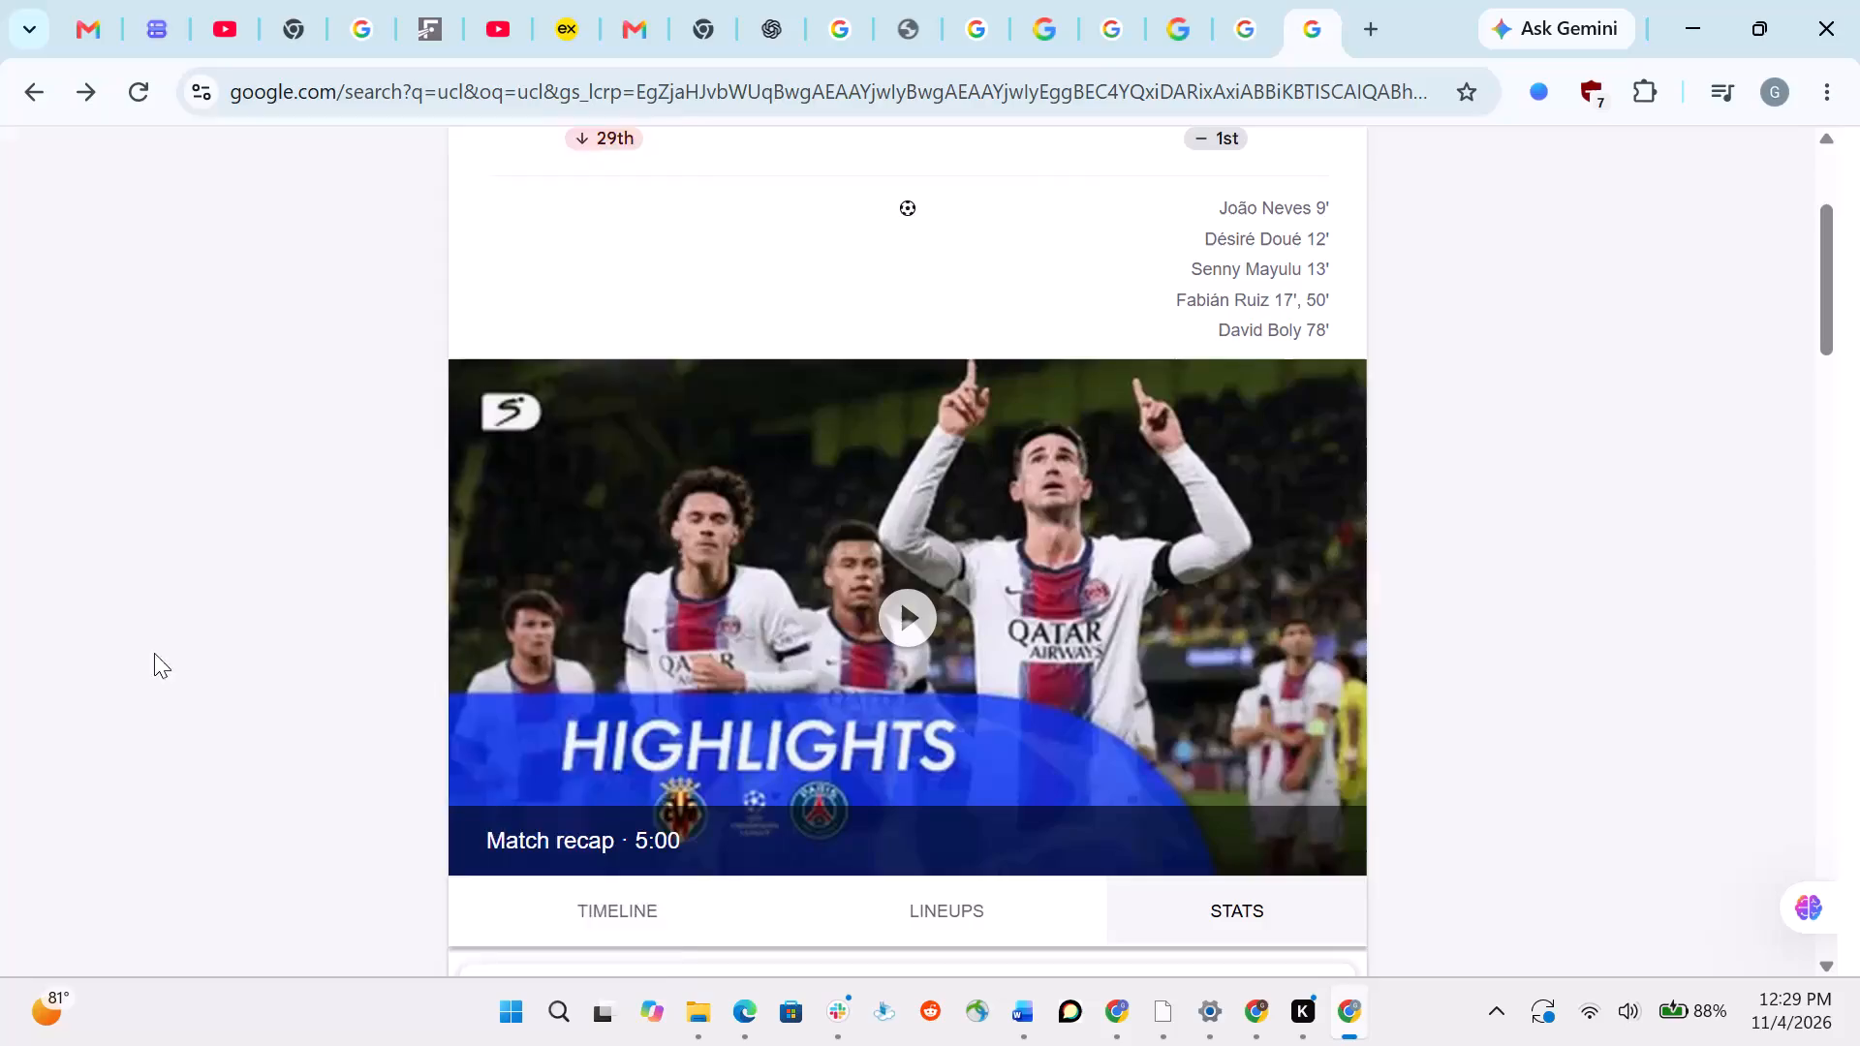
Search for ilovepdf in a new tab and open the site's PDF to Word converter.
click(1384, 21)
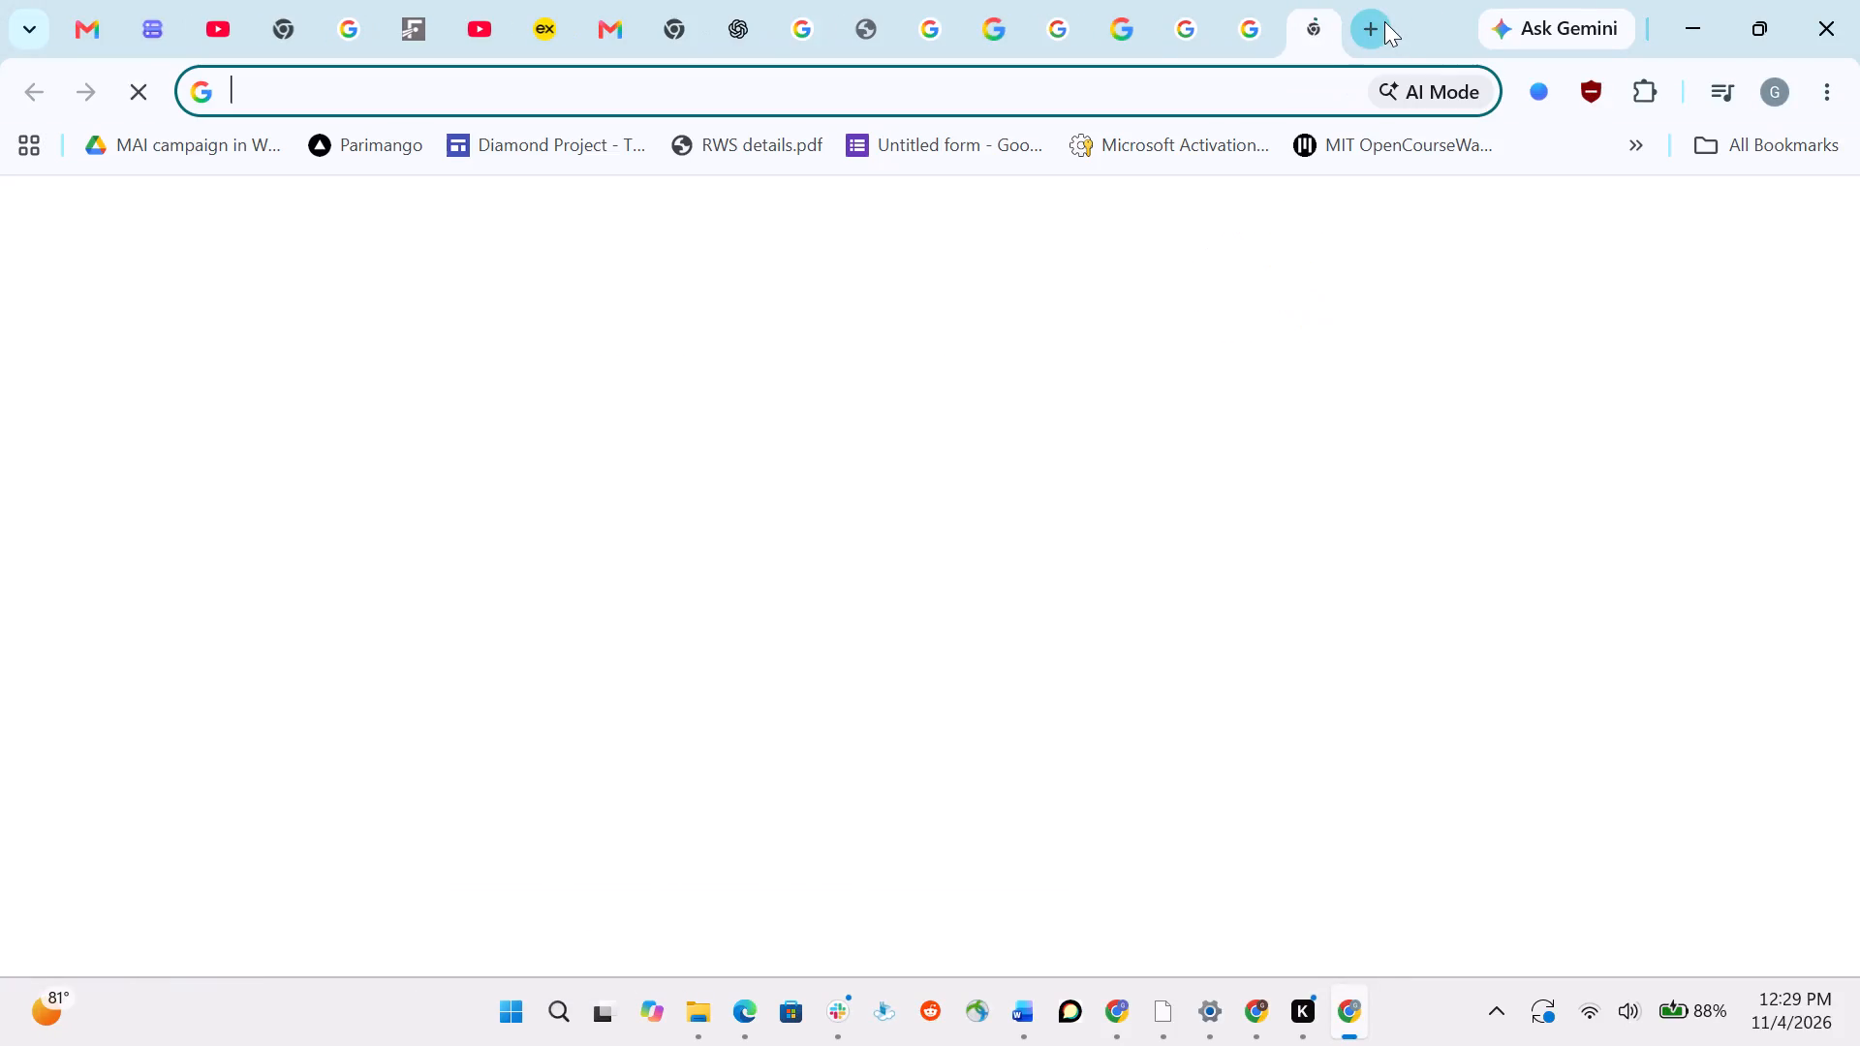
text(ilo)
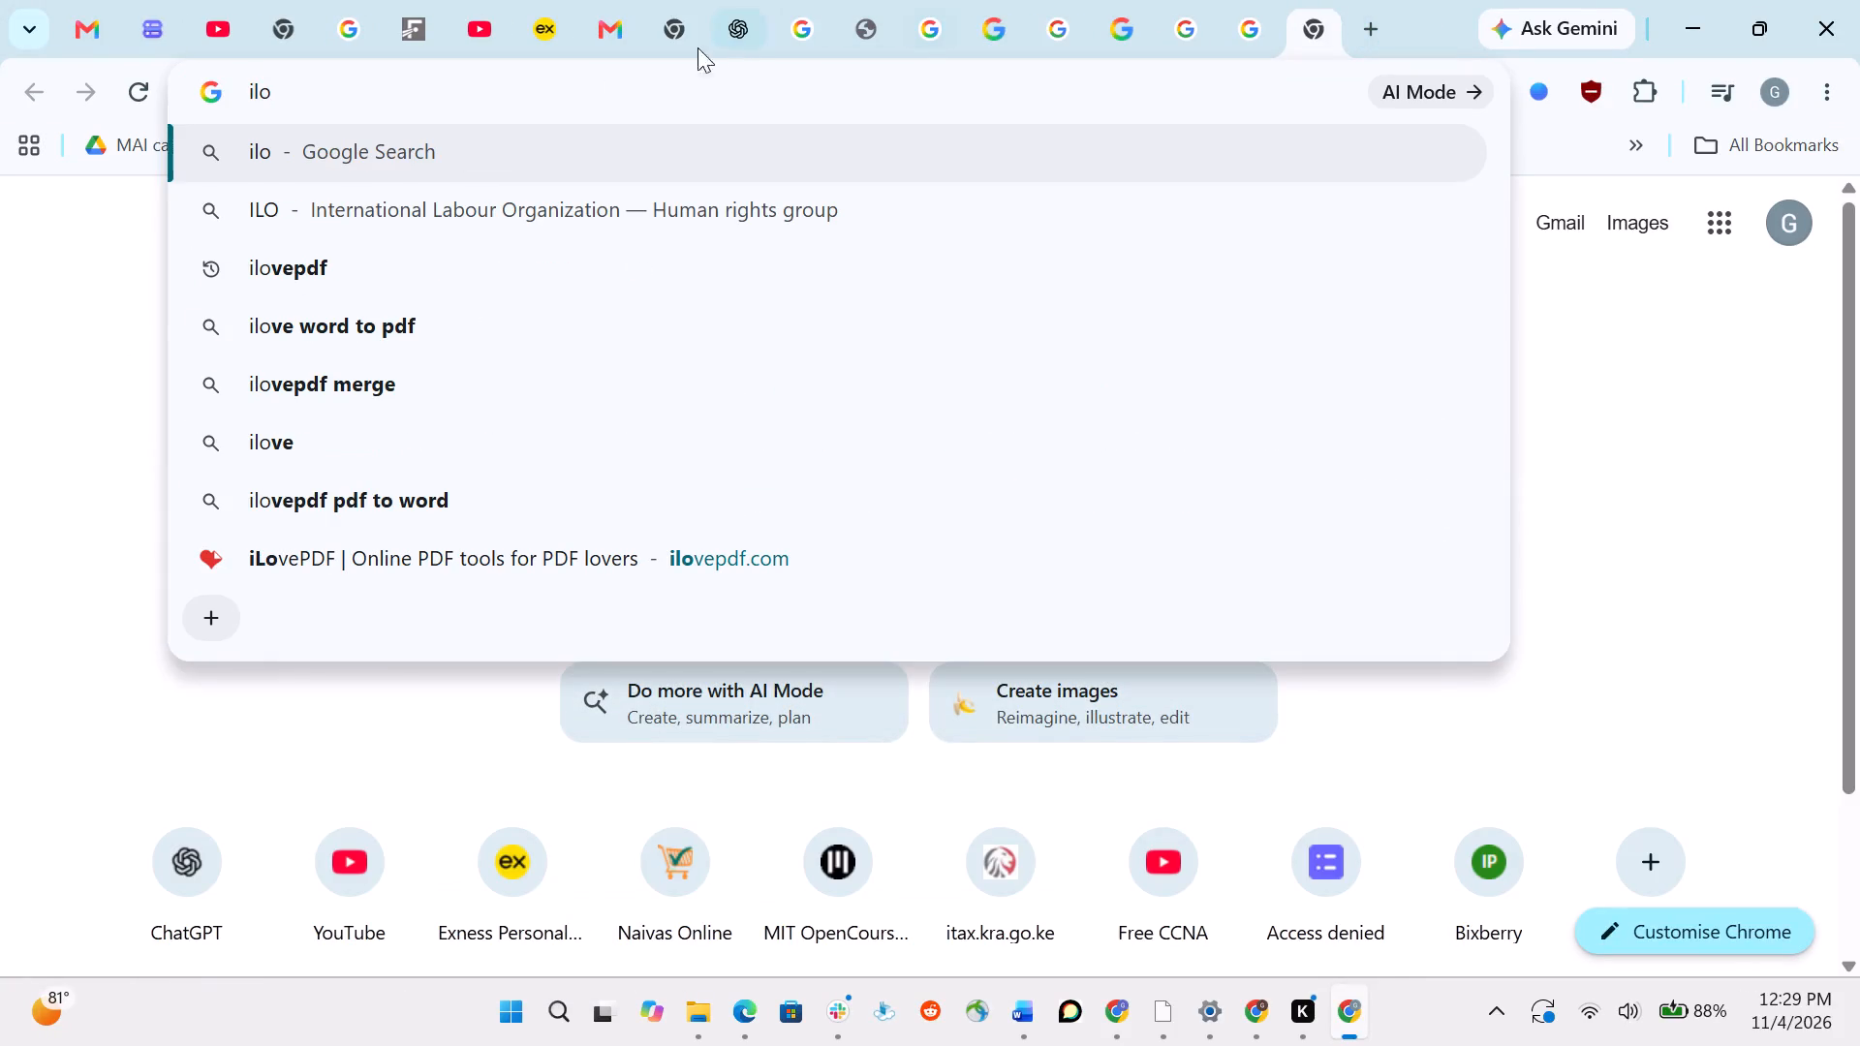
click(448, 272)
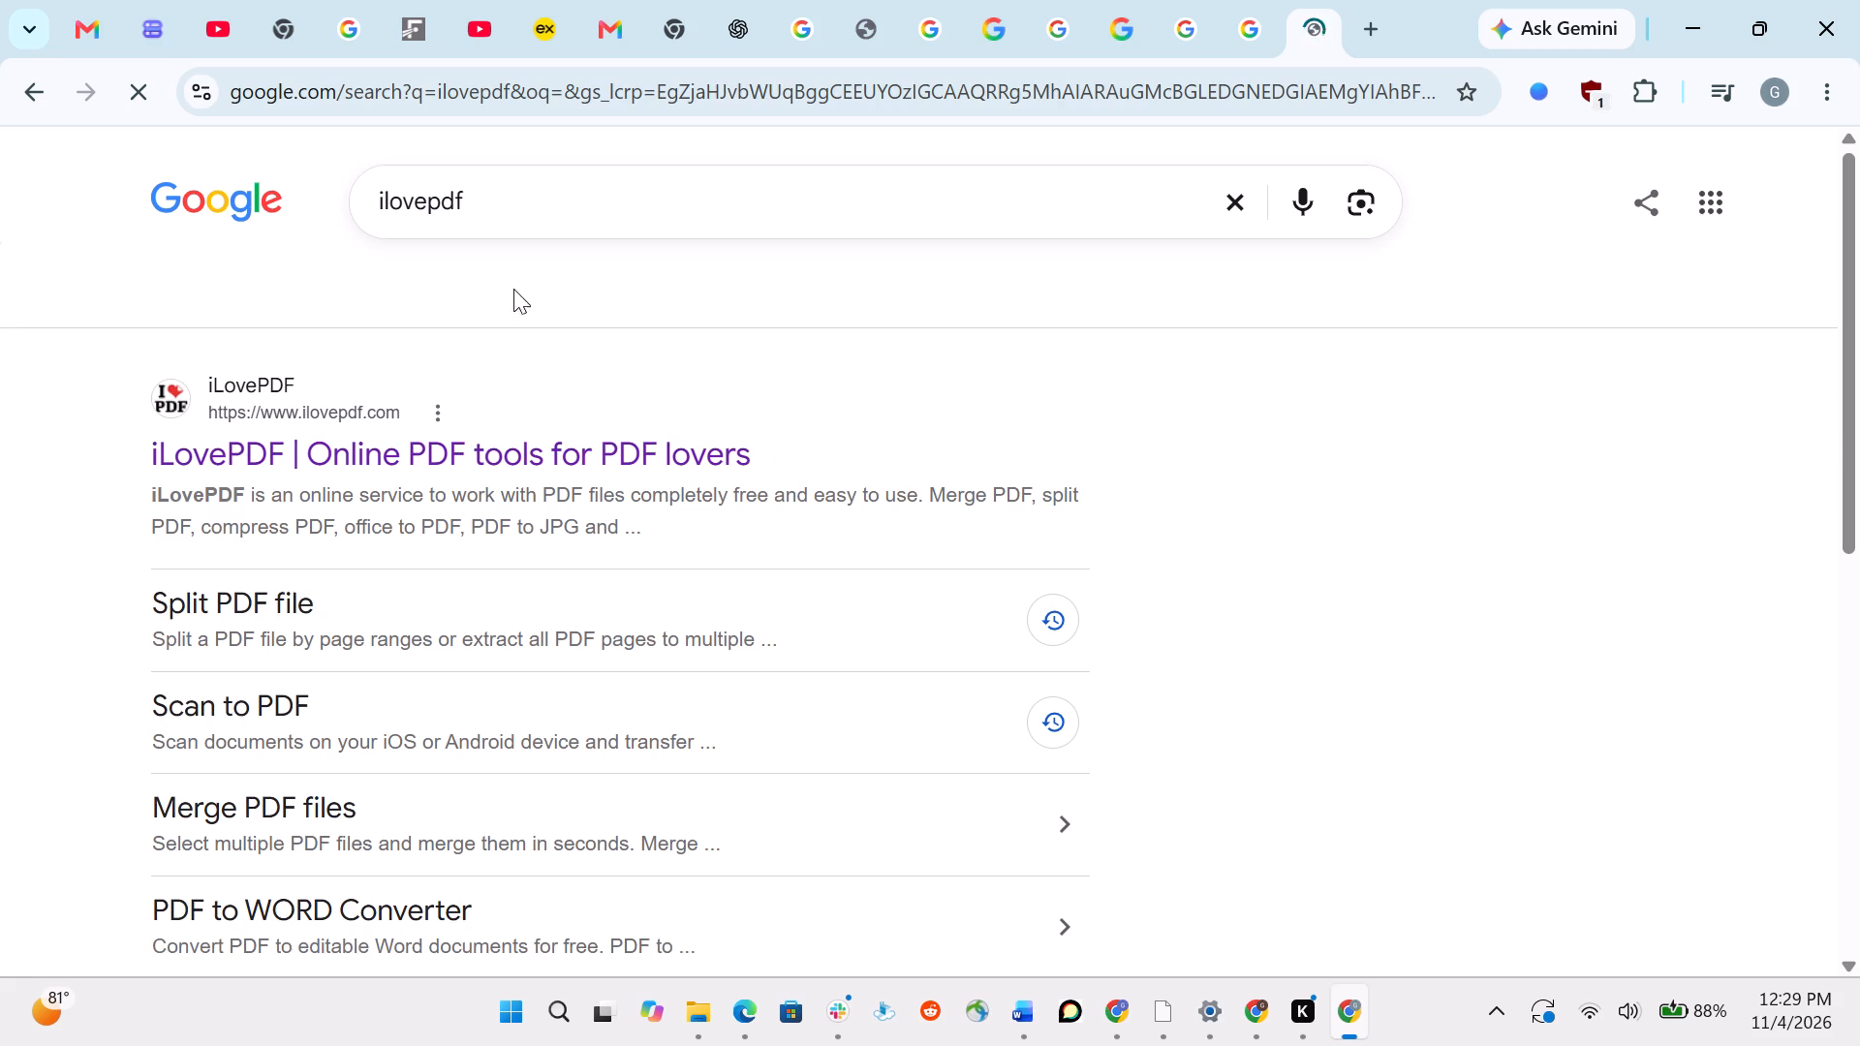
click(525, 457)
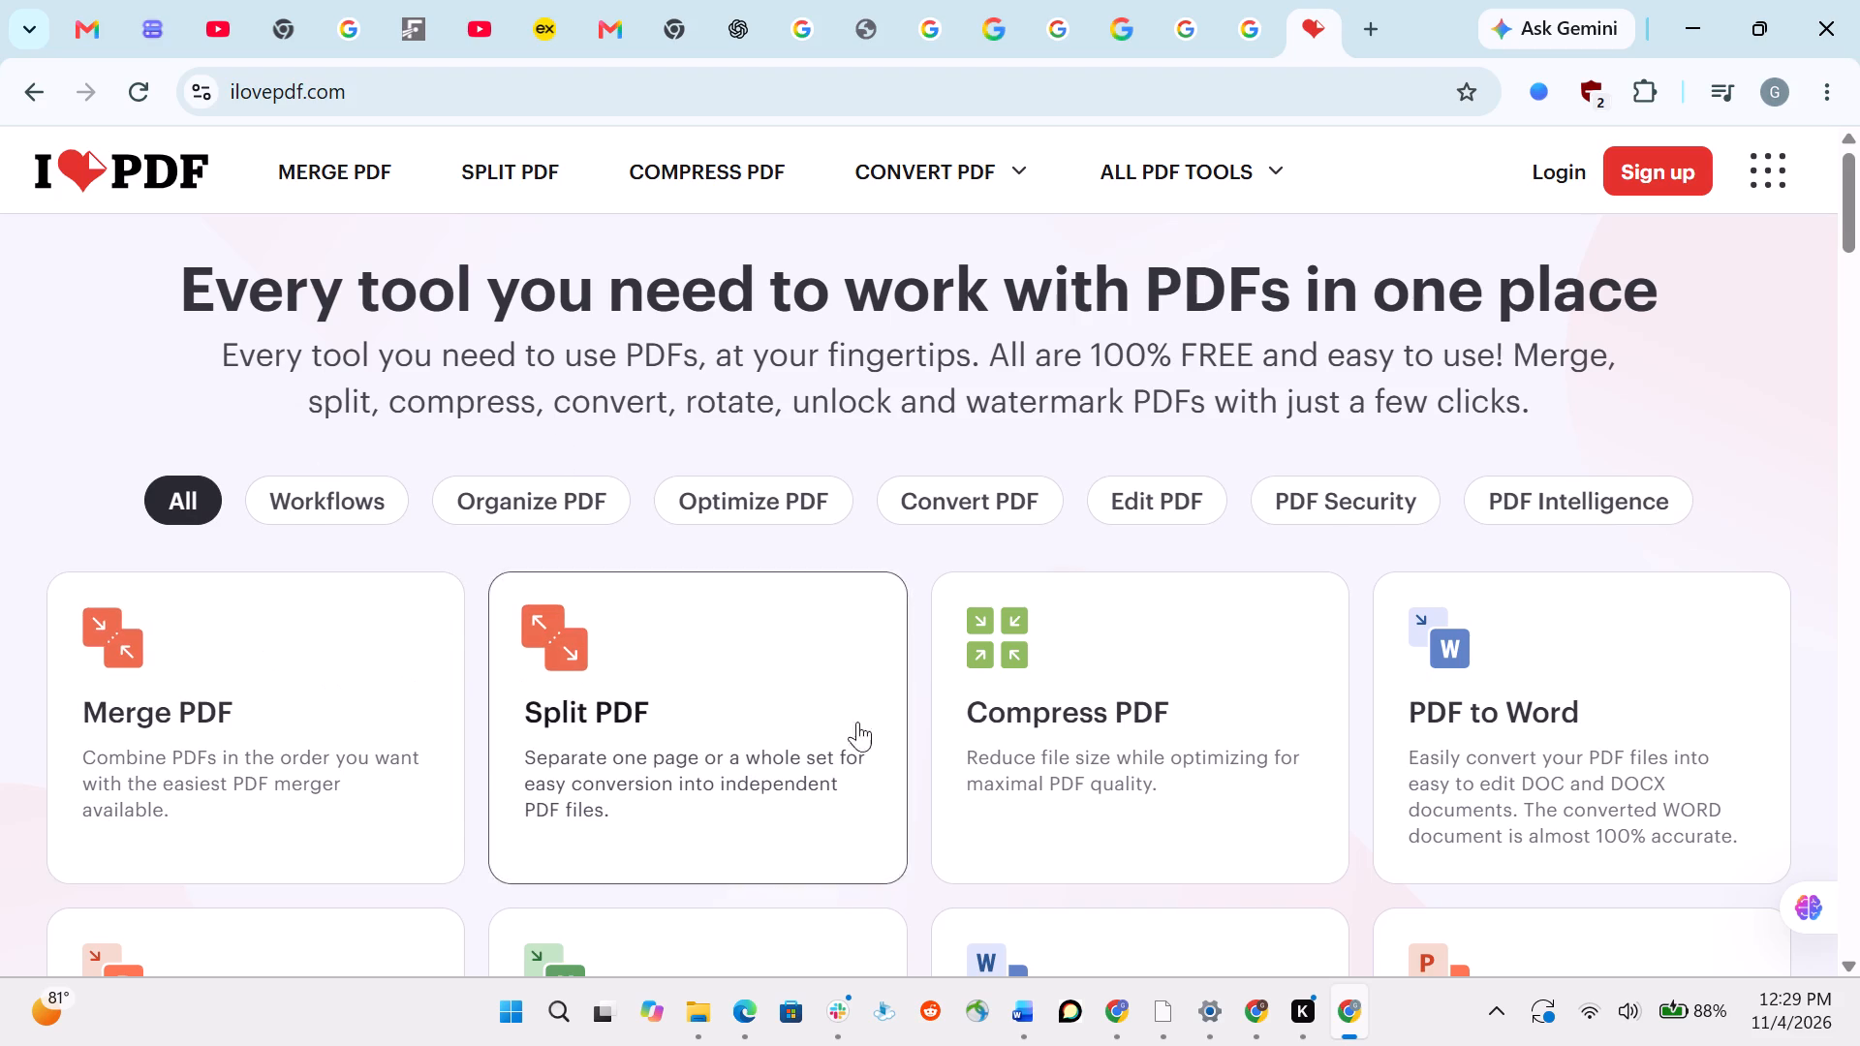
scroll(1201, 731, down, 2)
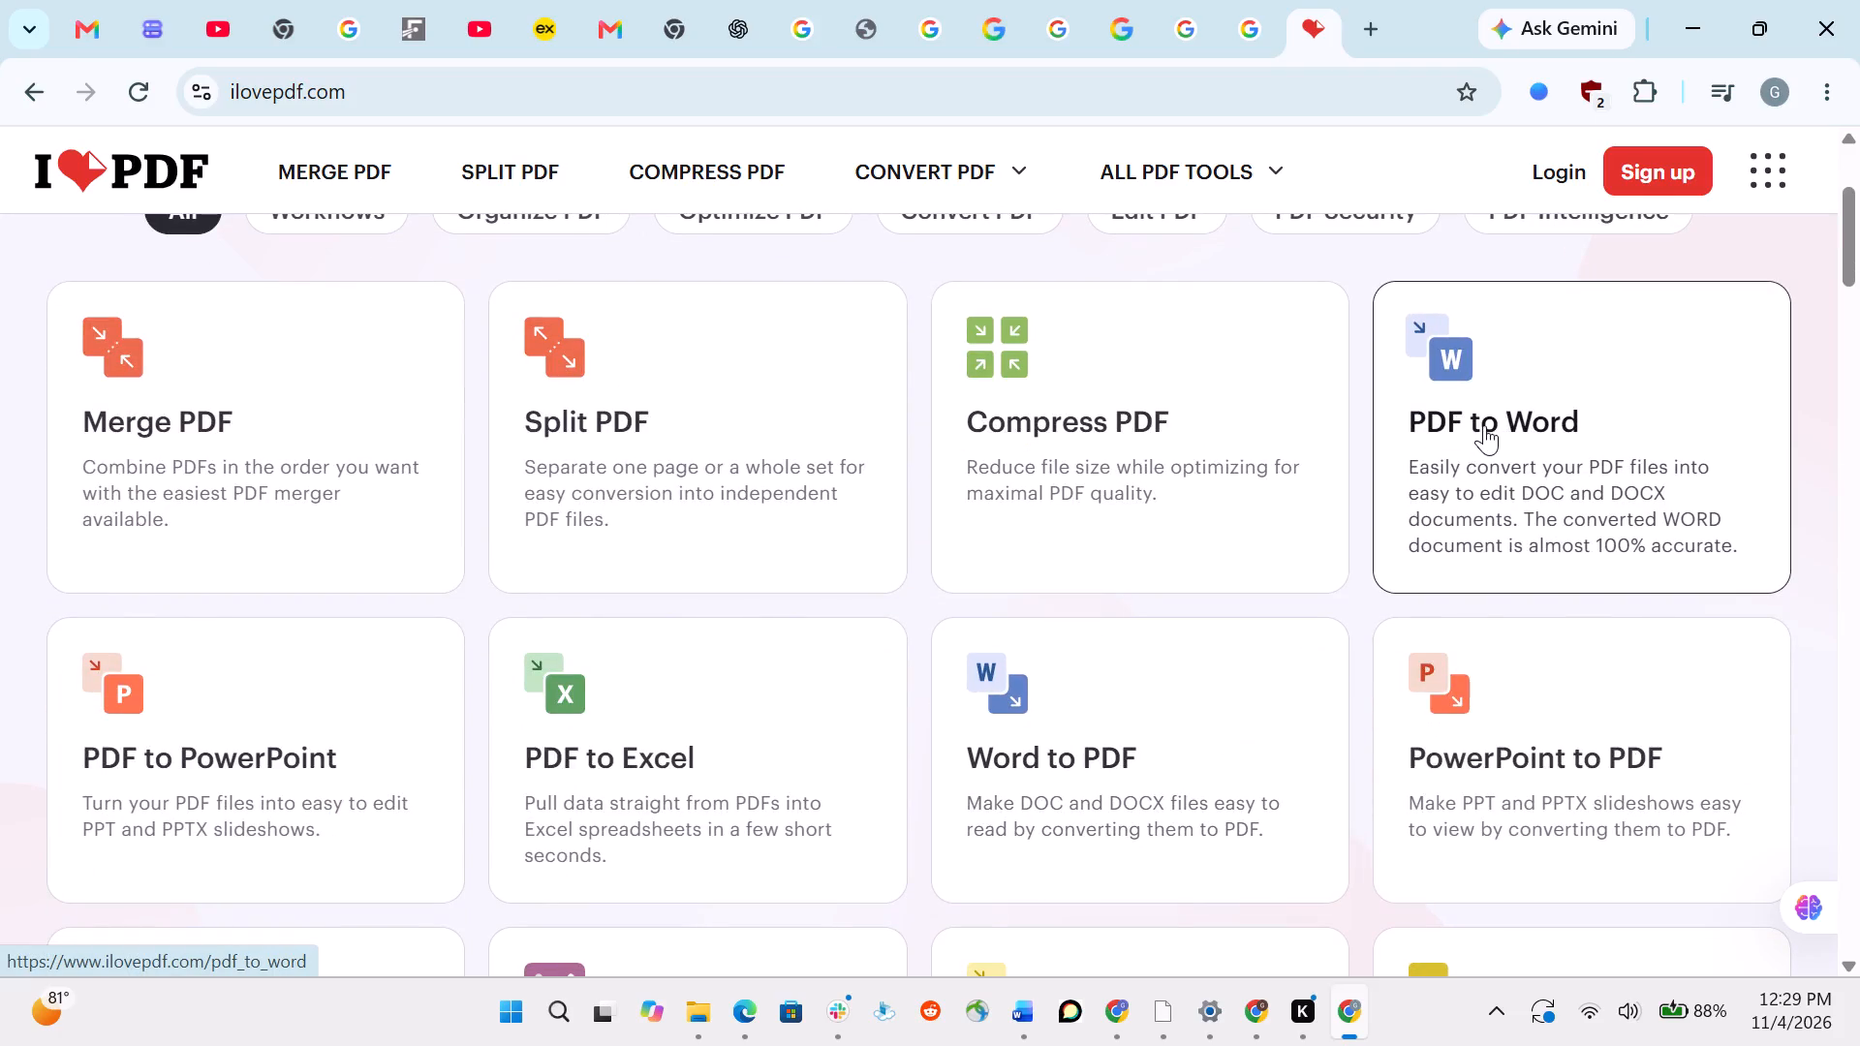
click(1484, 424)
Start selecting a PDF for conversion and look through the Downloads folder for the CV file.
click(965, 547)
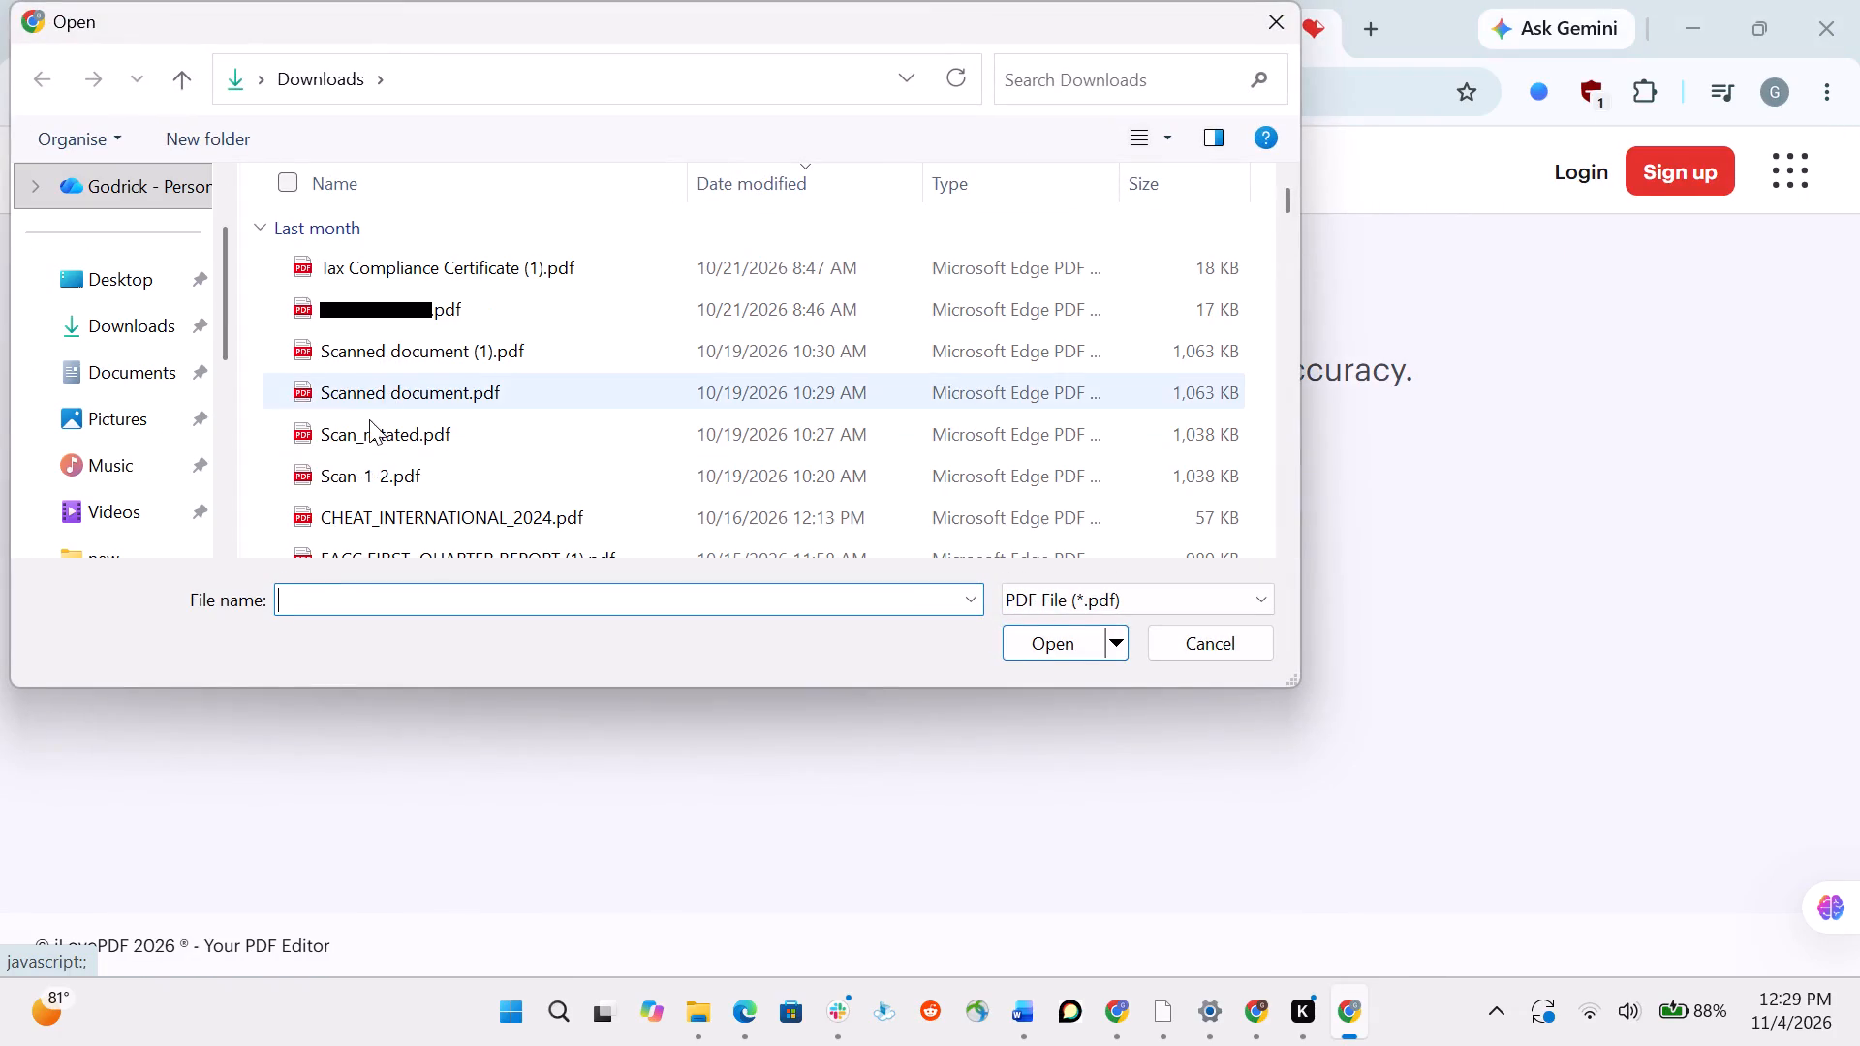
scroll(329, 397, down, 2)
scroll(413, 327, down, 5)
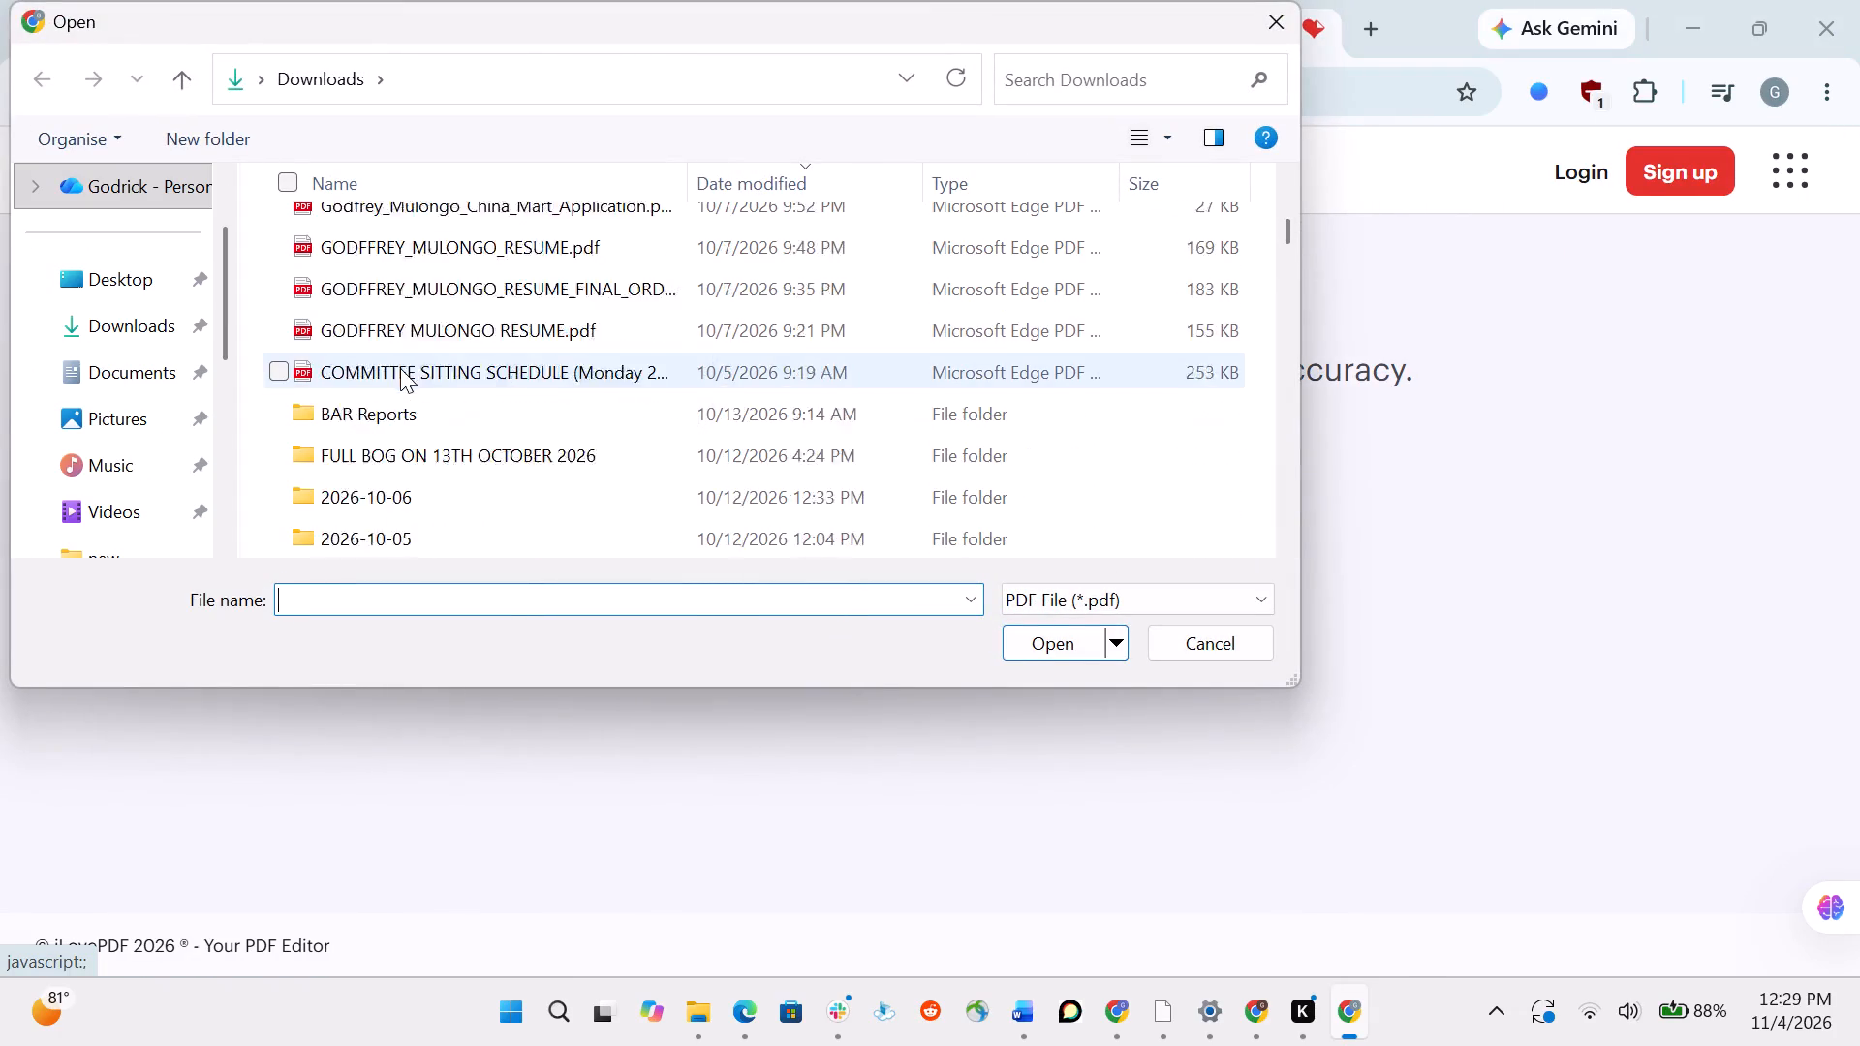
scroll(400, 368, down, 16)
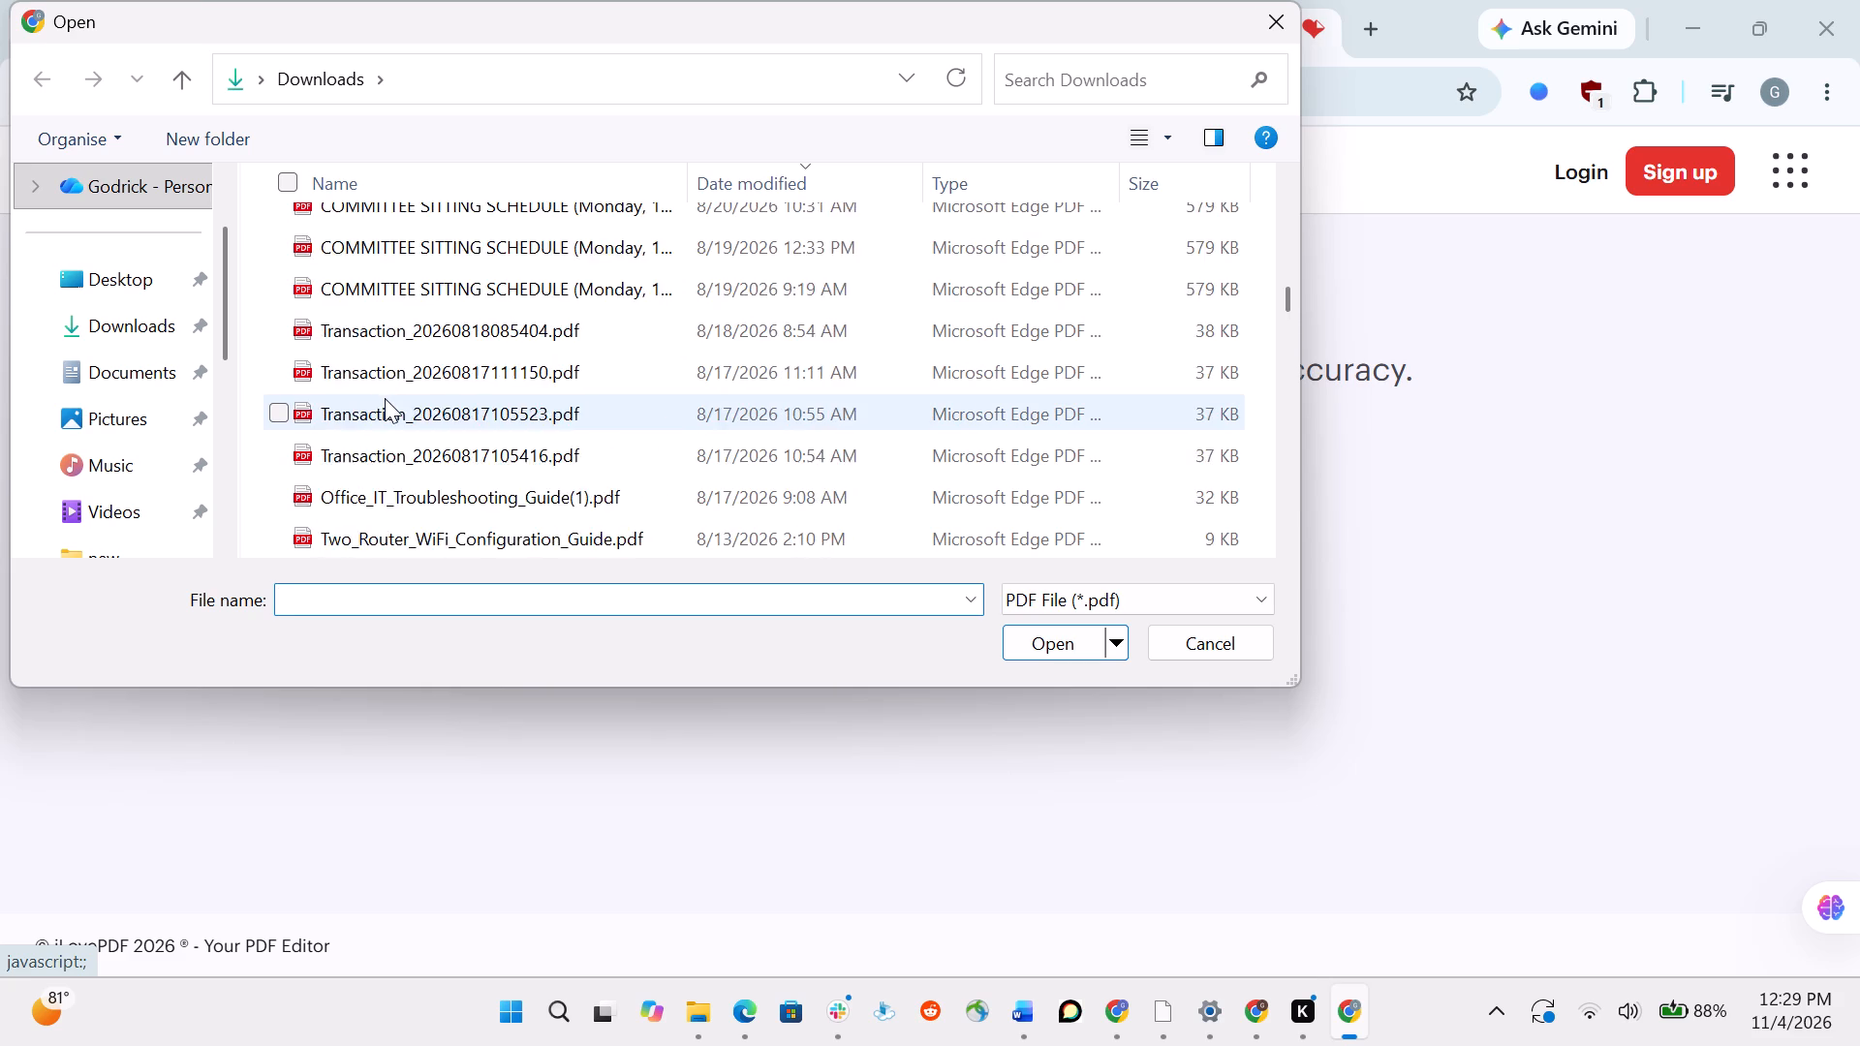
scroll(385, 398, down, 19)
scroll(371, 479, down, 4)
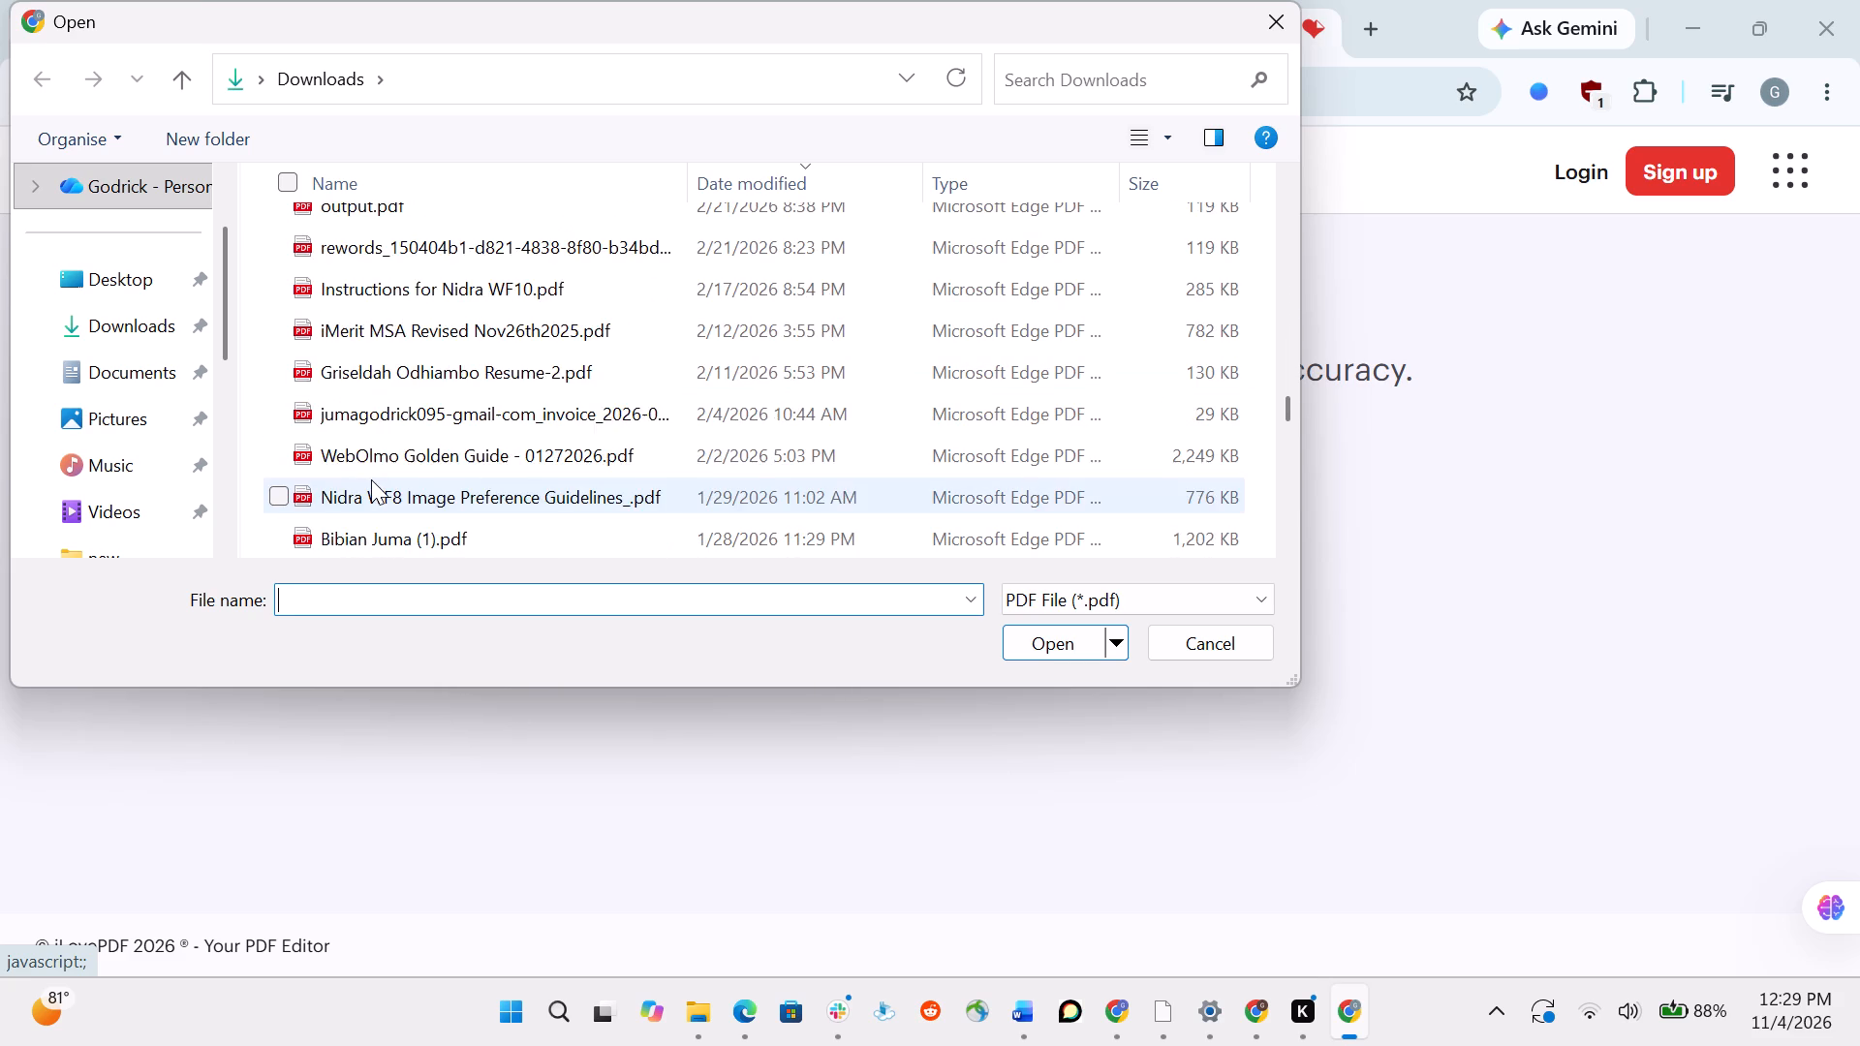
scroll(371, 479, down, 13)
scroll(384, 443, up, 4)
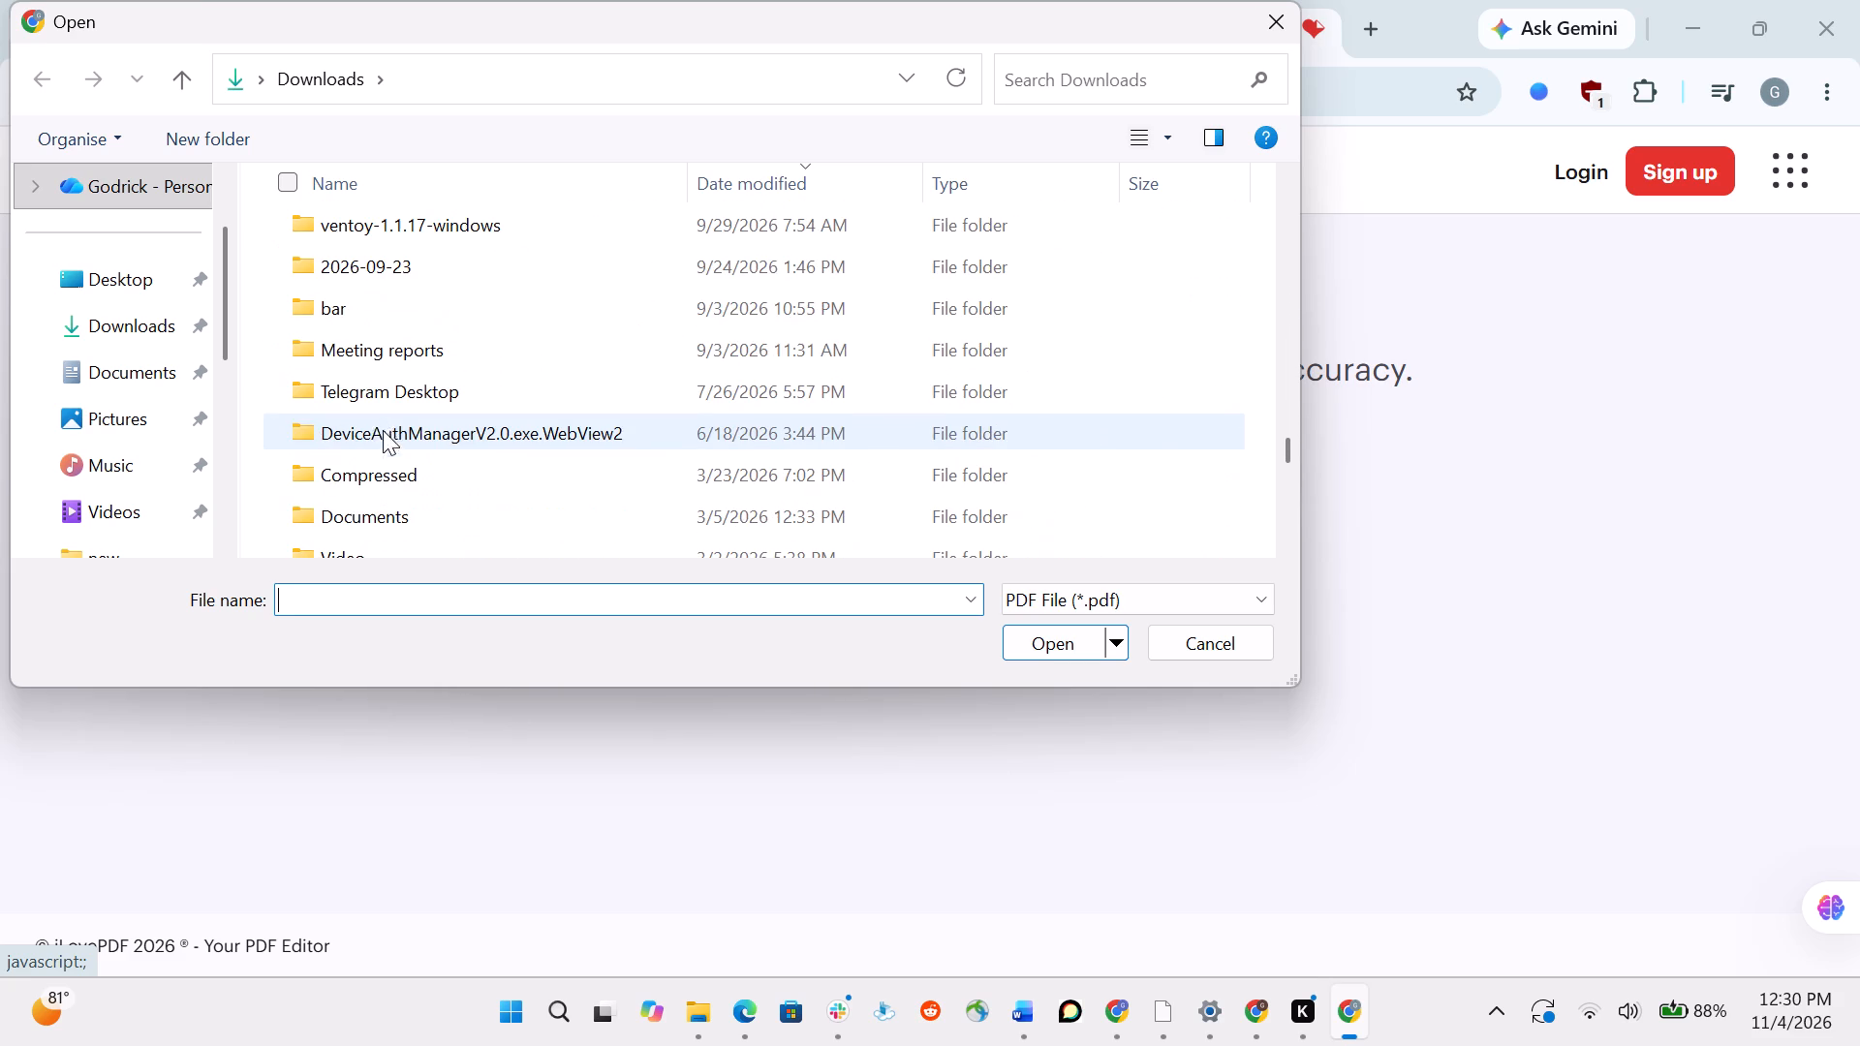
Upload the CV PDF from the ShareX folder to the PDF to Word converter.
scroll(132, 394, up, 4)
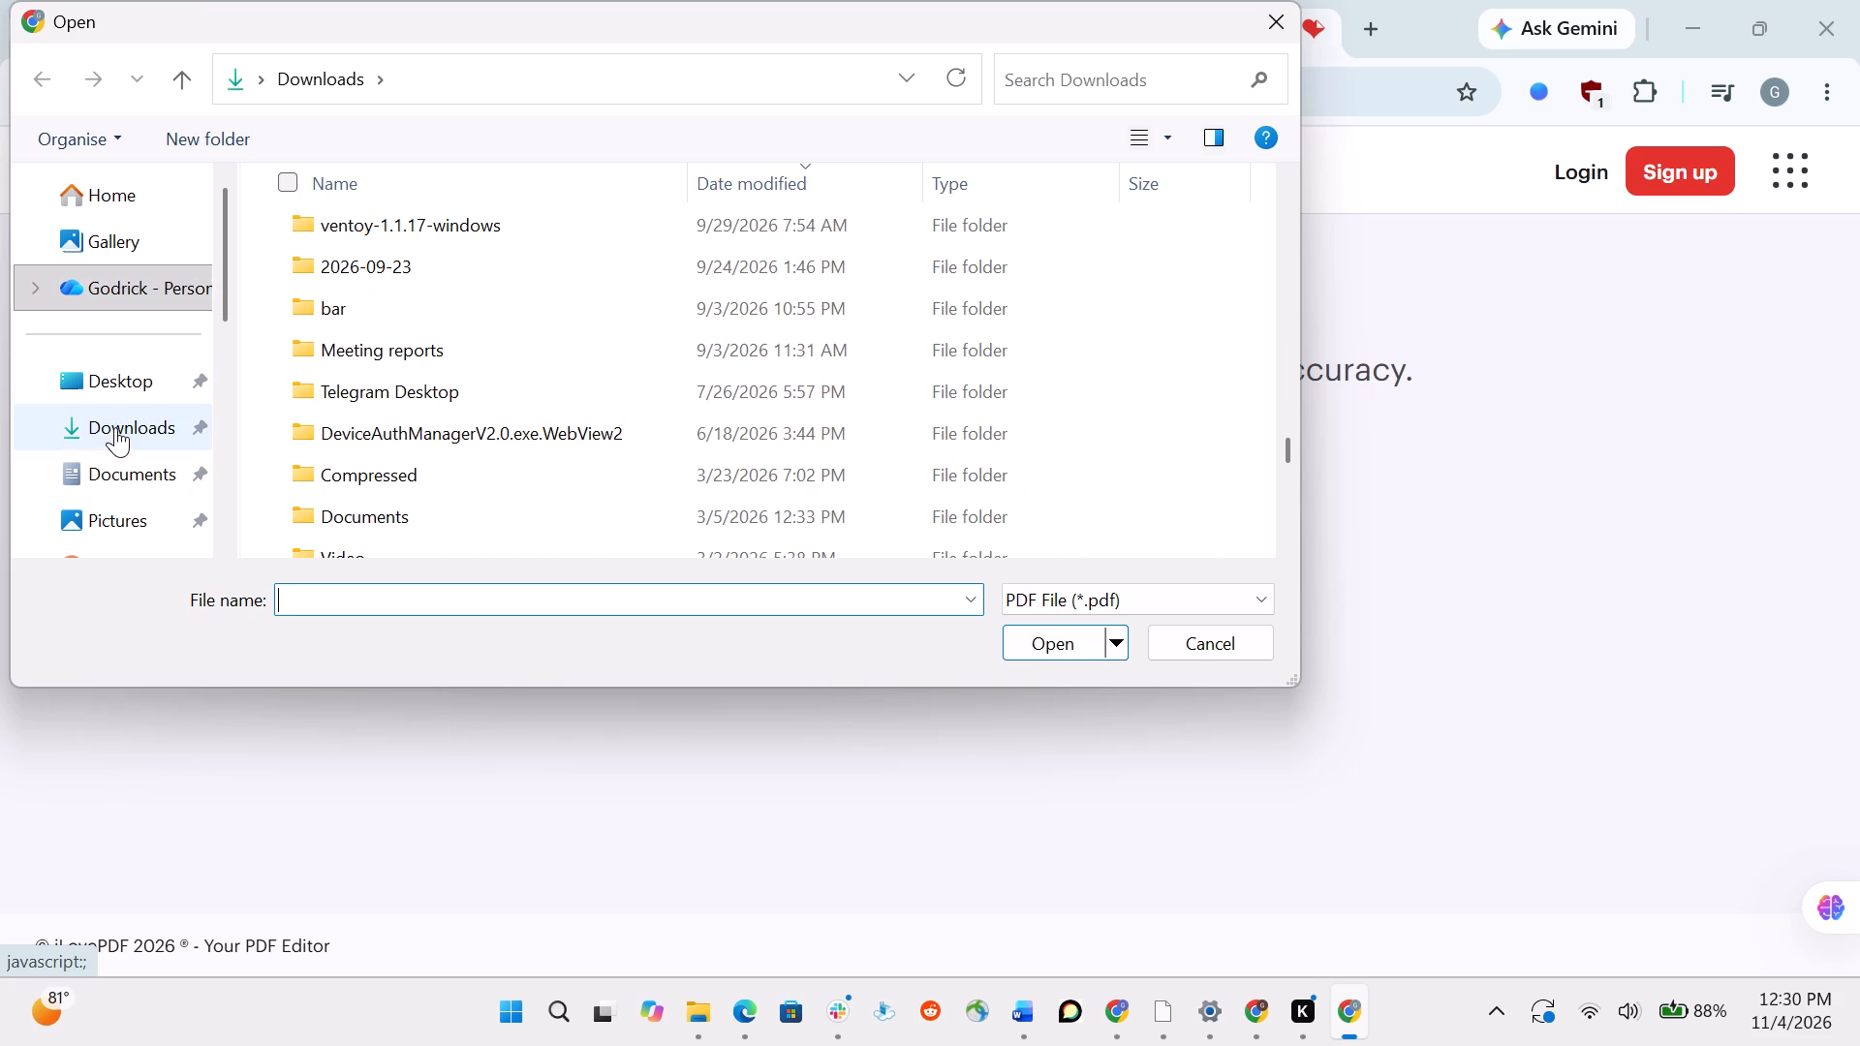
scroll(117, 424, up, 4)
scroll(130, 408, down, 7)
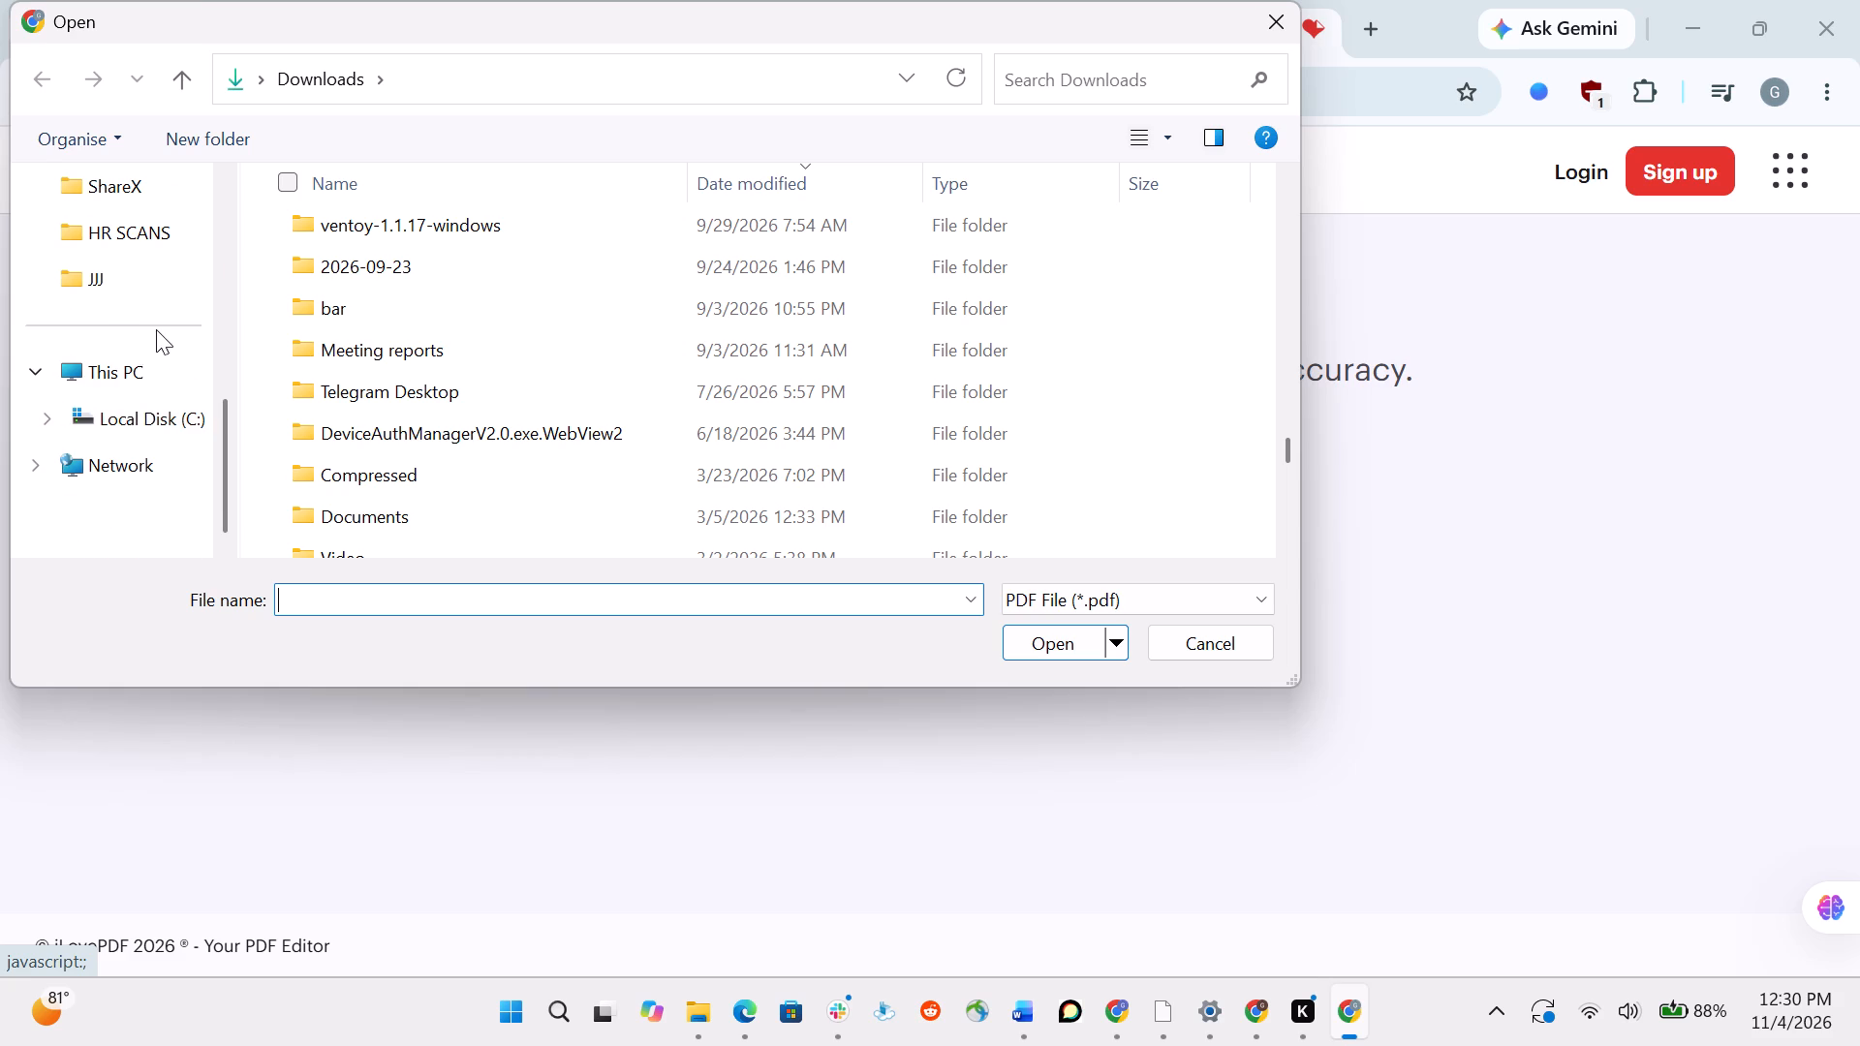
scroll(156, 329, up, 1)
click(154, 331)
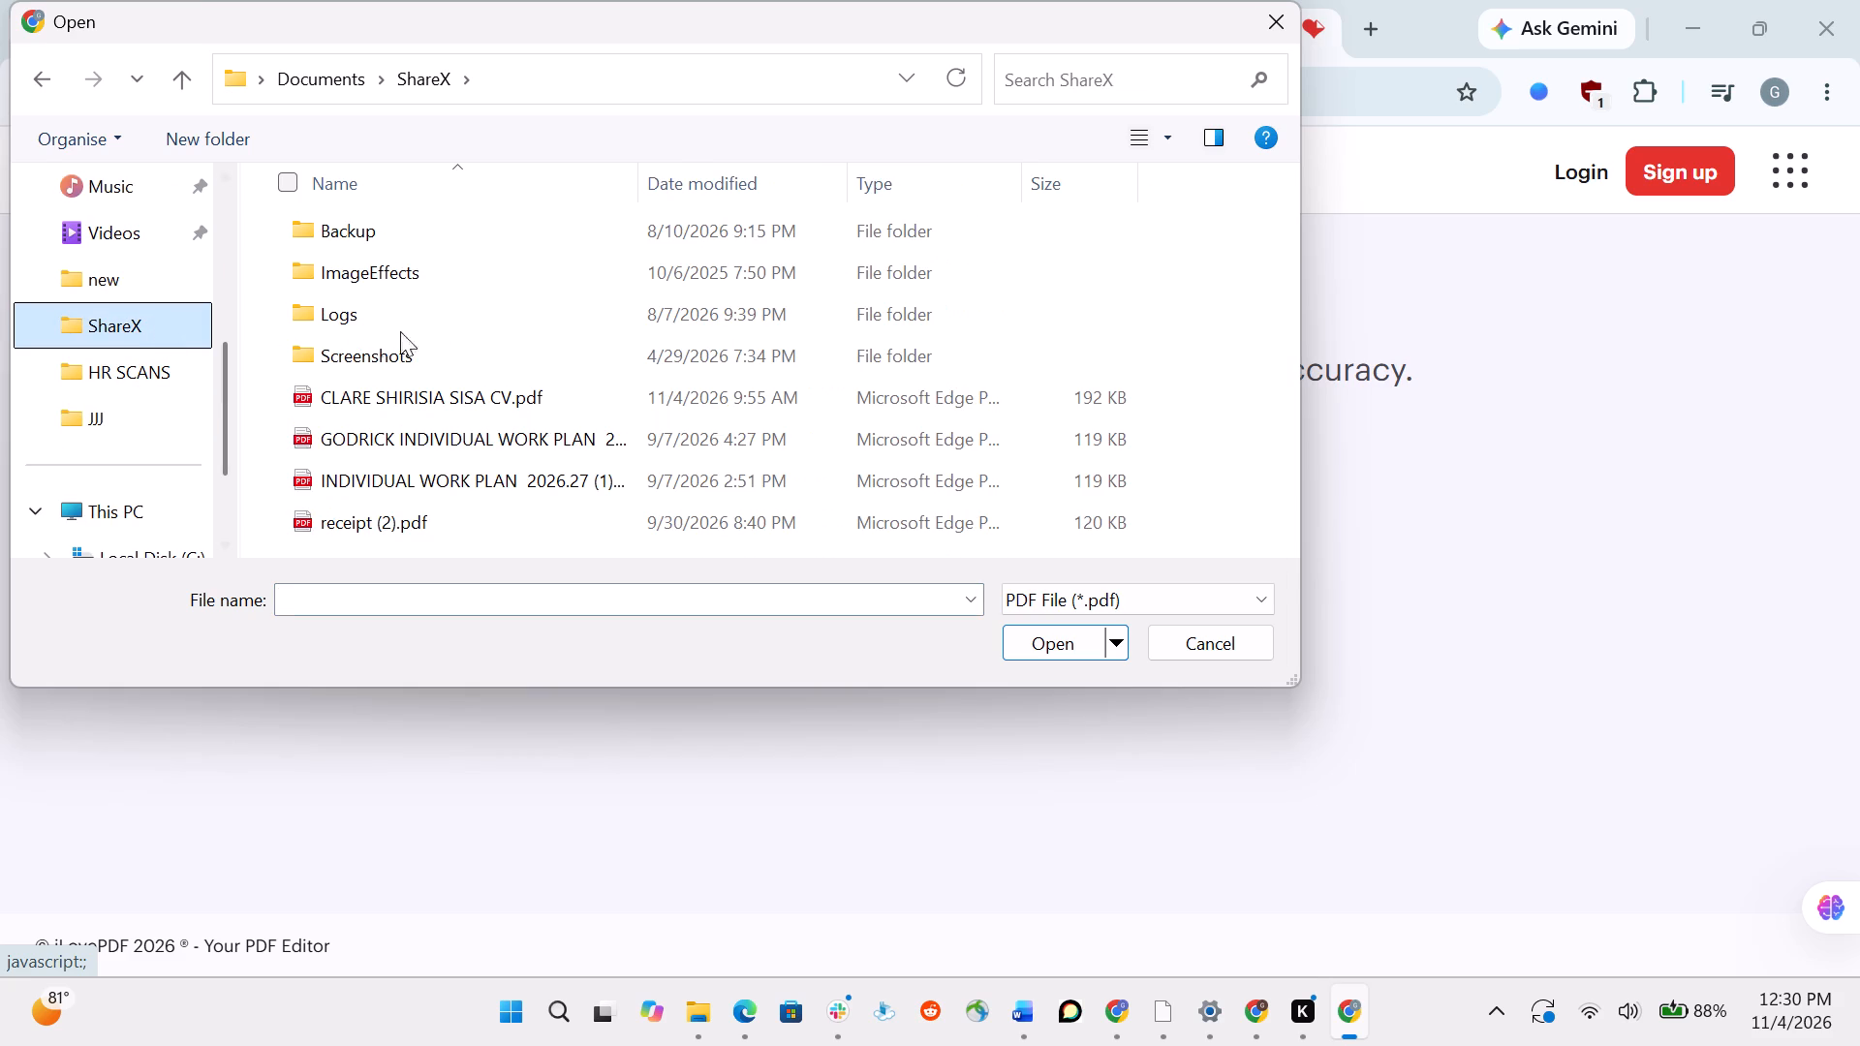
click(430, 390)
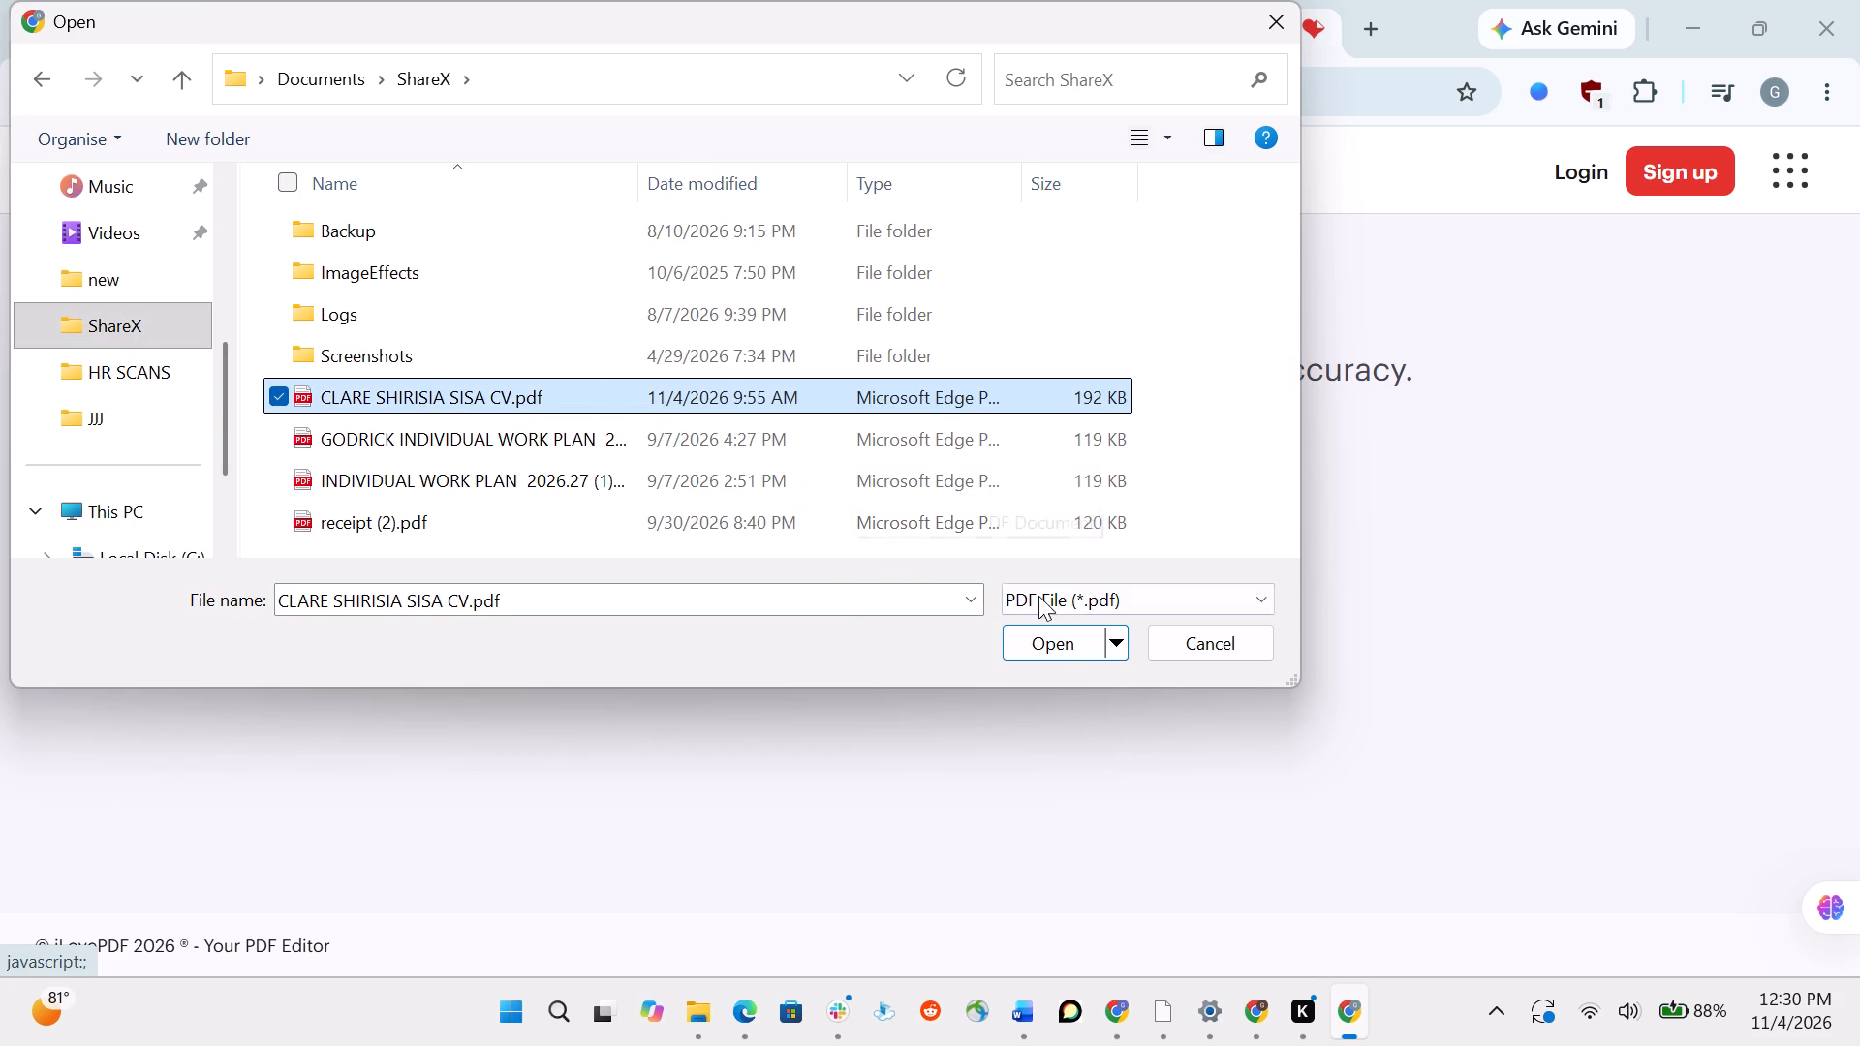
click(1038, 638)
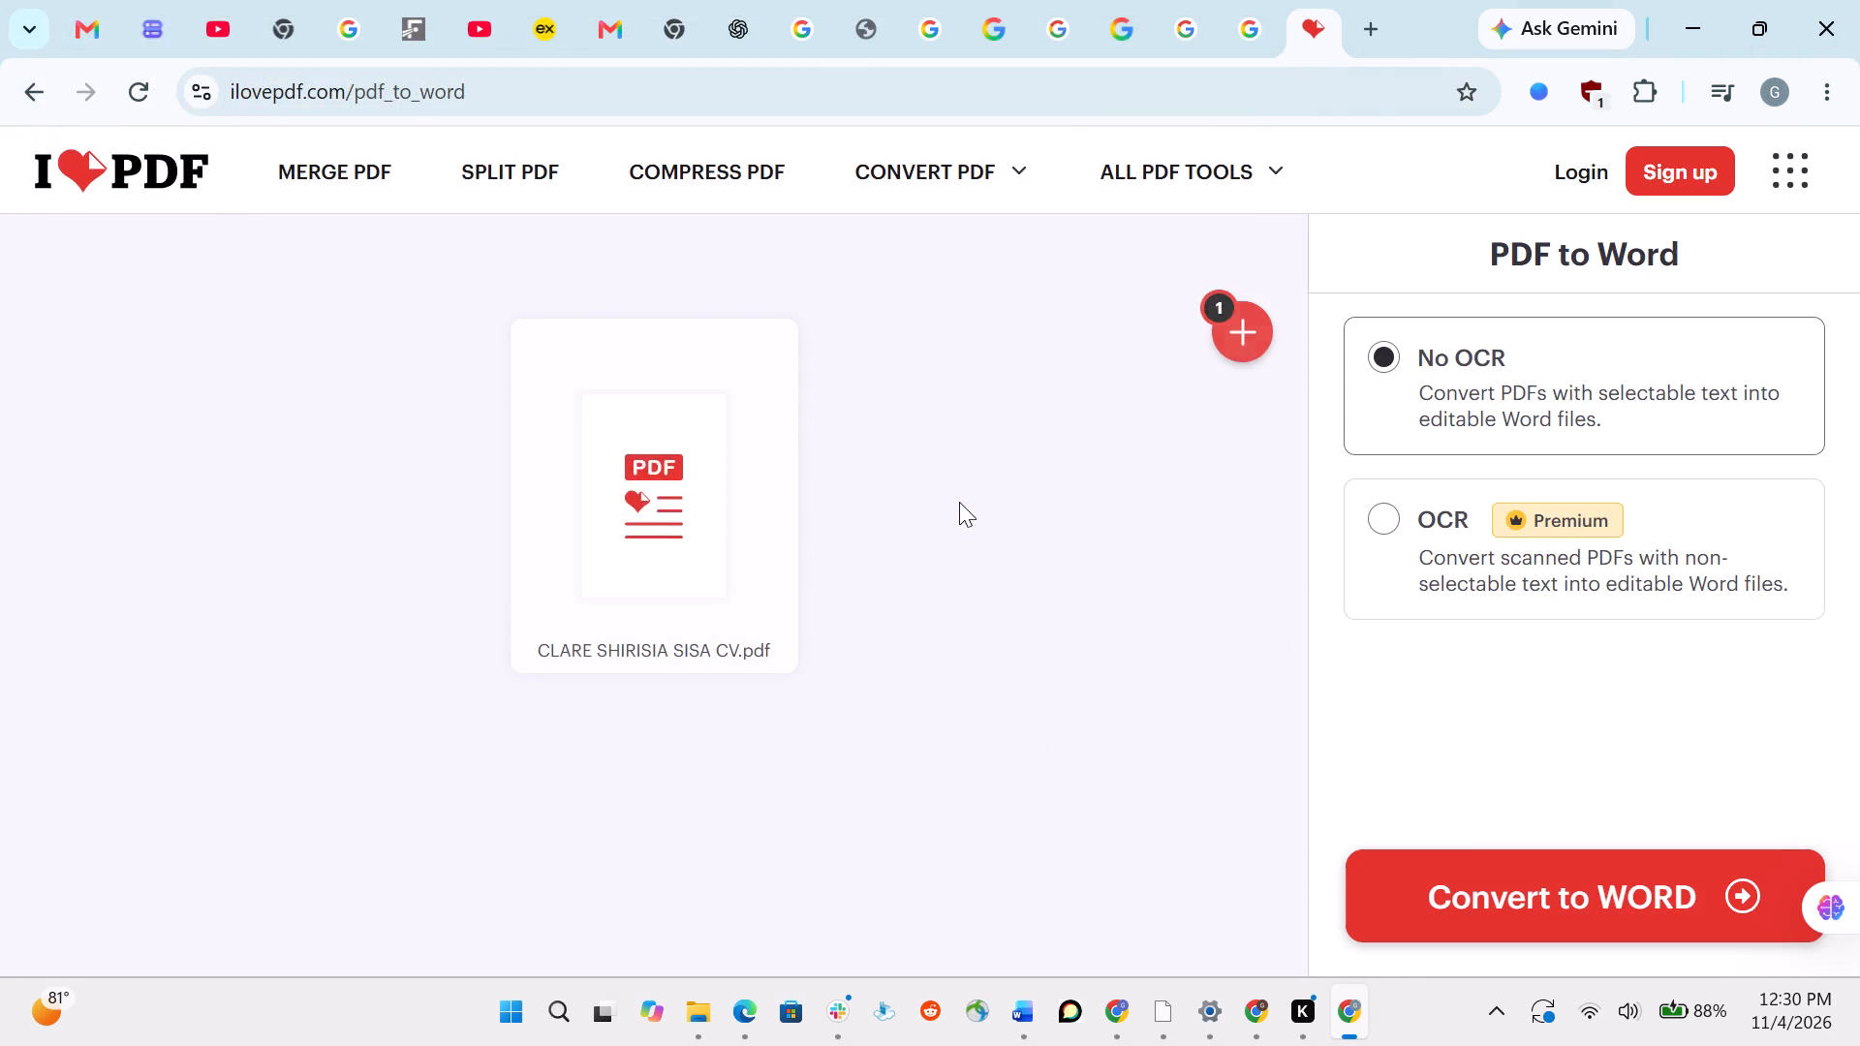
Convert the uploaded CV to Word with the No OCR option and download the result.
click(1488, 898)
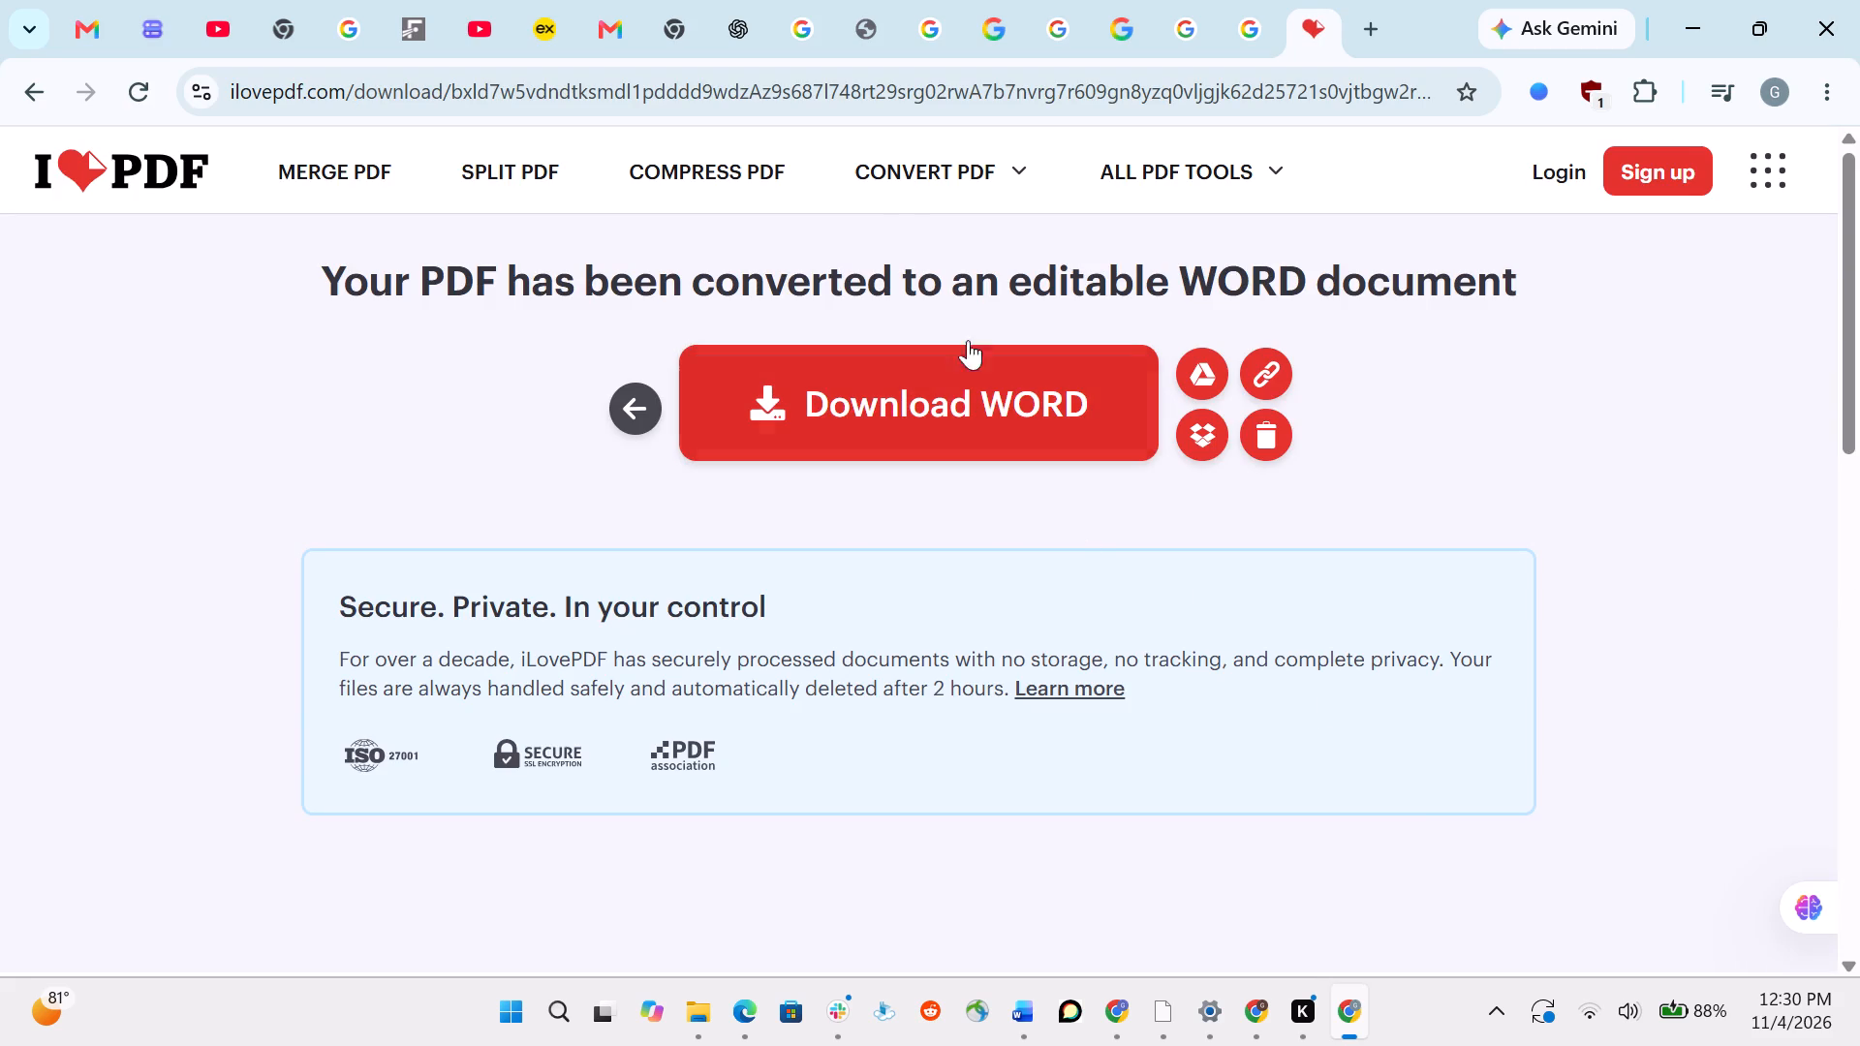
click(899, 385)
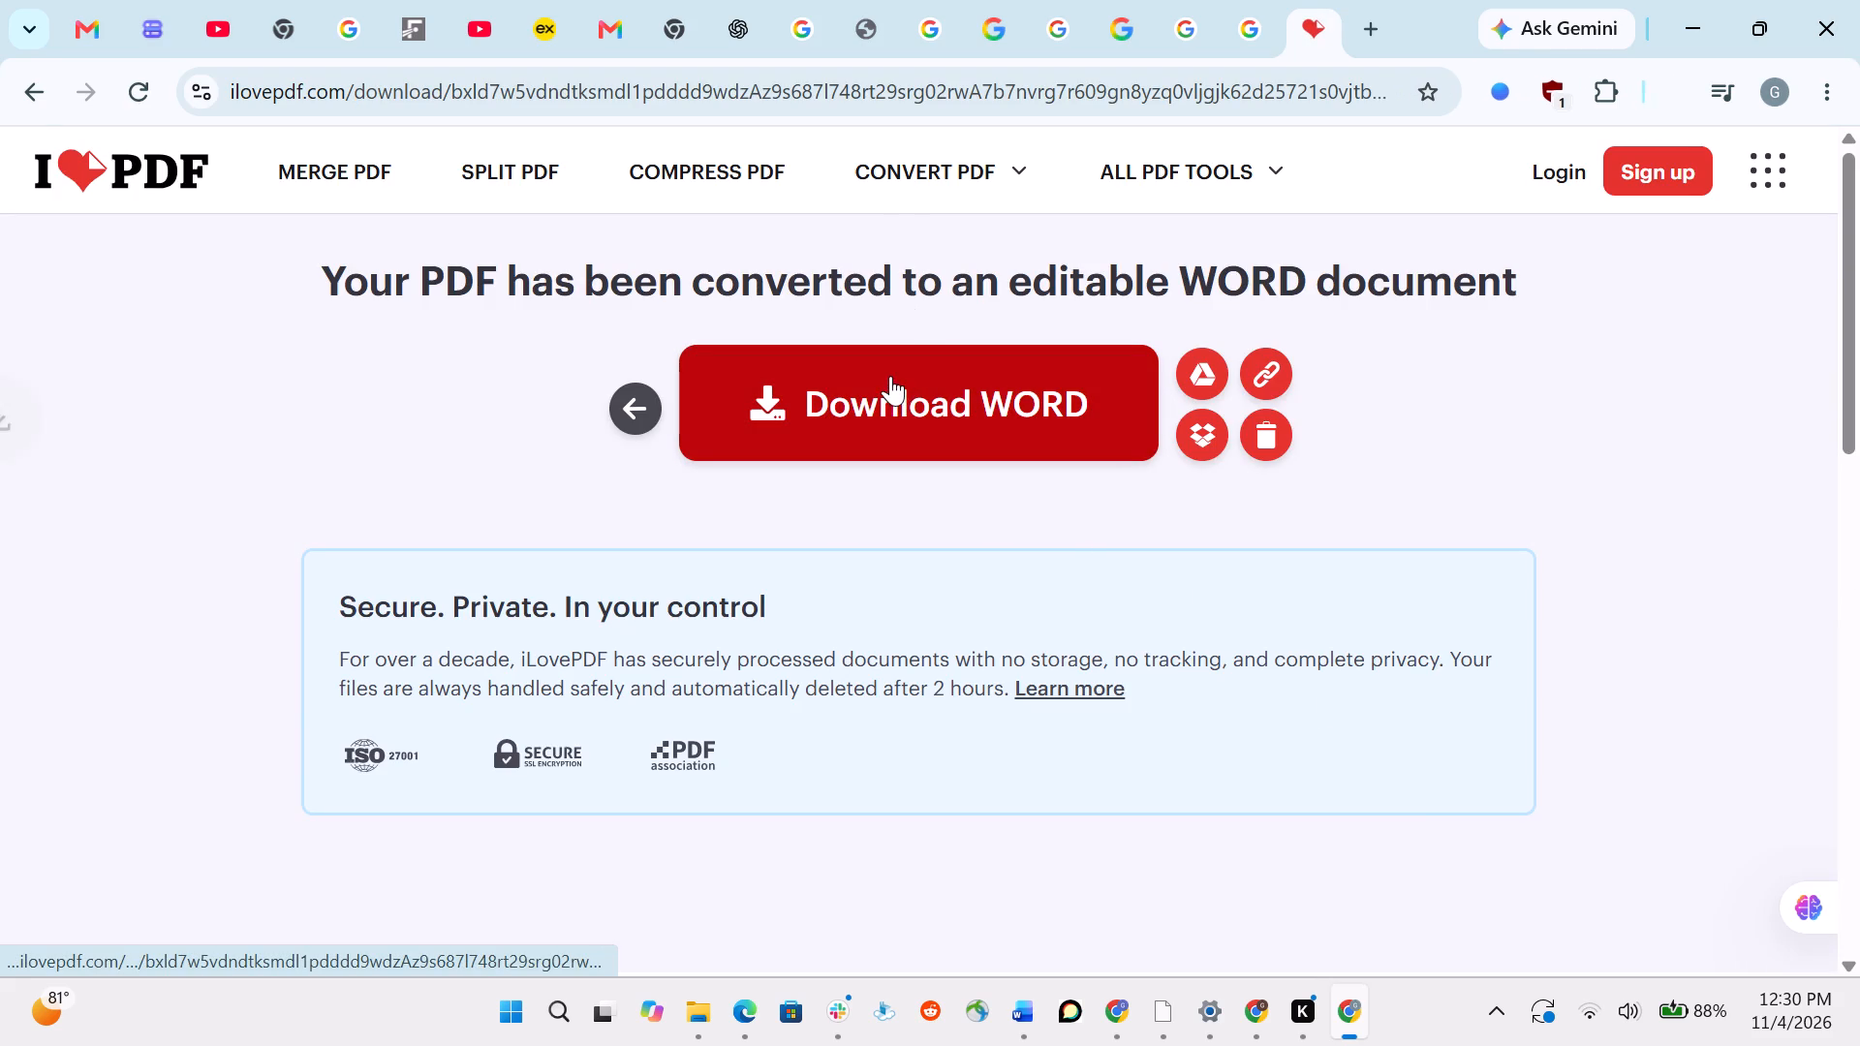
Open the downloaded CV document in Word and enable editing.
click(1463, 166)
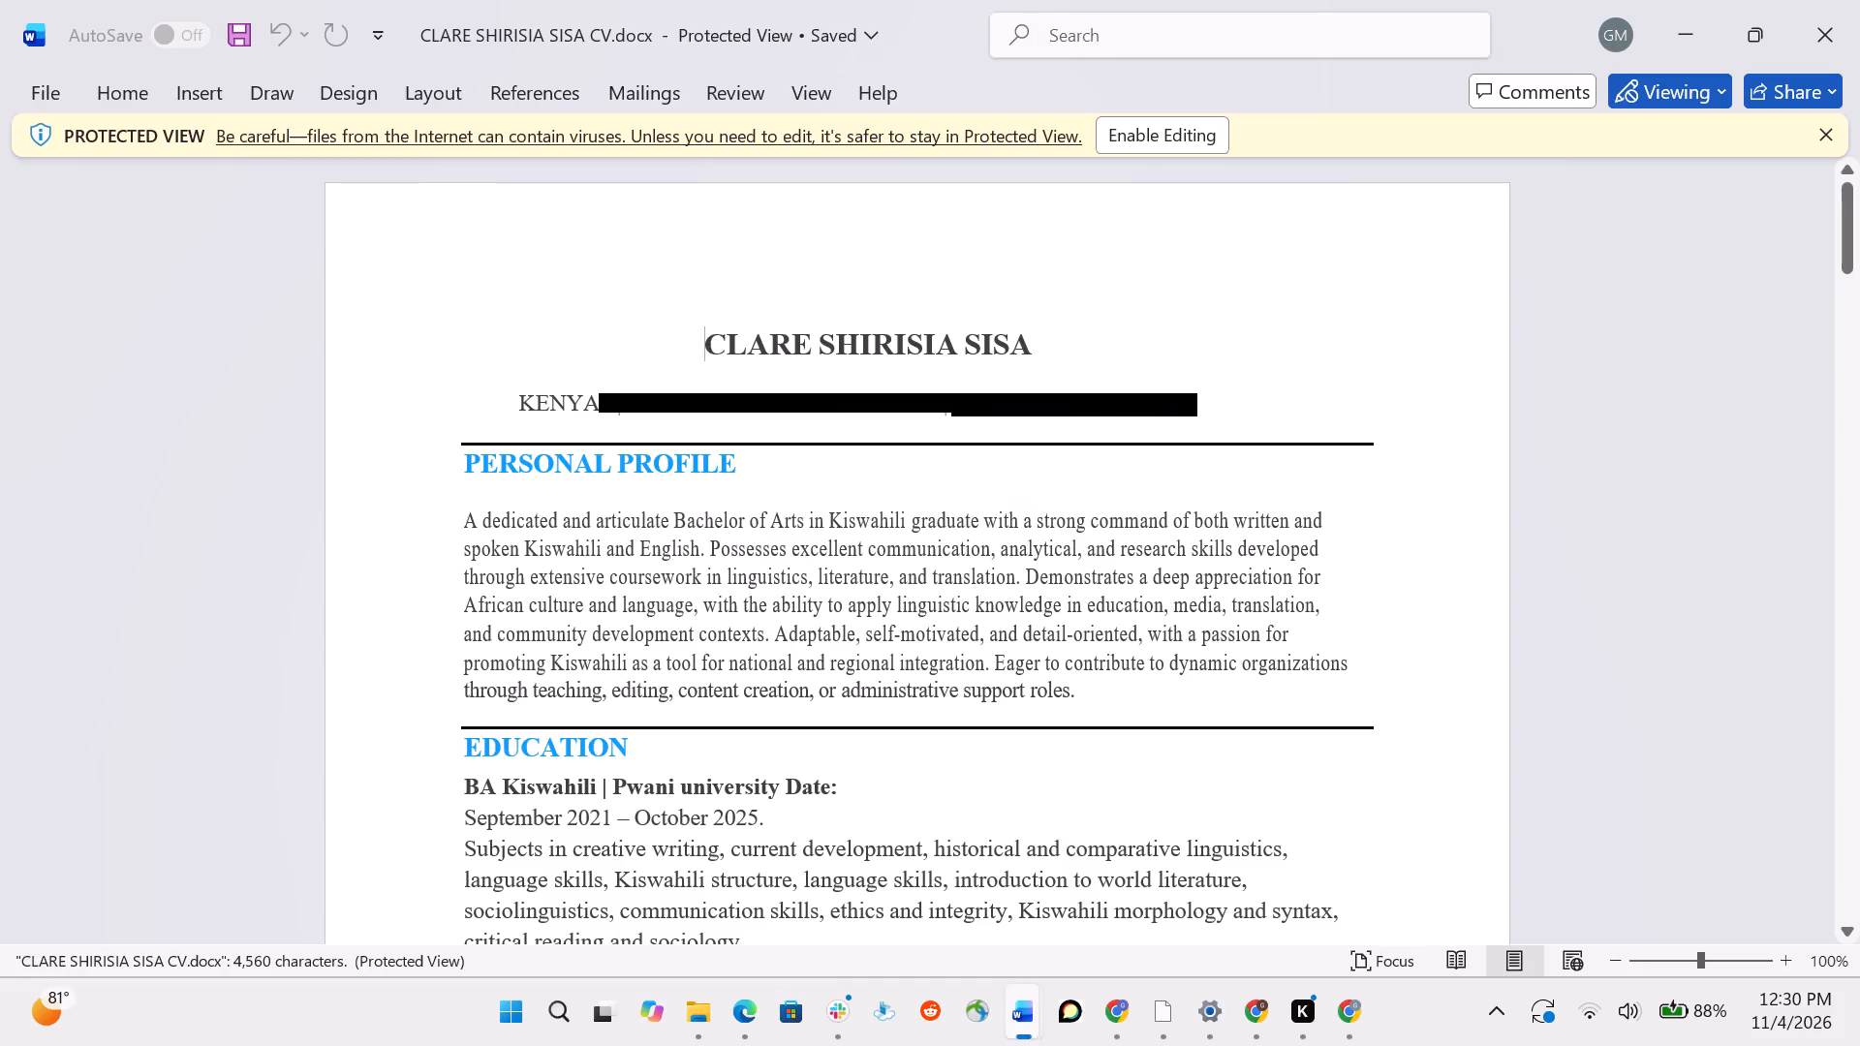
click(1190, 147)
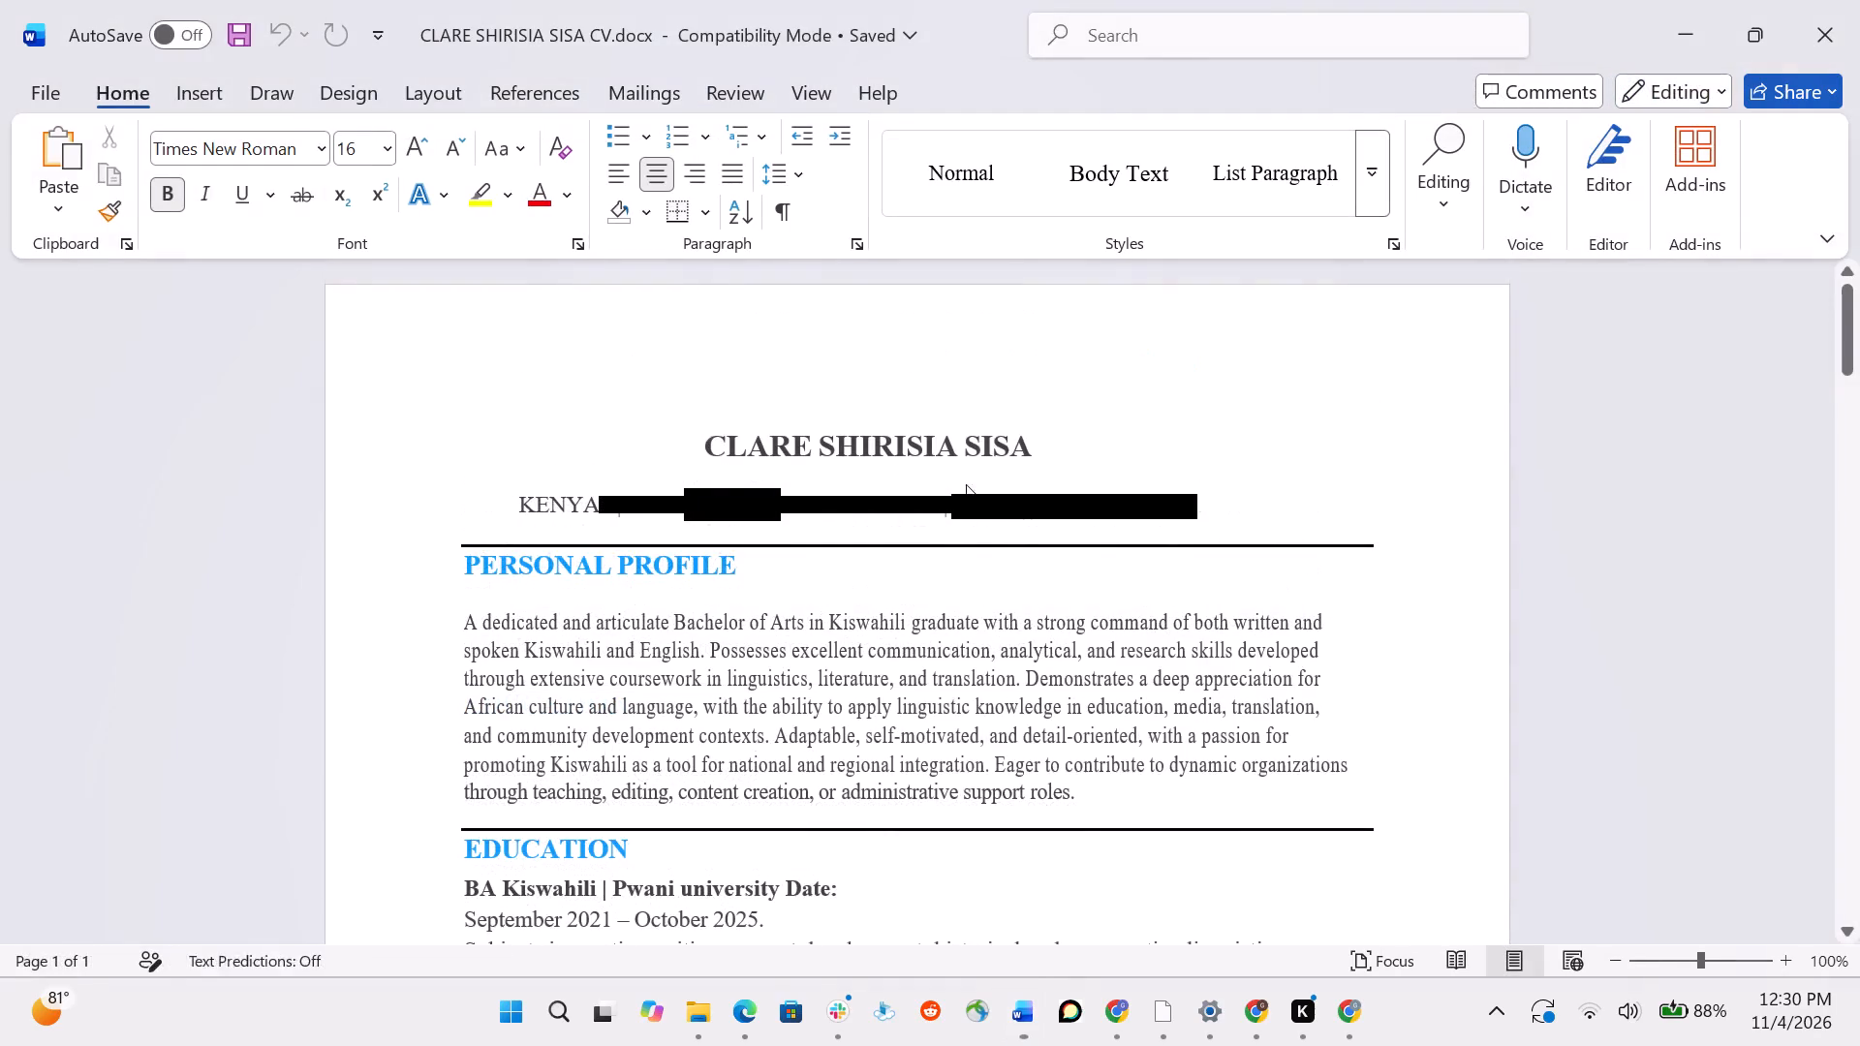
Replace the blank gap beneath the WORK EXPERIENCE heading on page 2 with a new empty line.
scroll(919, 560, down, 8)
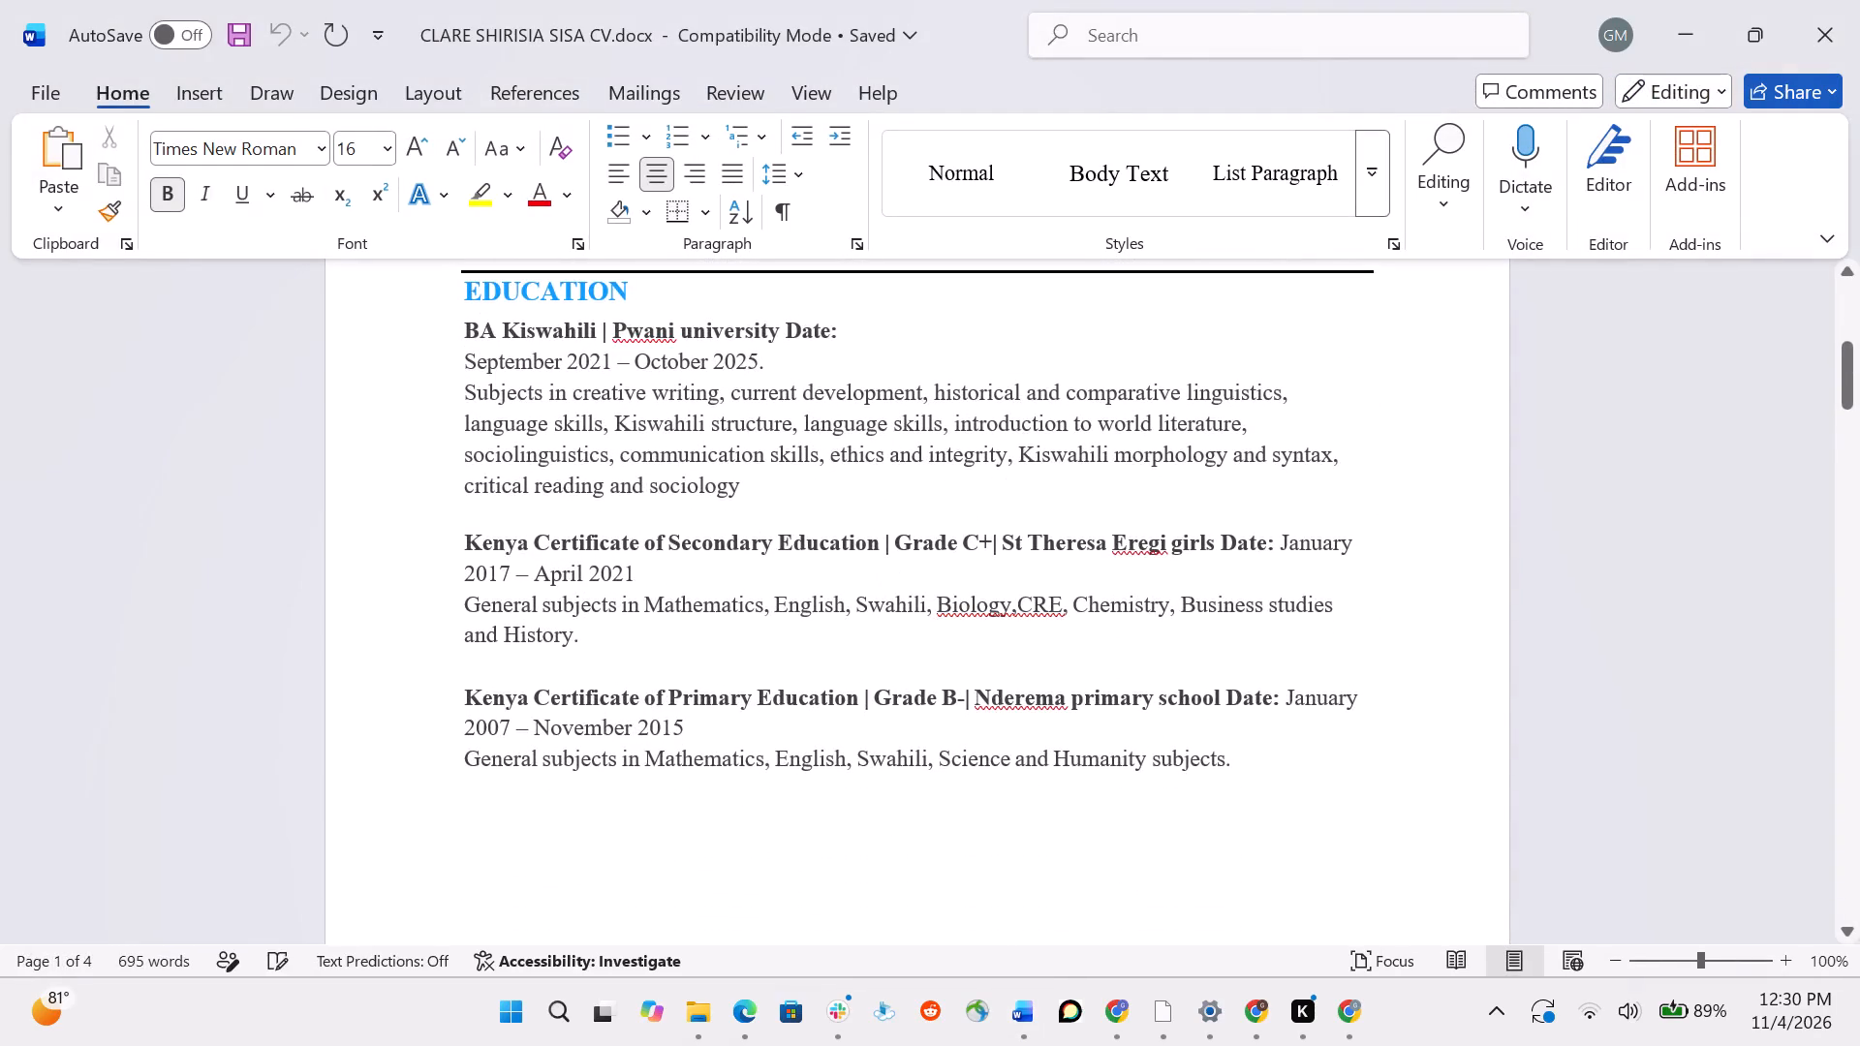
scroll(895, 586, down, 12)
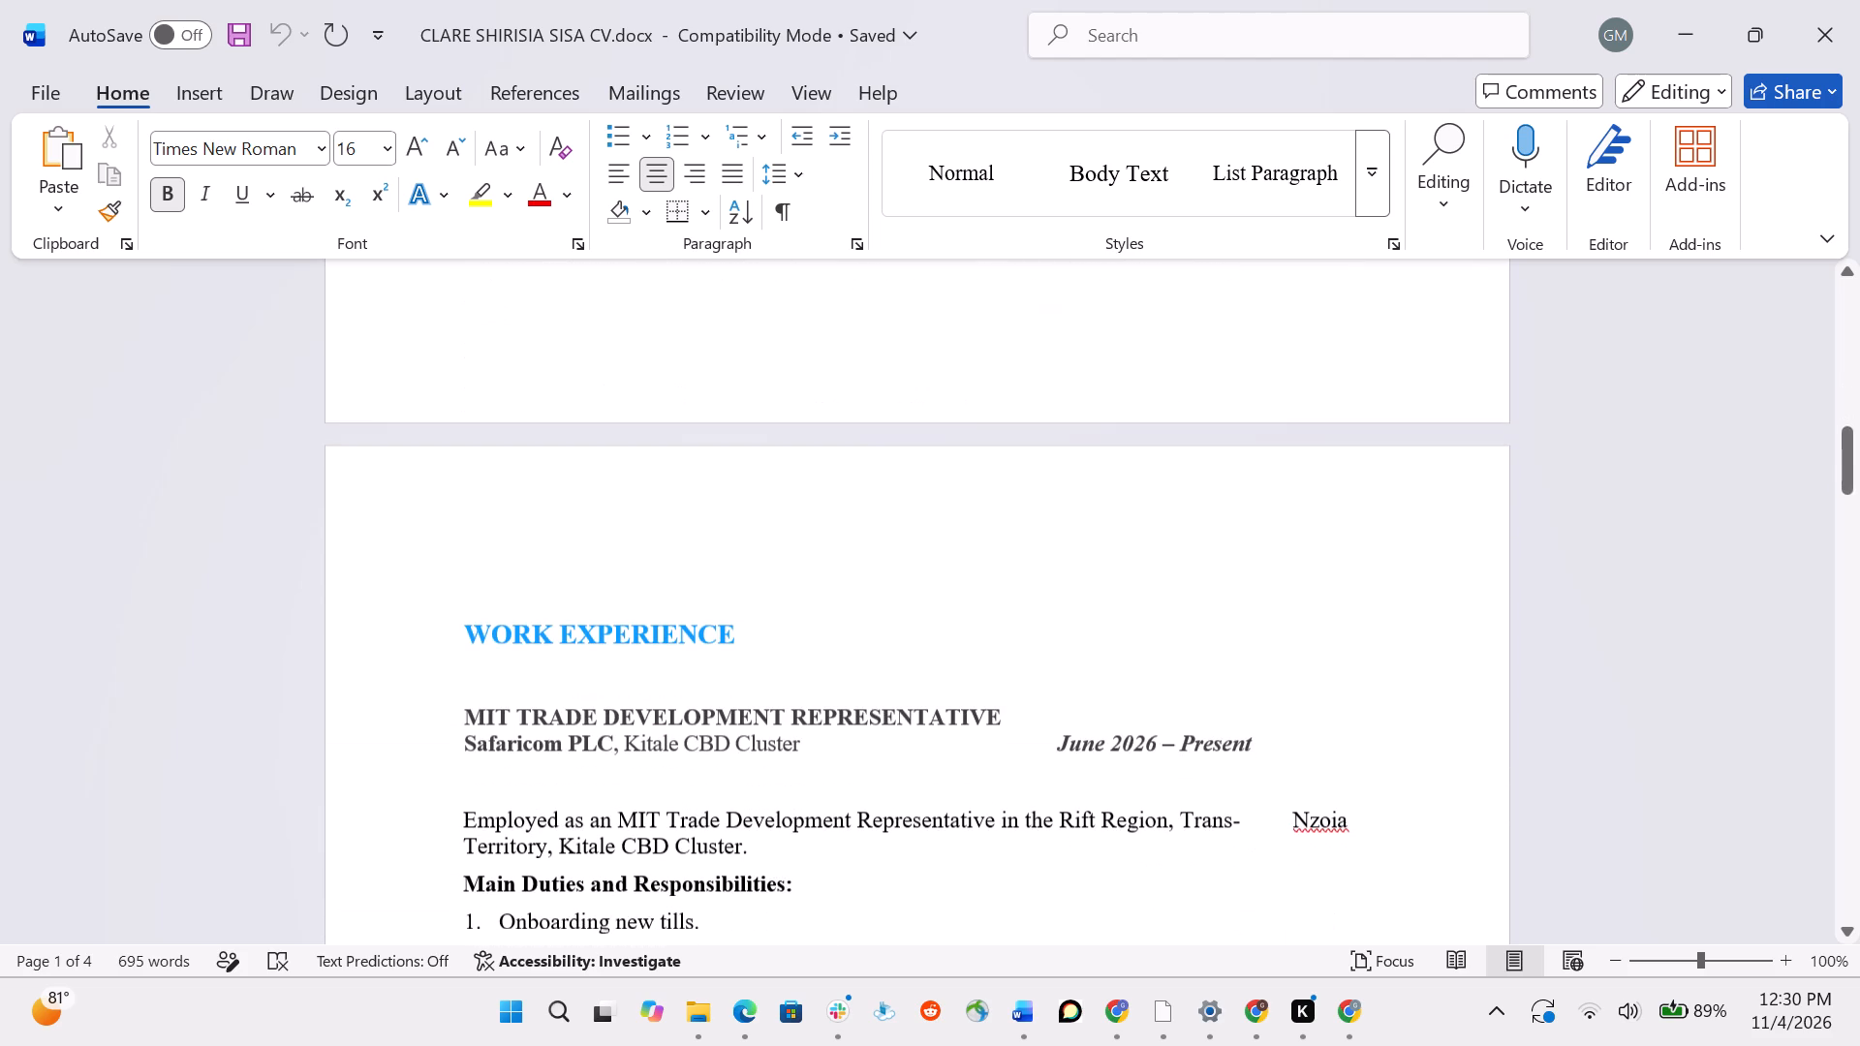
click(546, 581)
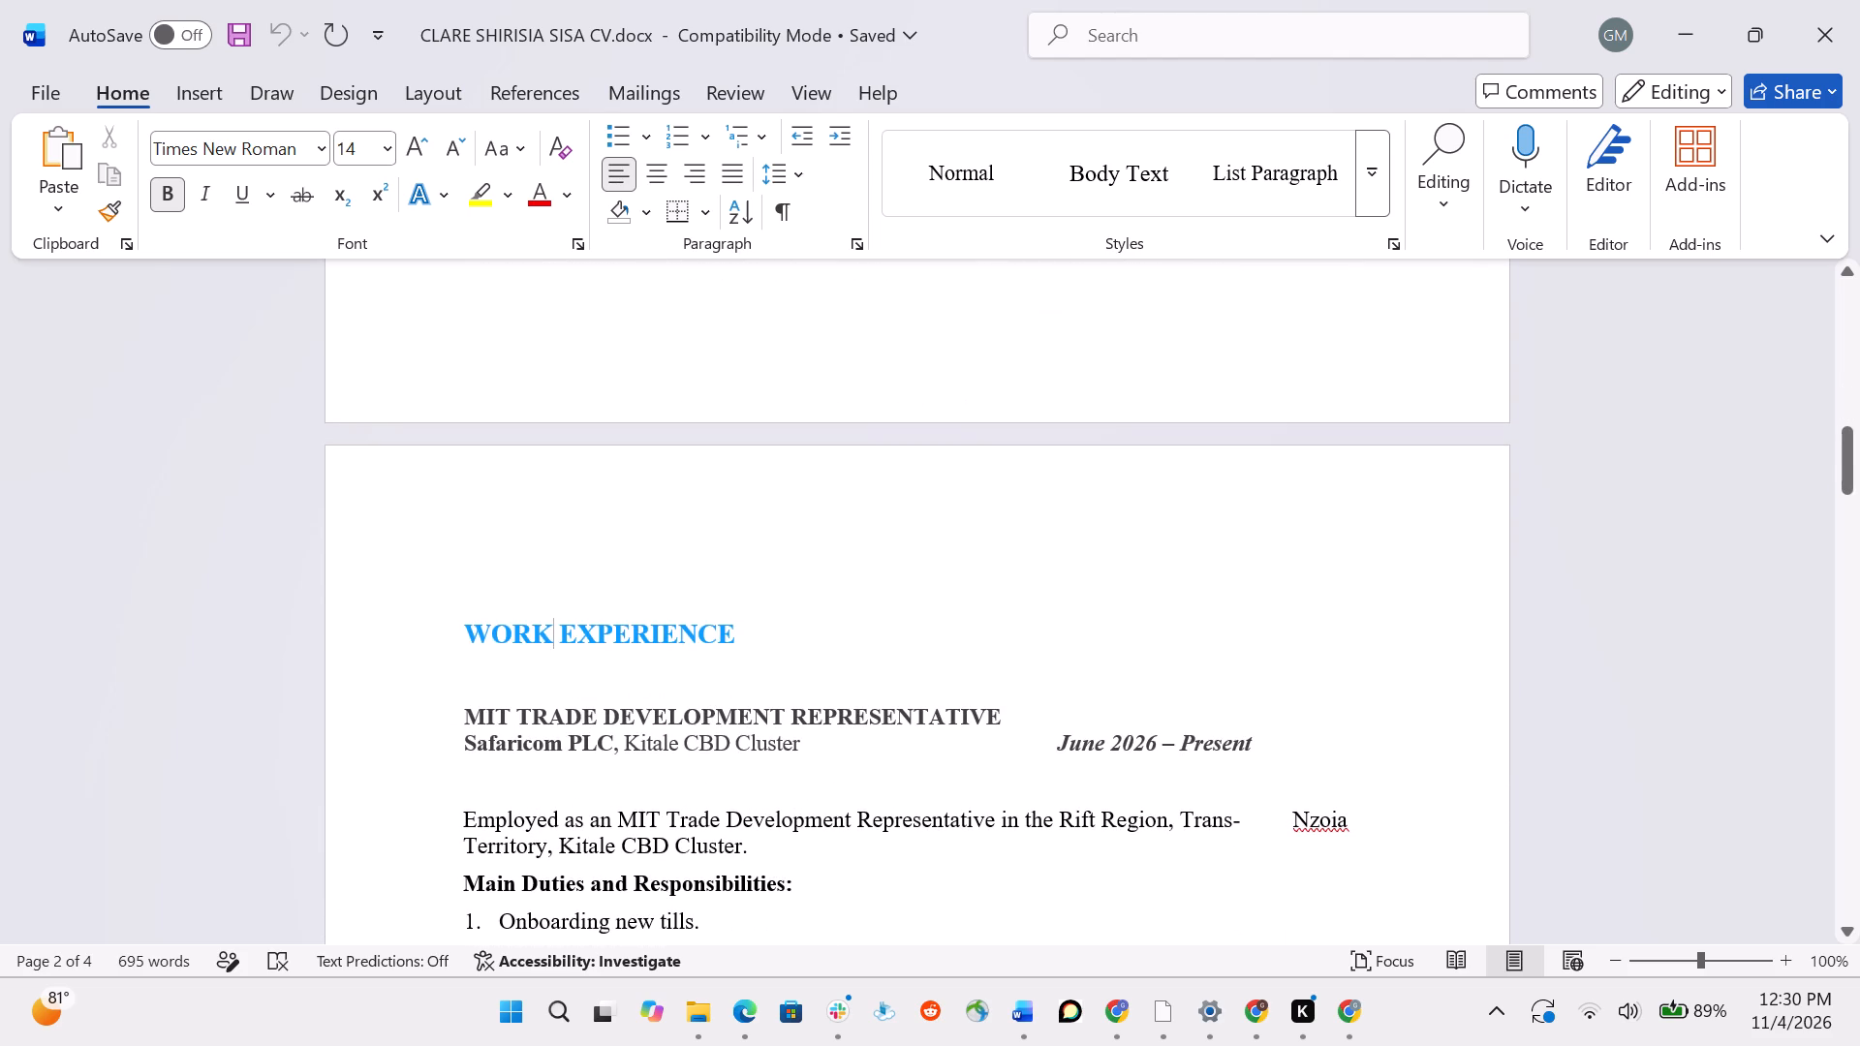
click(491, 543)
scroll(560, 555, down, 2)
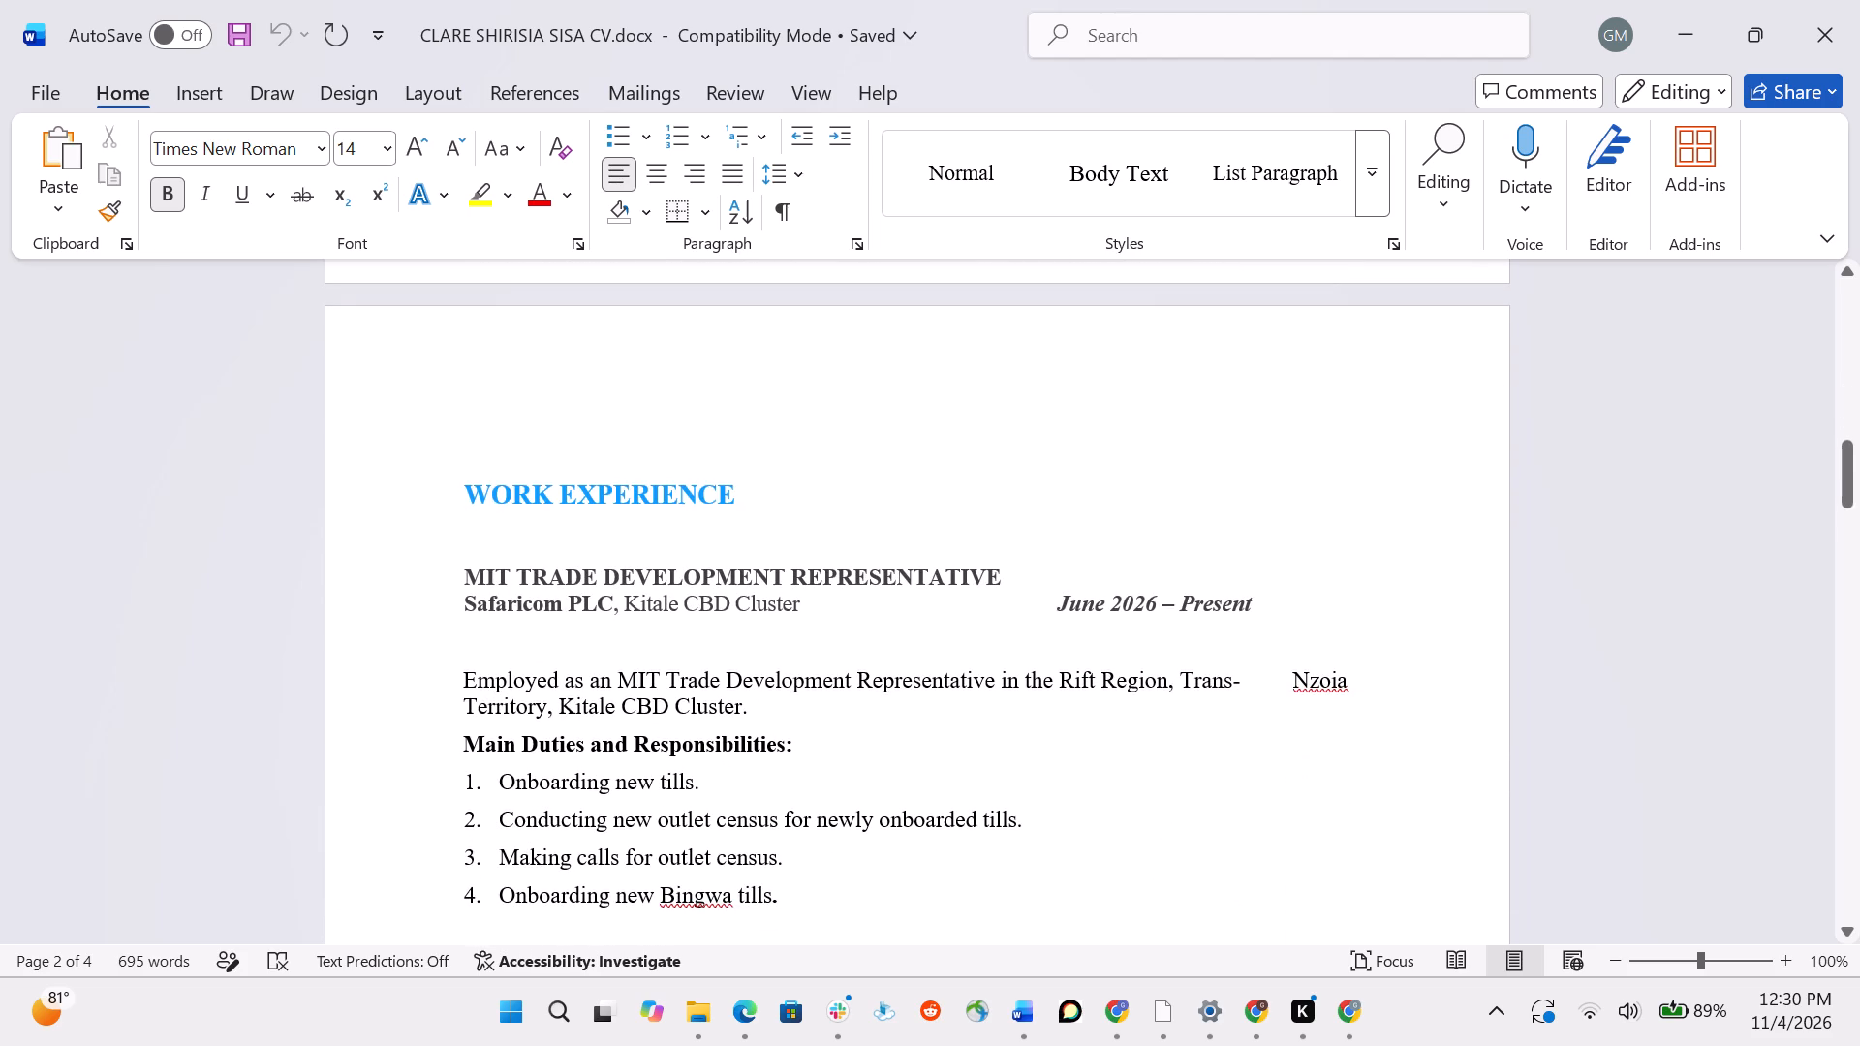
click(490, 545)
key(BackSpace)
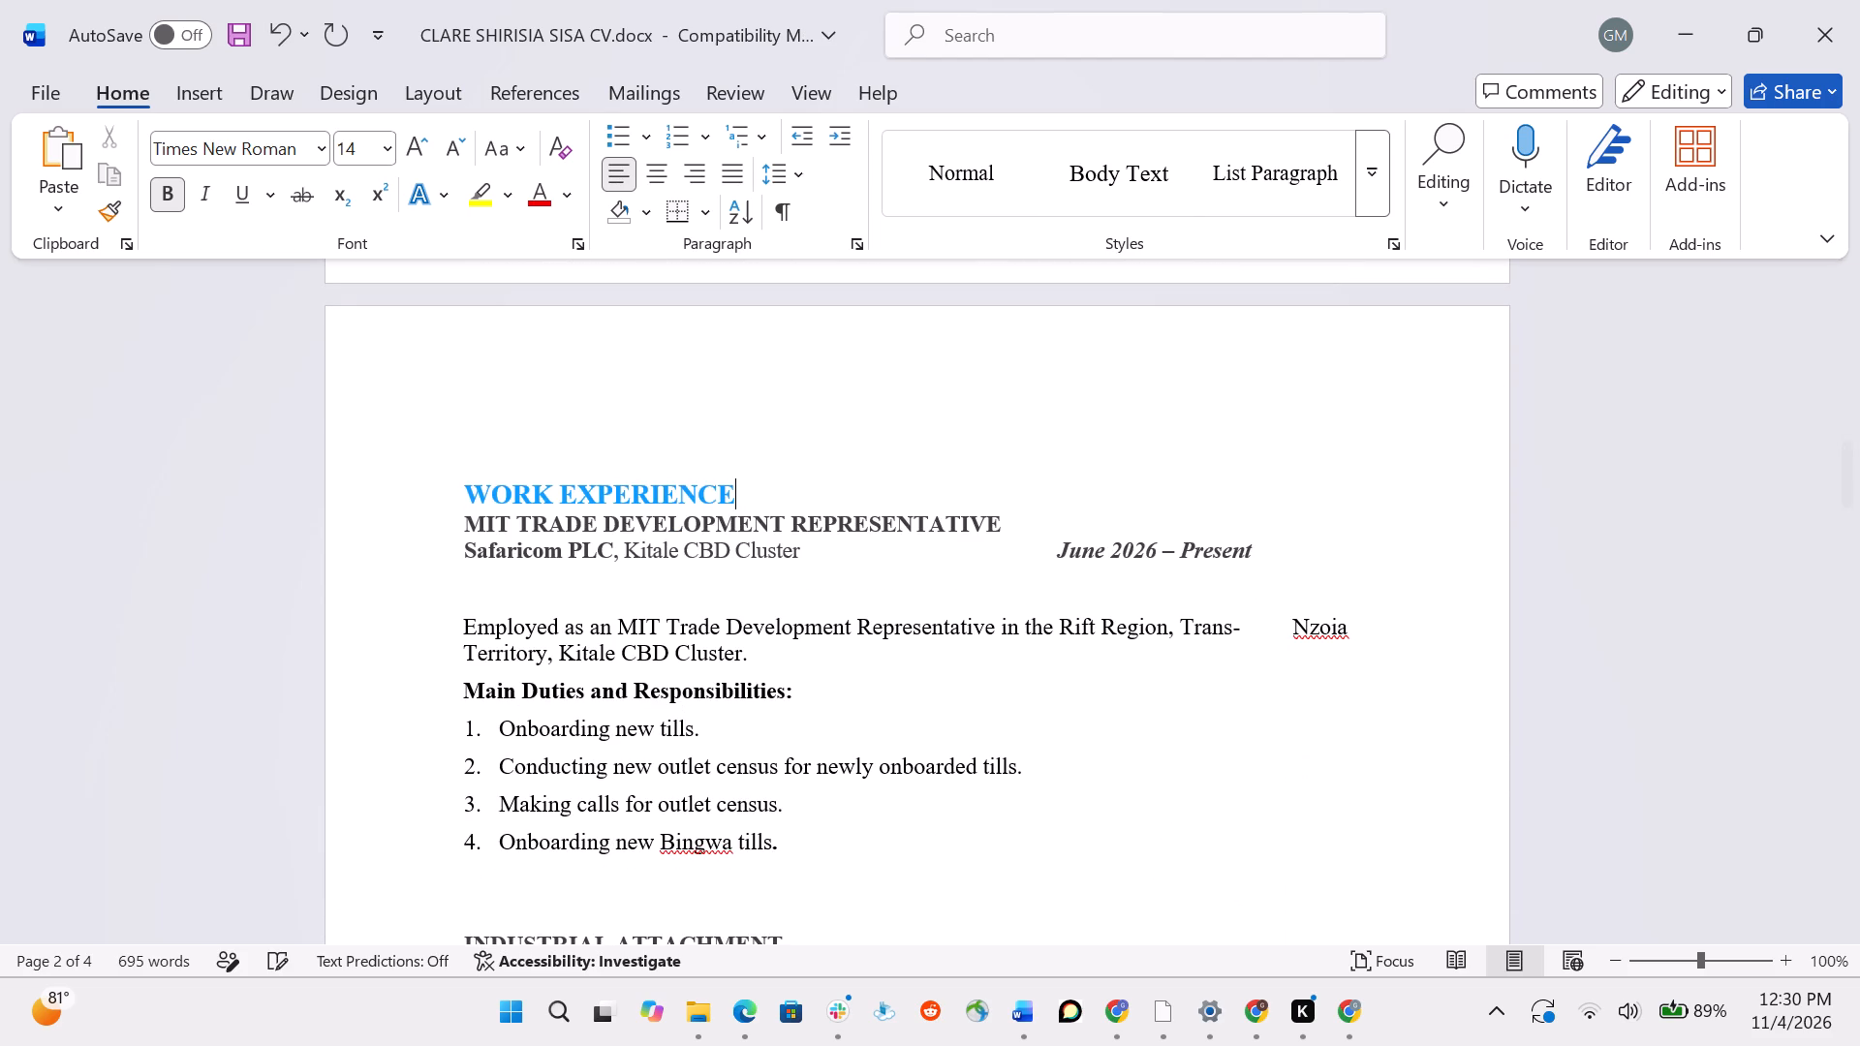
key(Return)
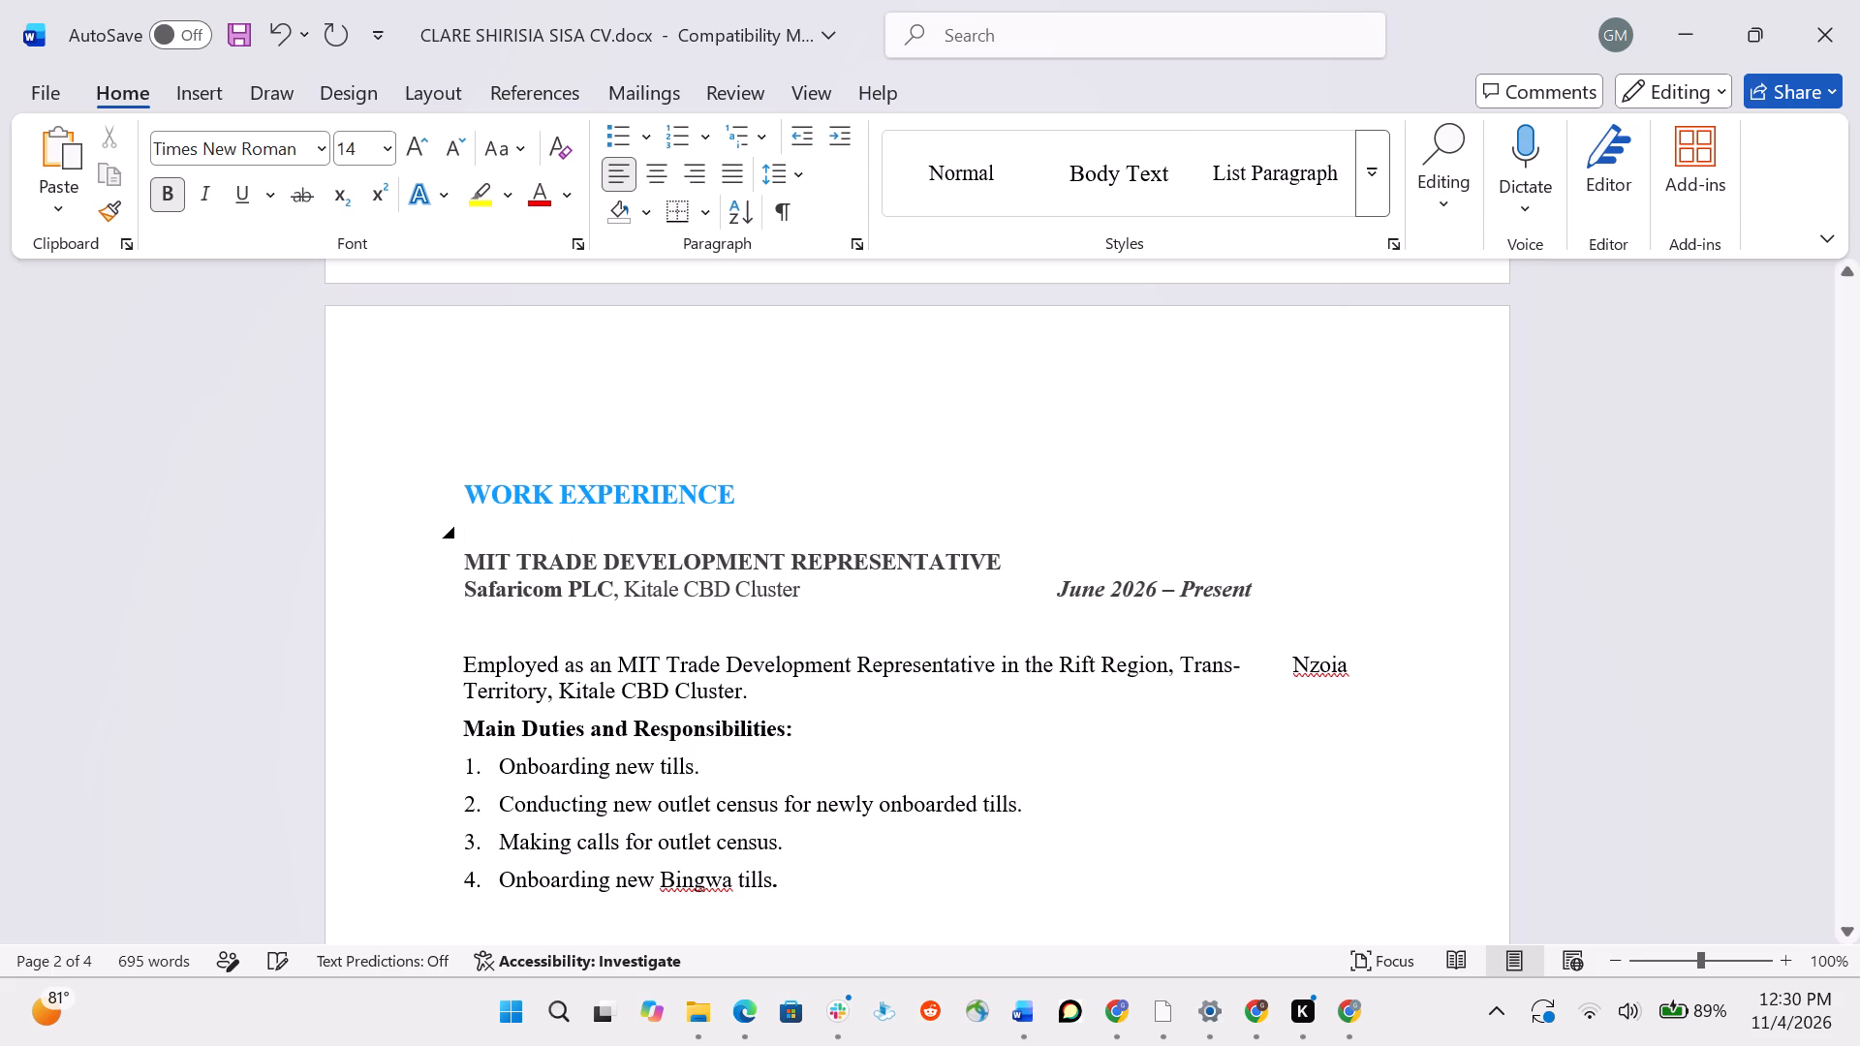
Delete the blank line between the Safaricom PLC line and the "Employed as an MIT Trade Development Representative" paragraph.
click(479, 635)
key(BackSpace)
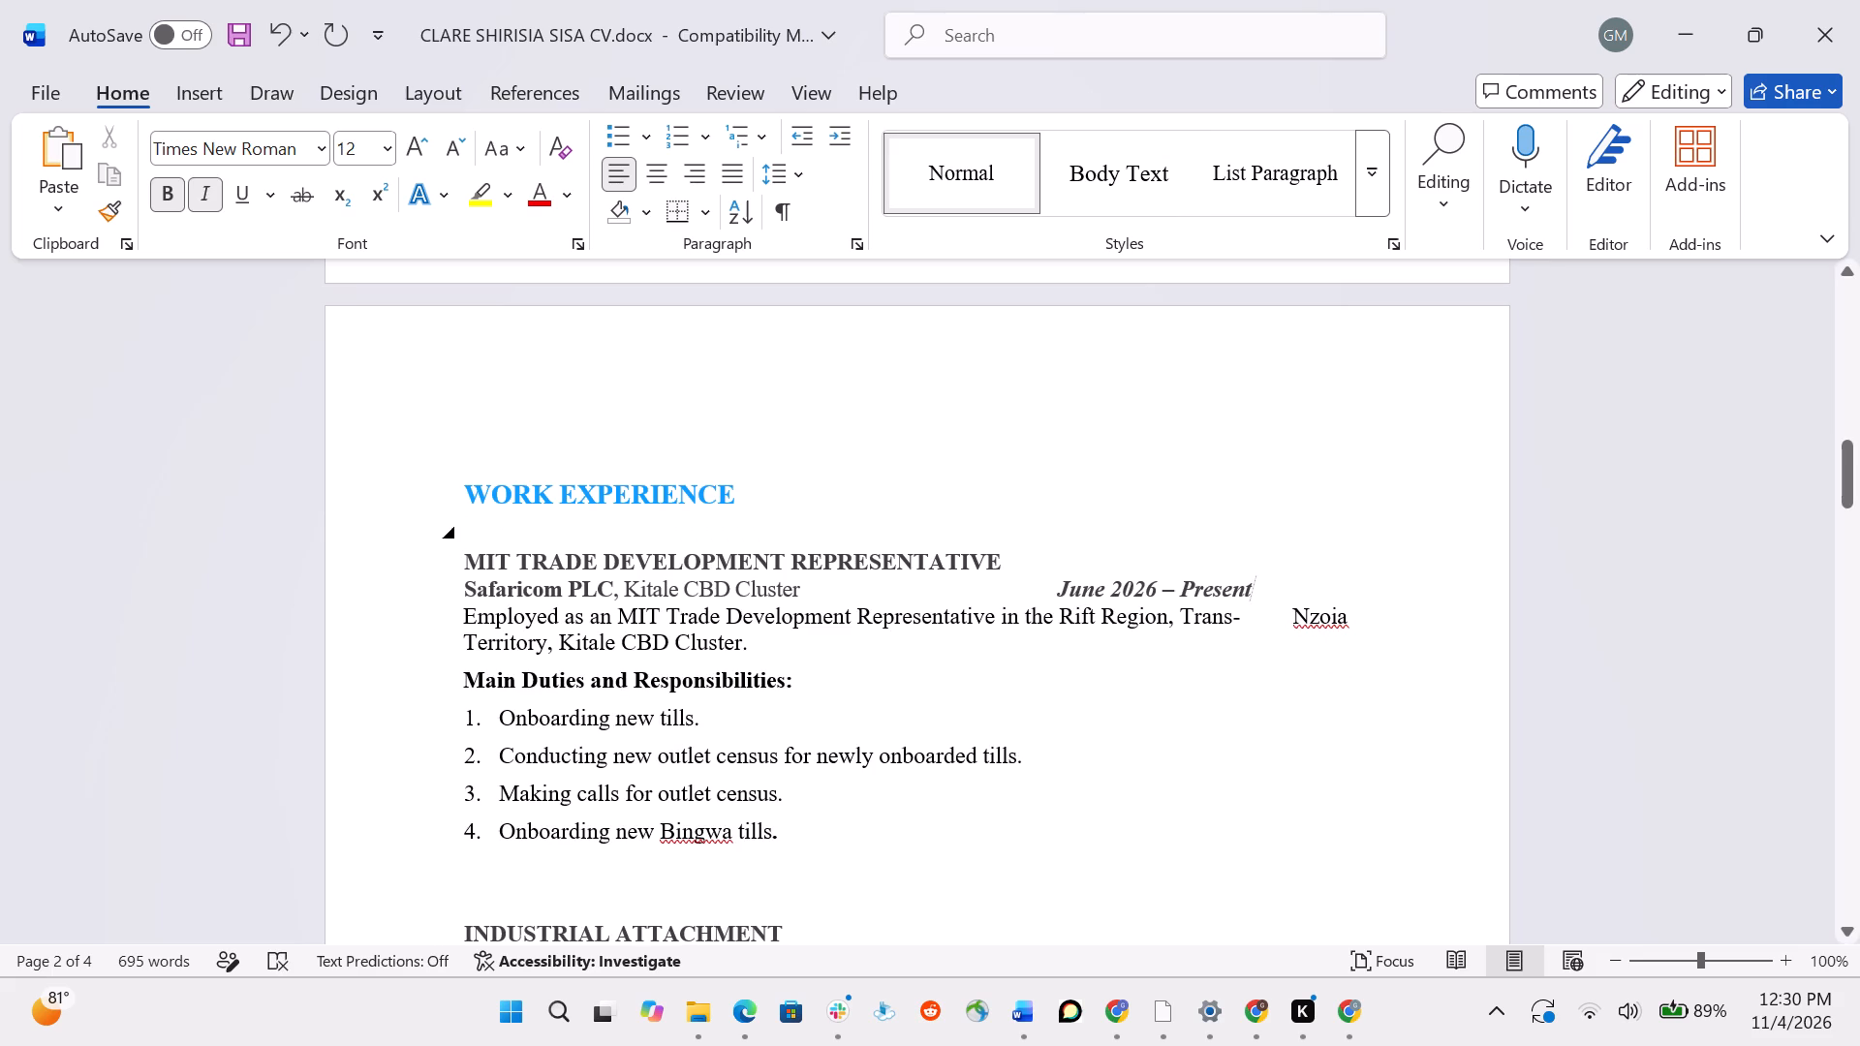
Move the "June 2026 – Present" date onto its own line below "Safaricom PLC, Kitale CBD Cluster".
click(811, 587)
key(Return)
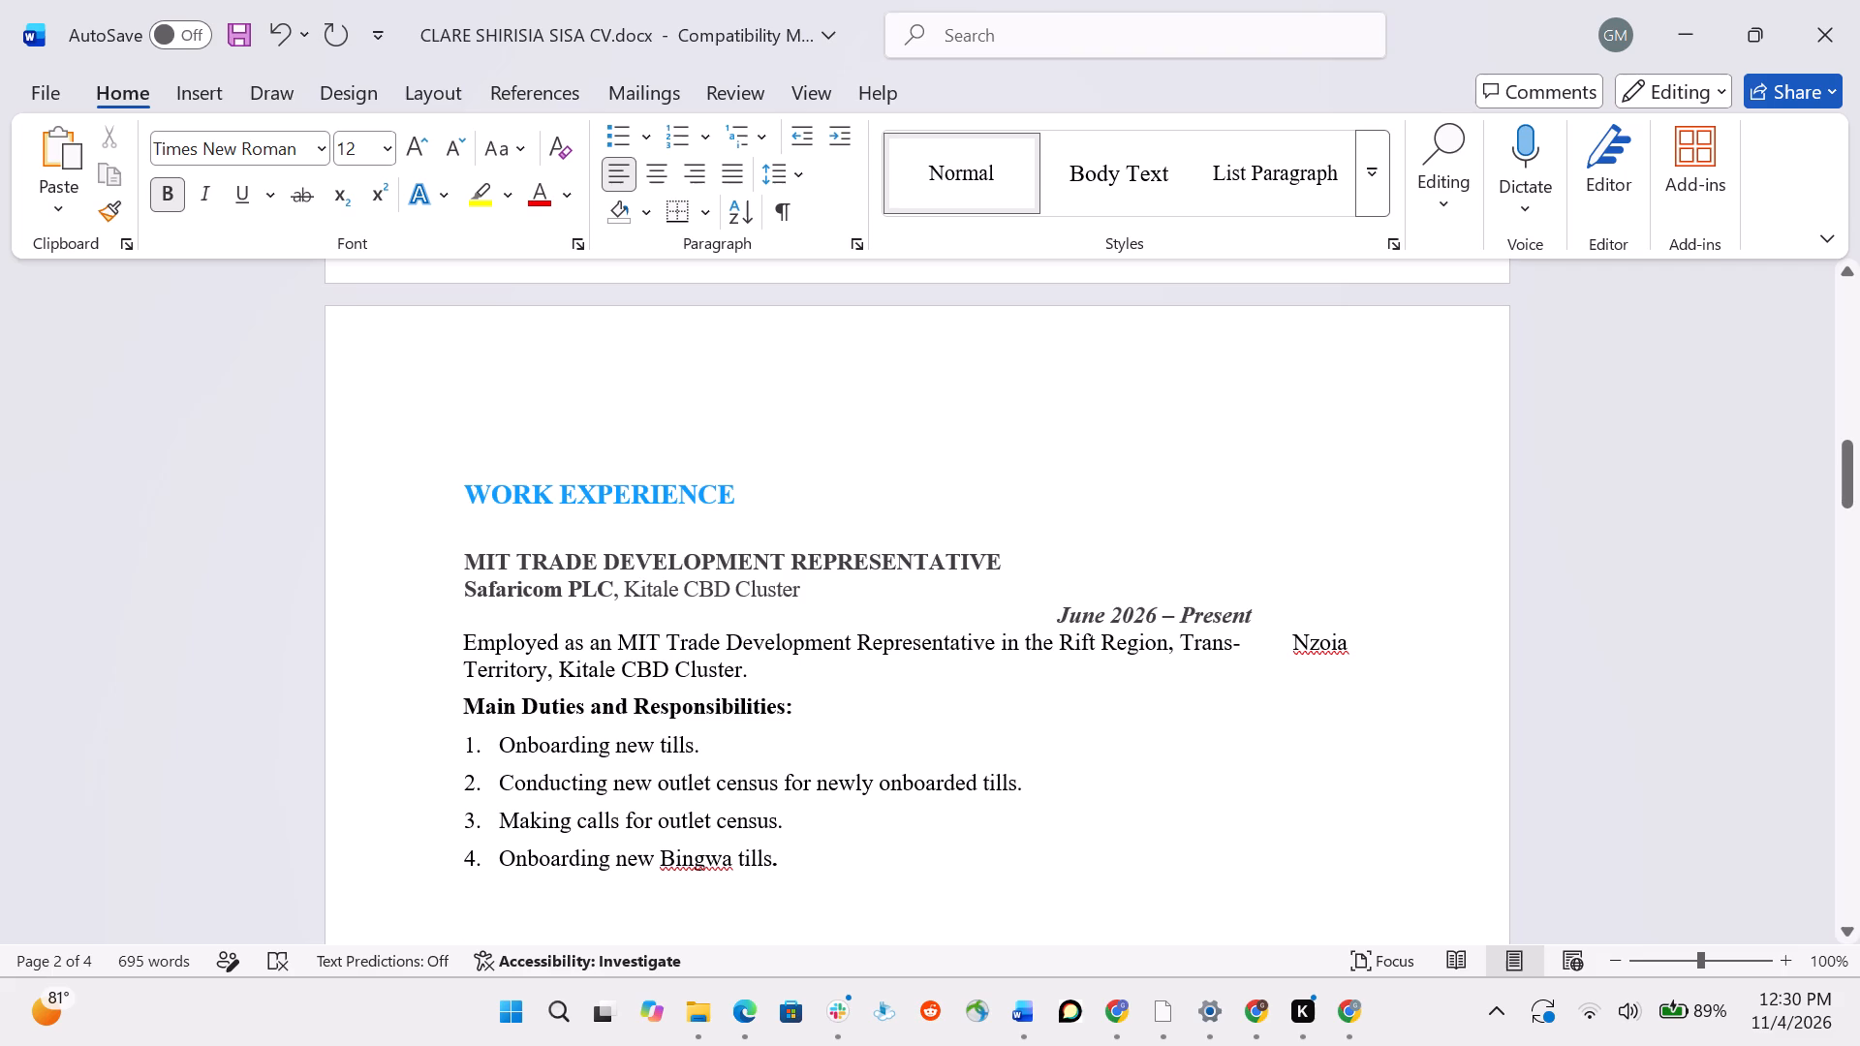
Remove the gap between "Trans-" and "Nzoia" in the job description paragraph so it reads "Trans-Nzoia".
click(1292, 638)
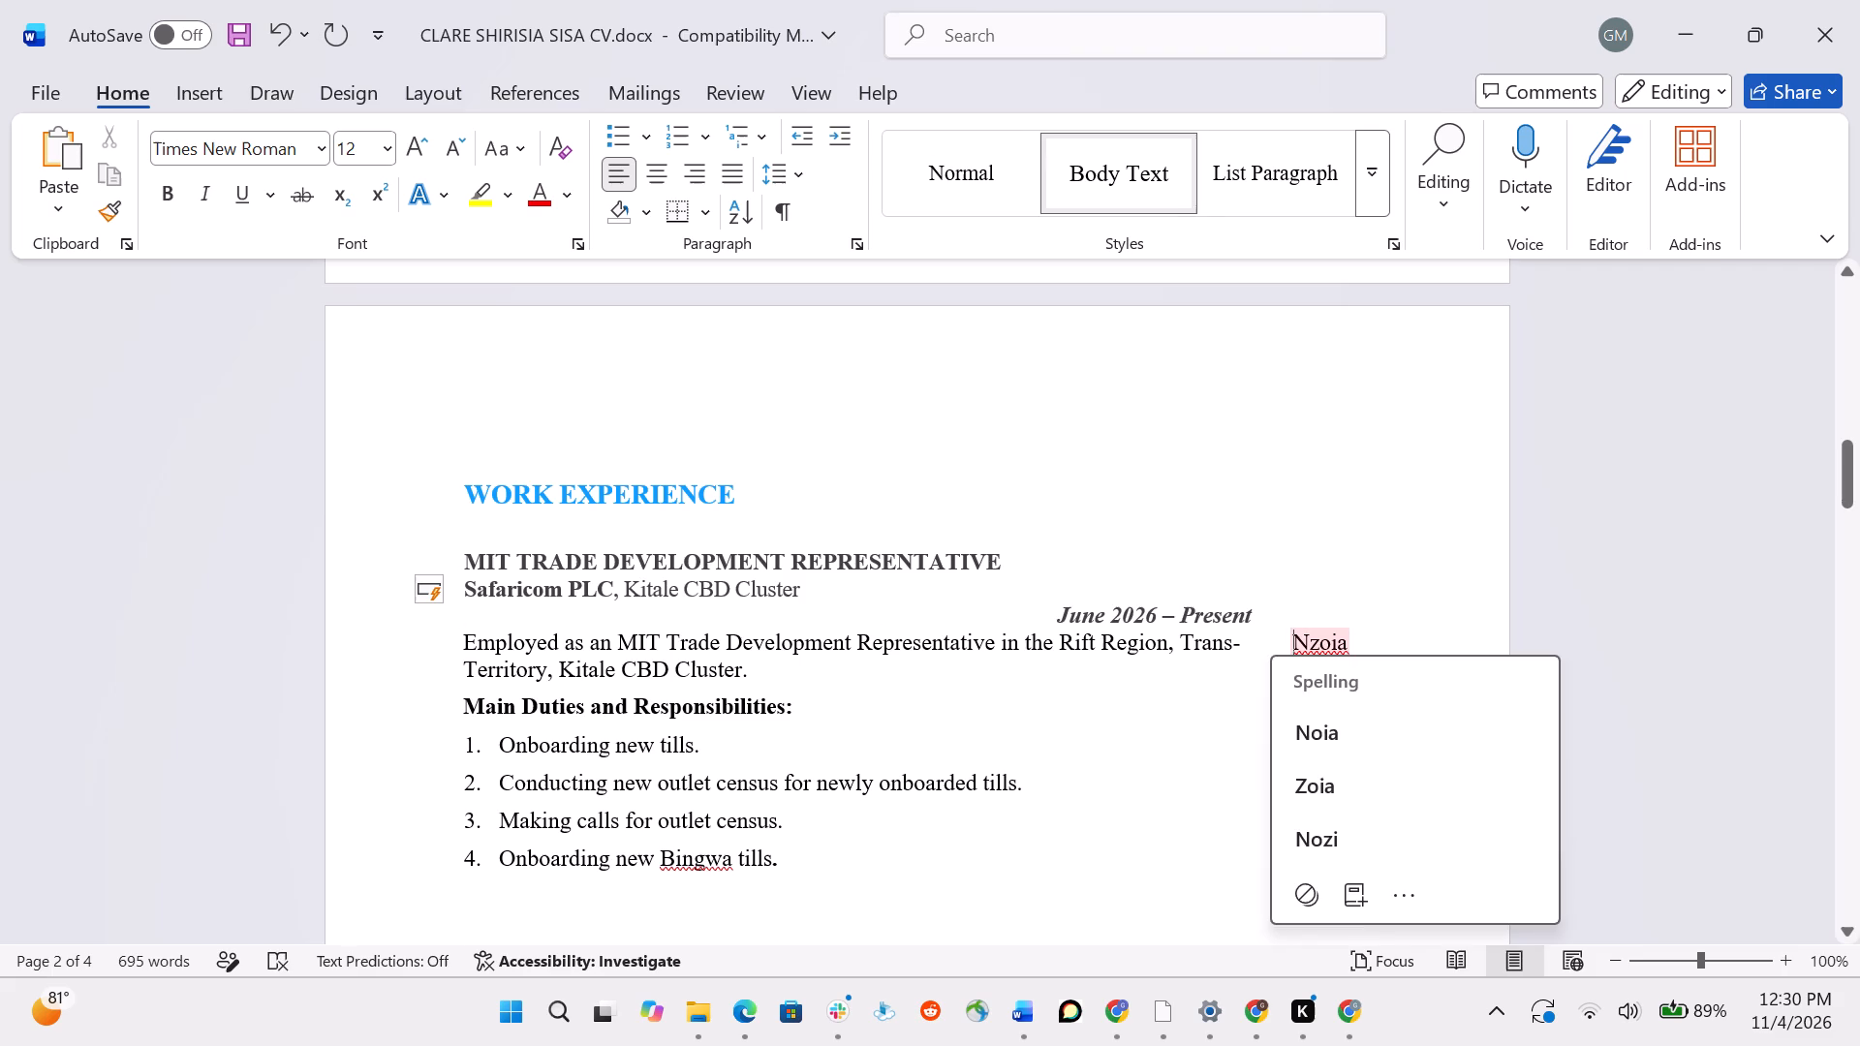
key(BackSpace)
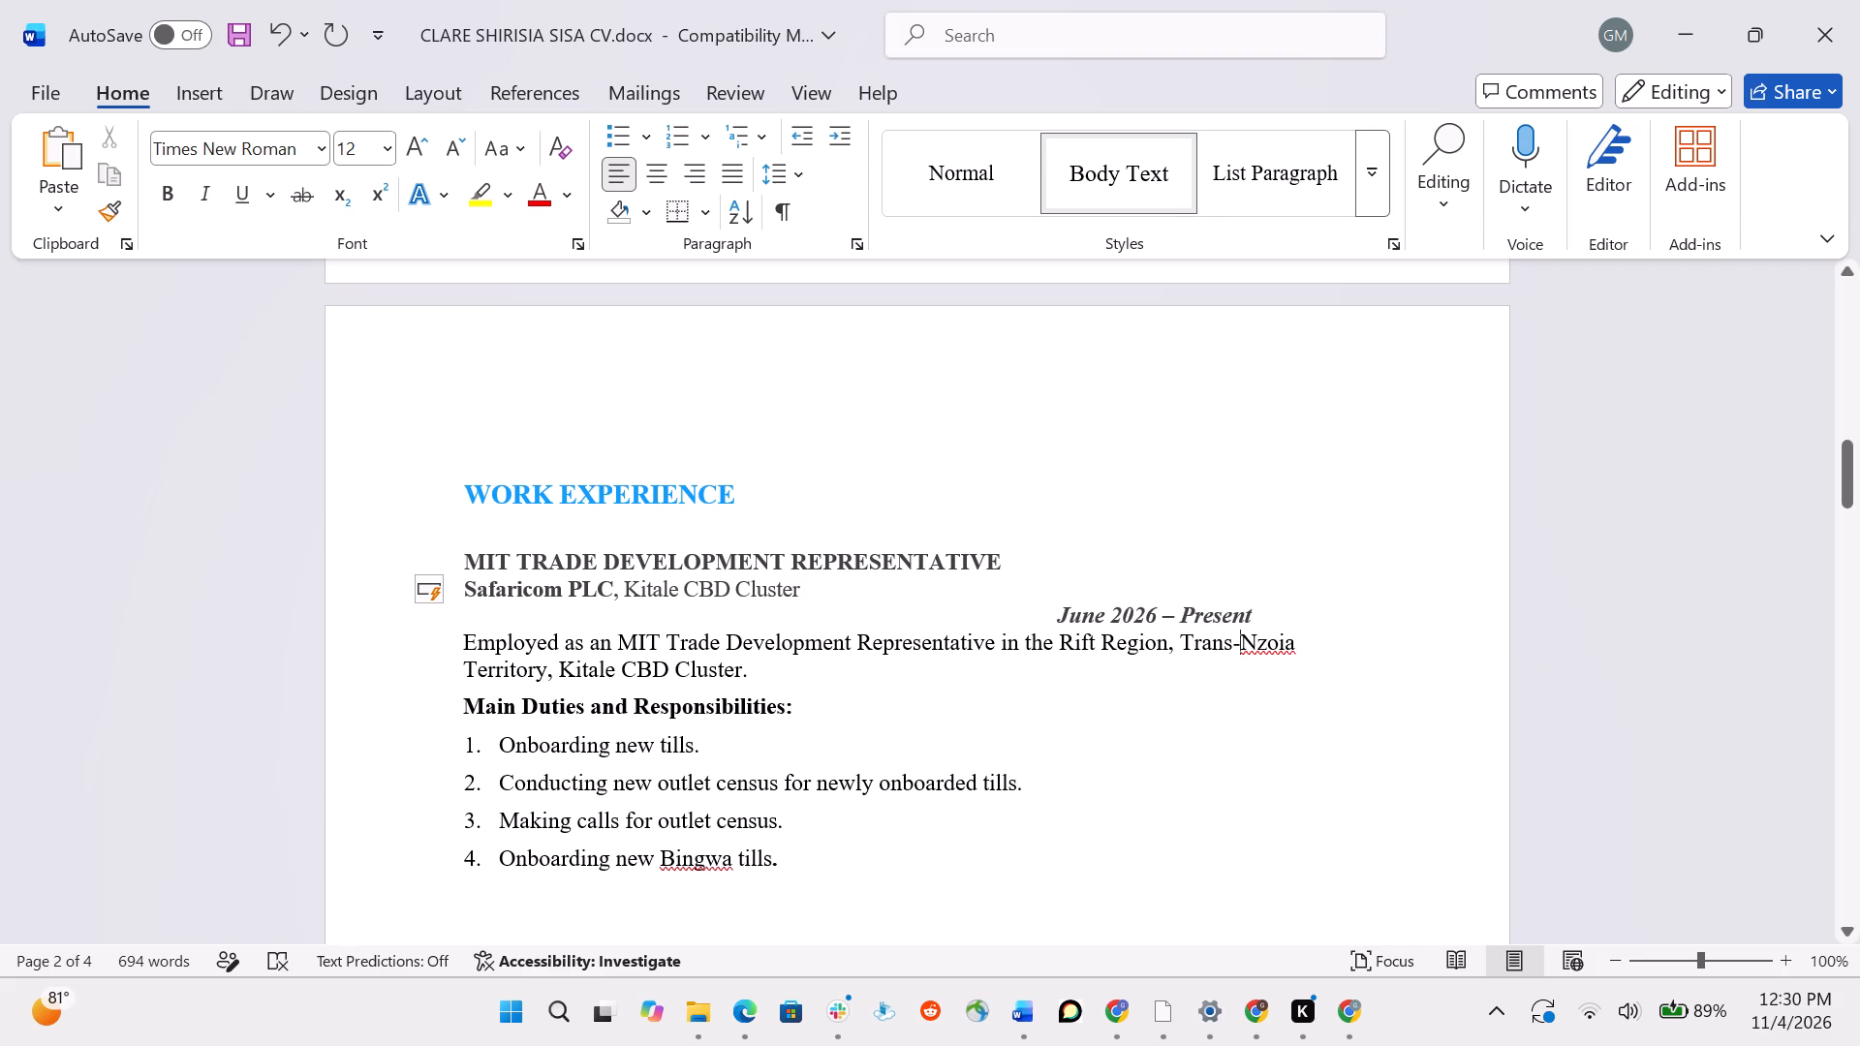
Review the layout of the rest of the CV, from the remaining work experience through to the REFEREES section.
scroll(801, 634, down, 10)
scroll(790, 647, down, 13)
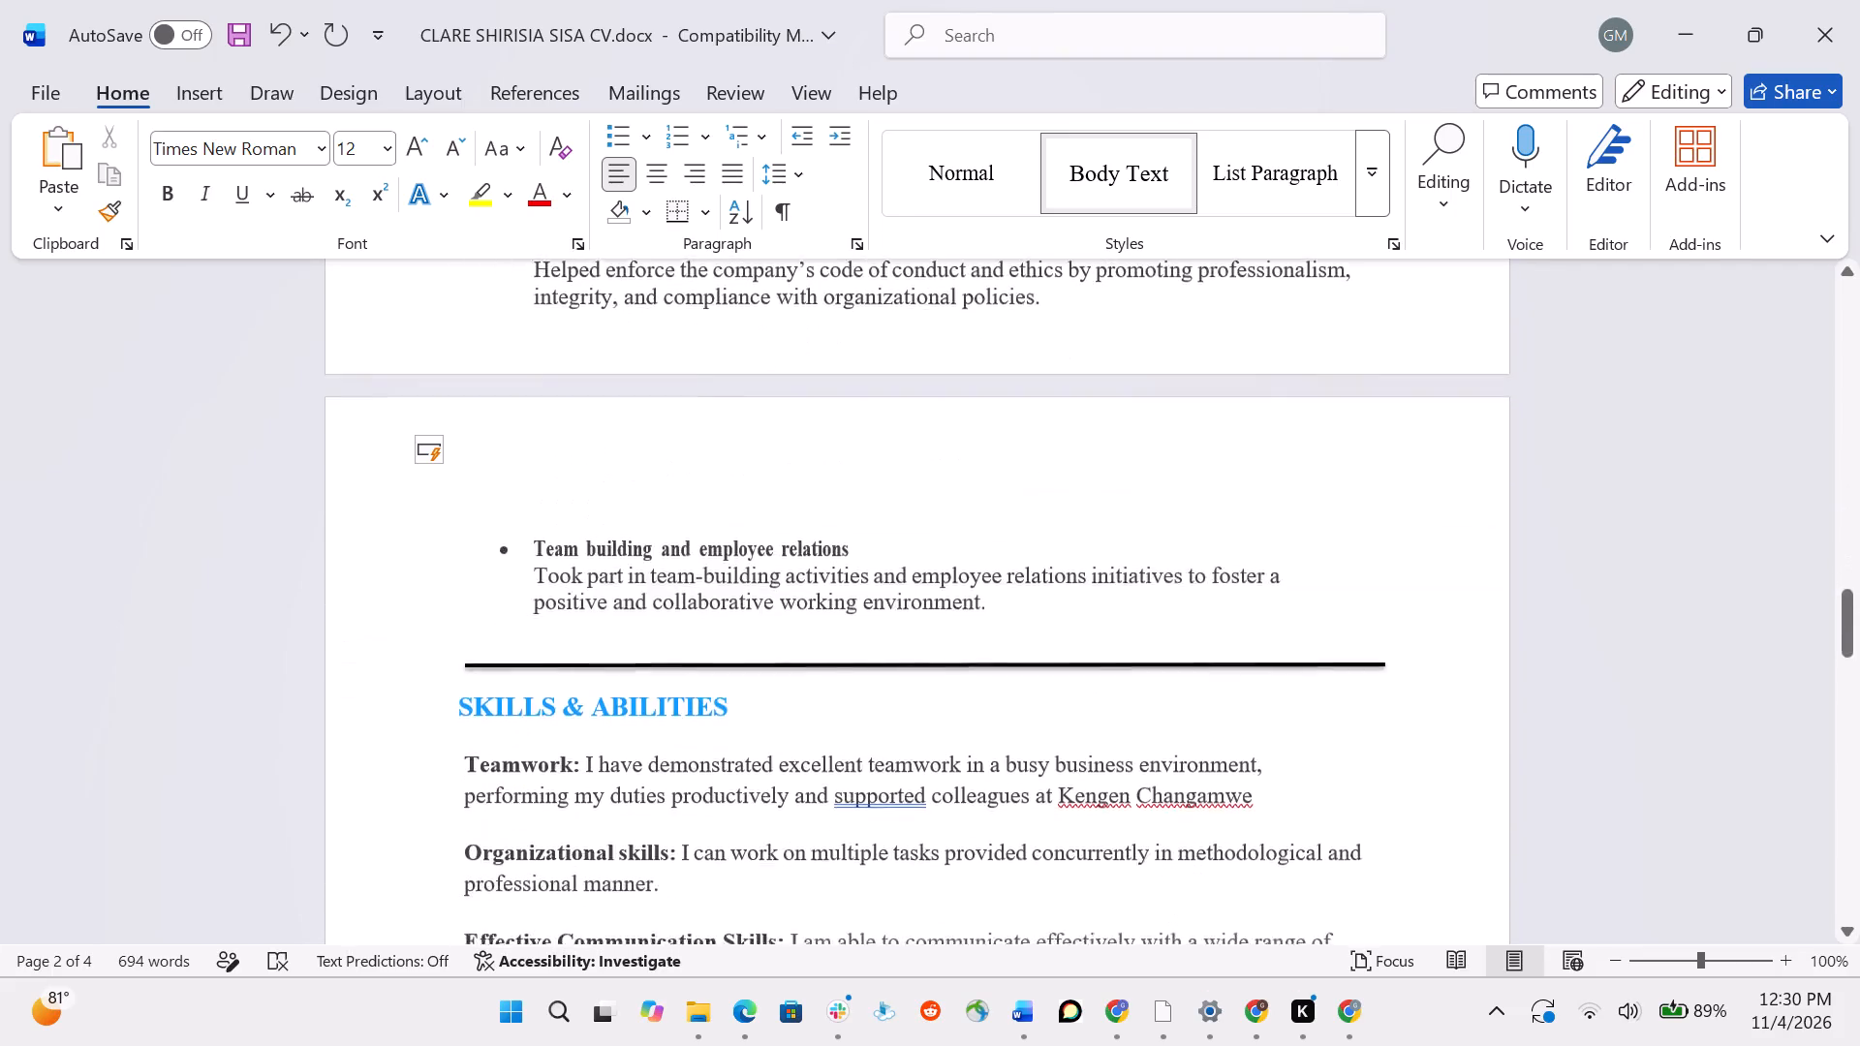
scroll(790, 659, down, 20)
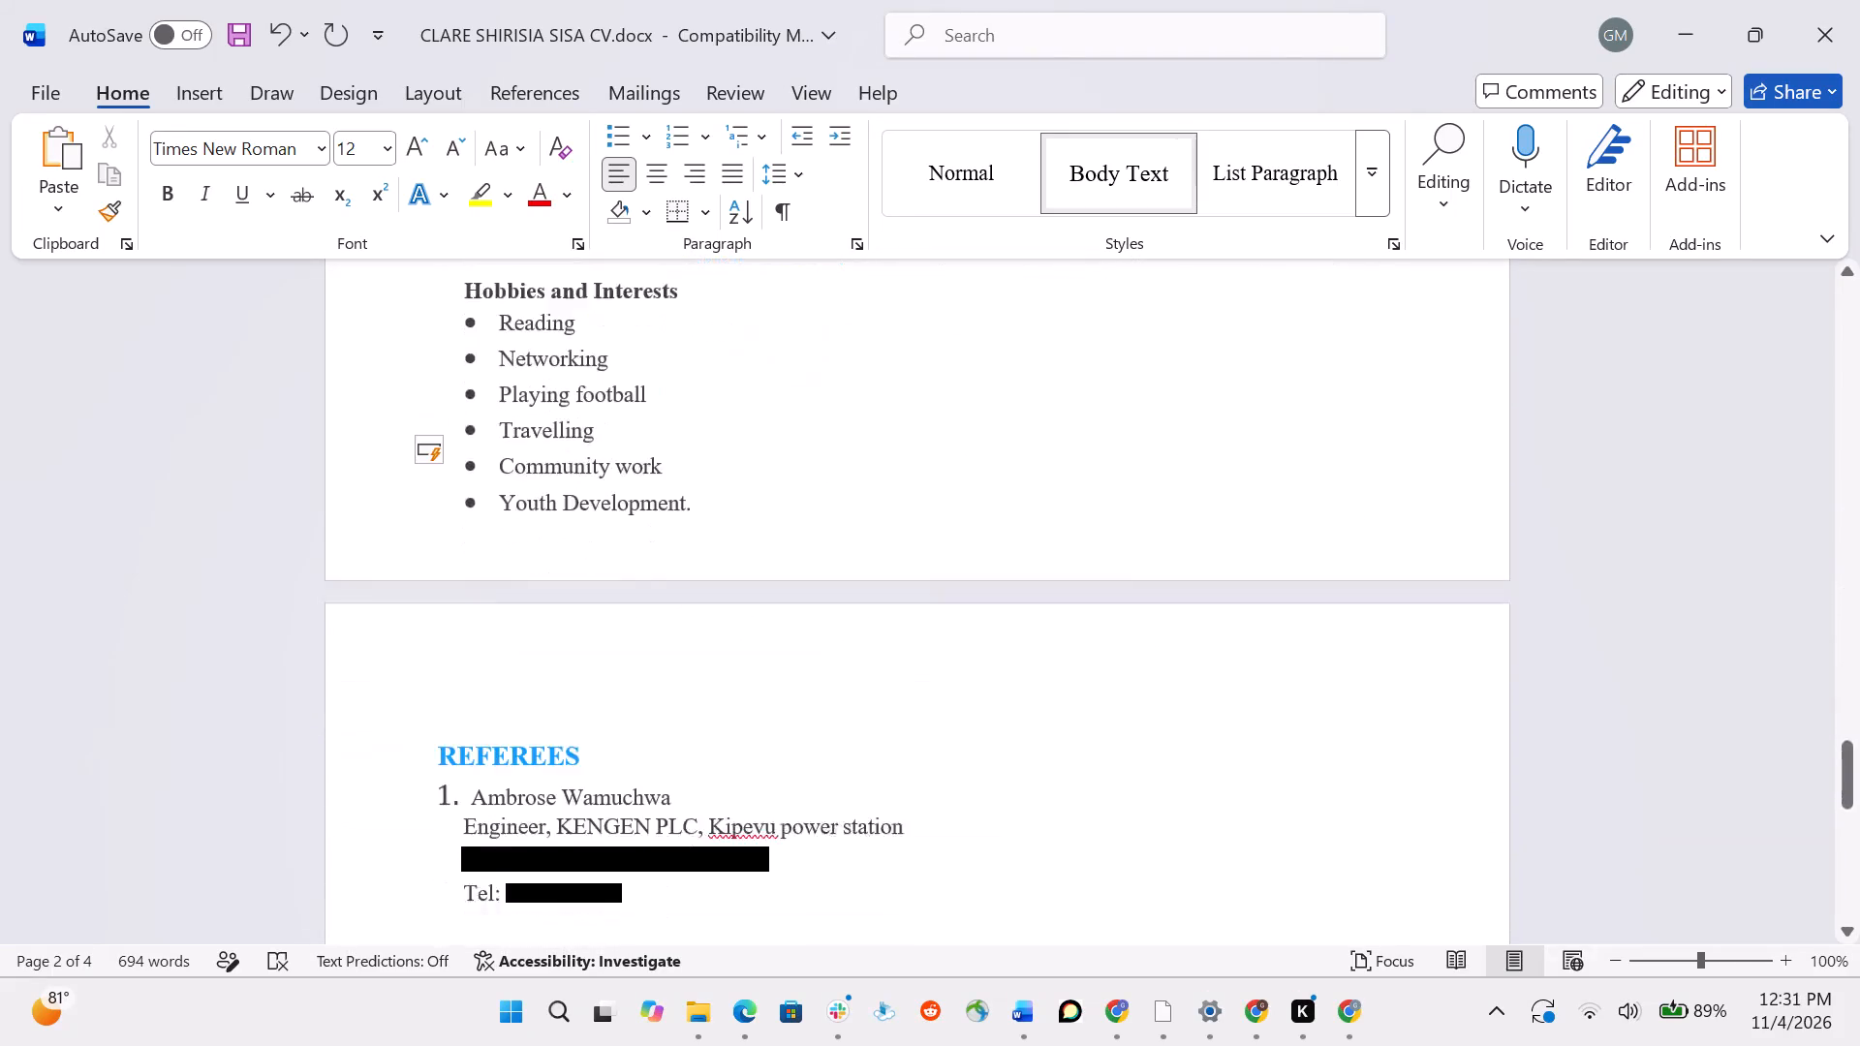
scroll(793, 664, down, 4)
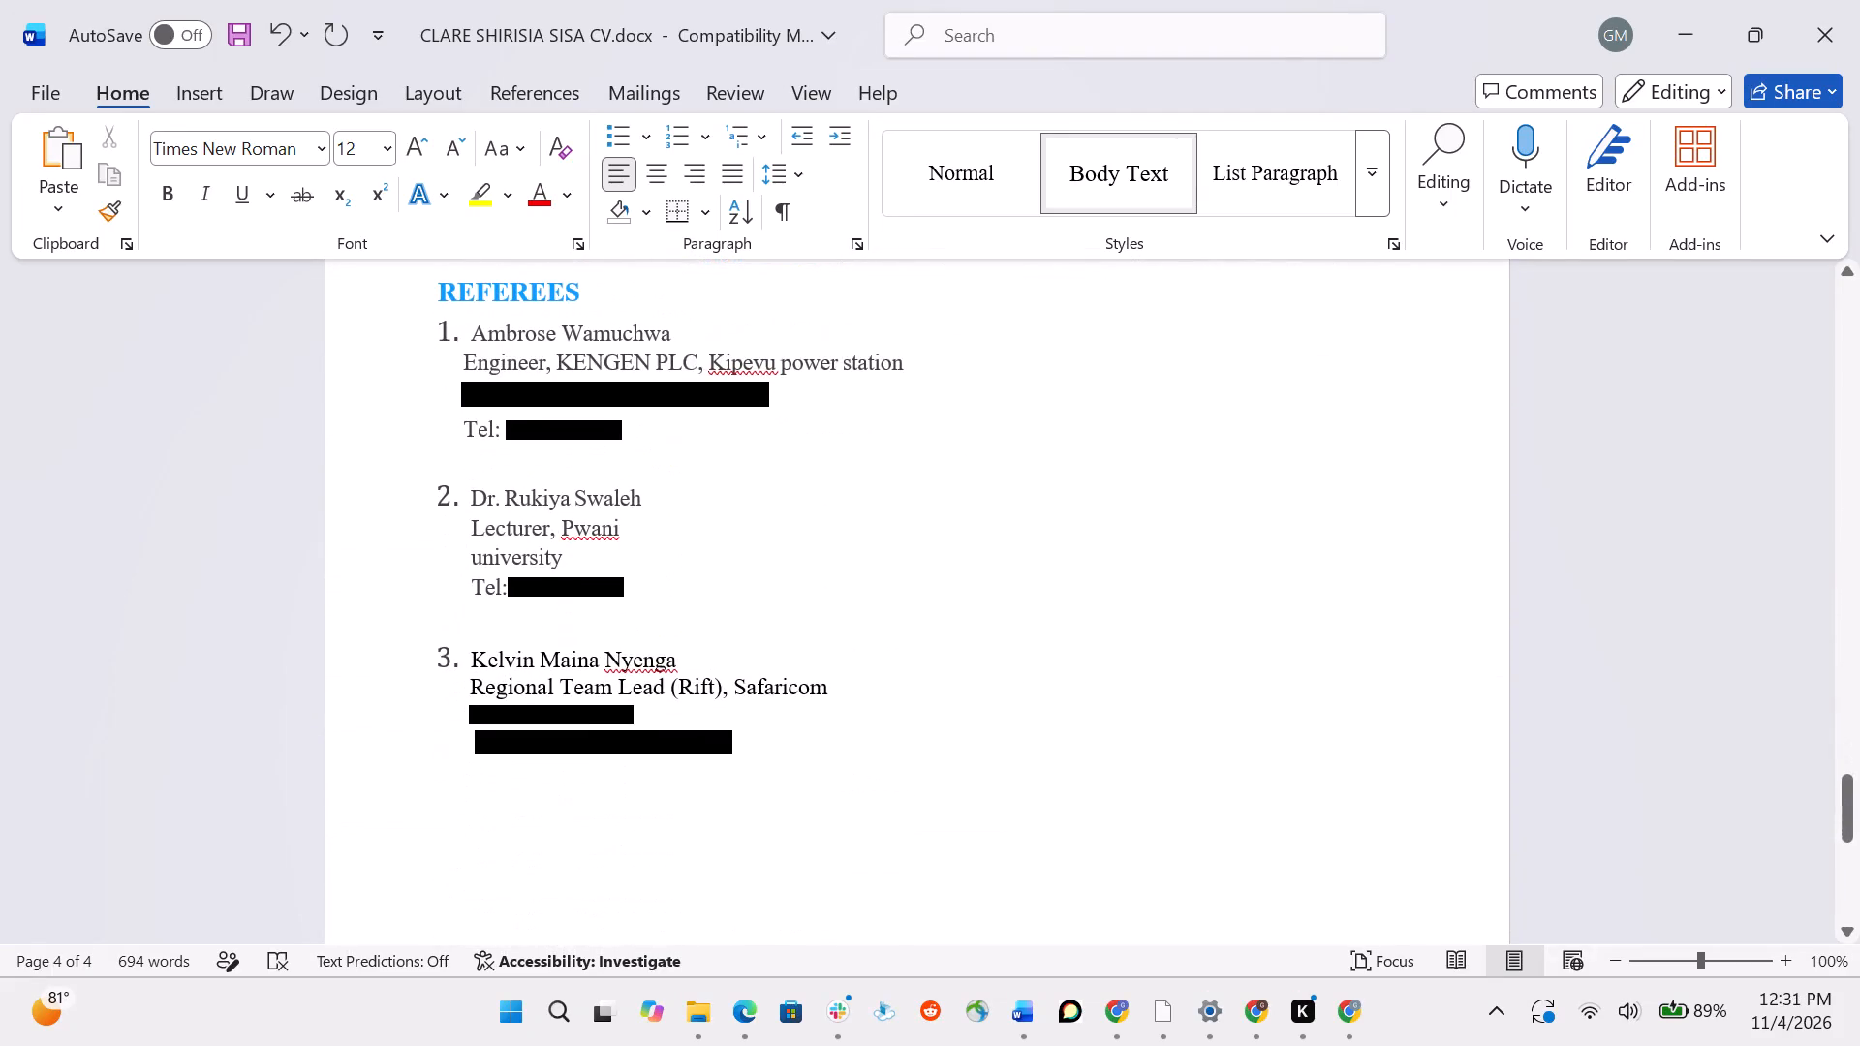
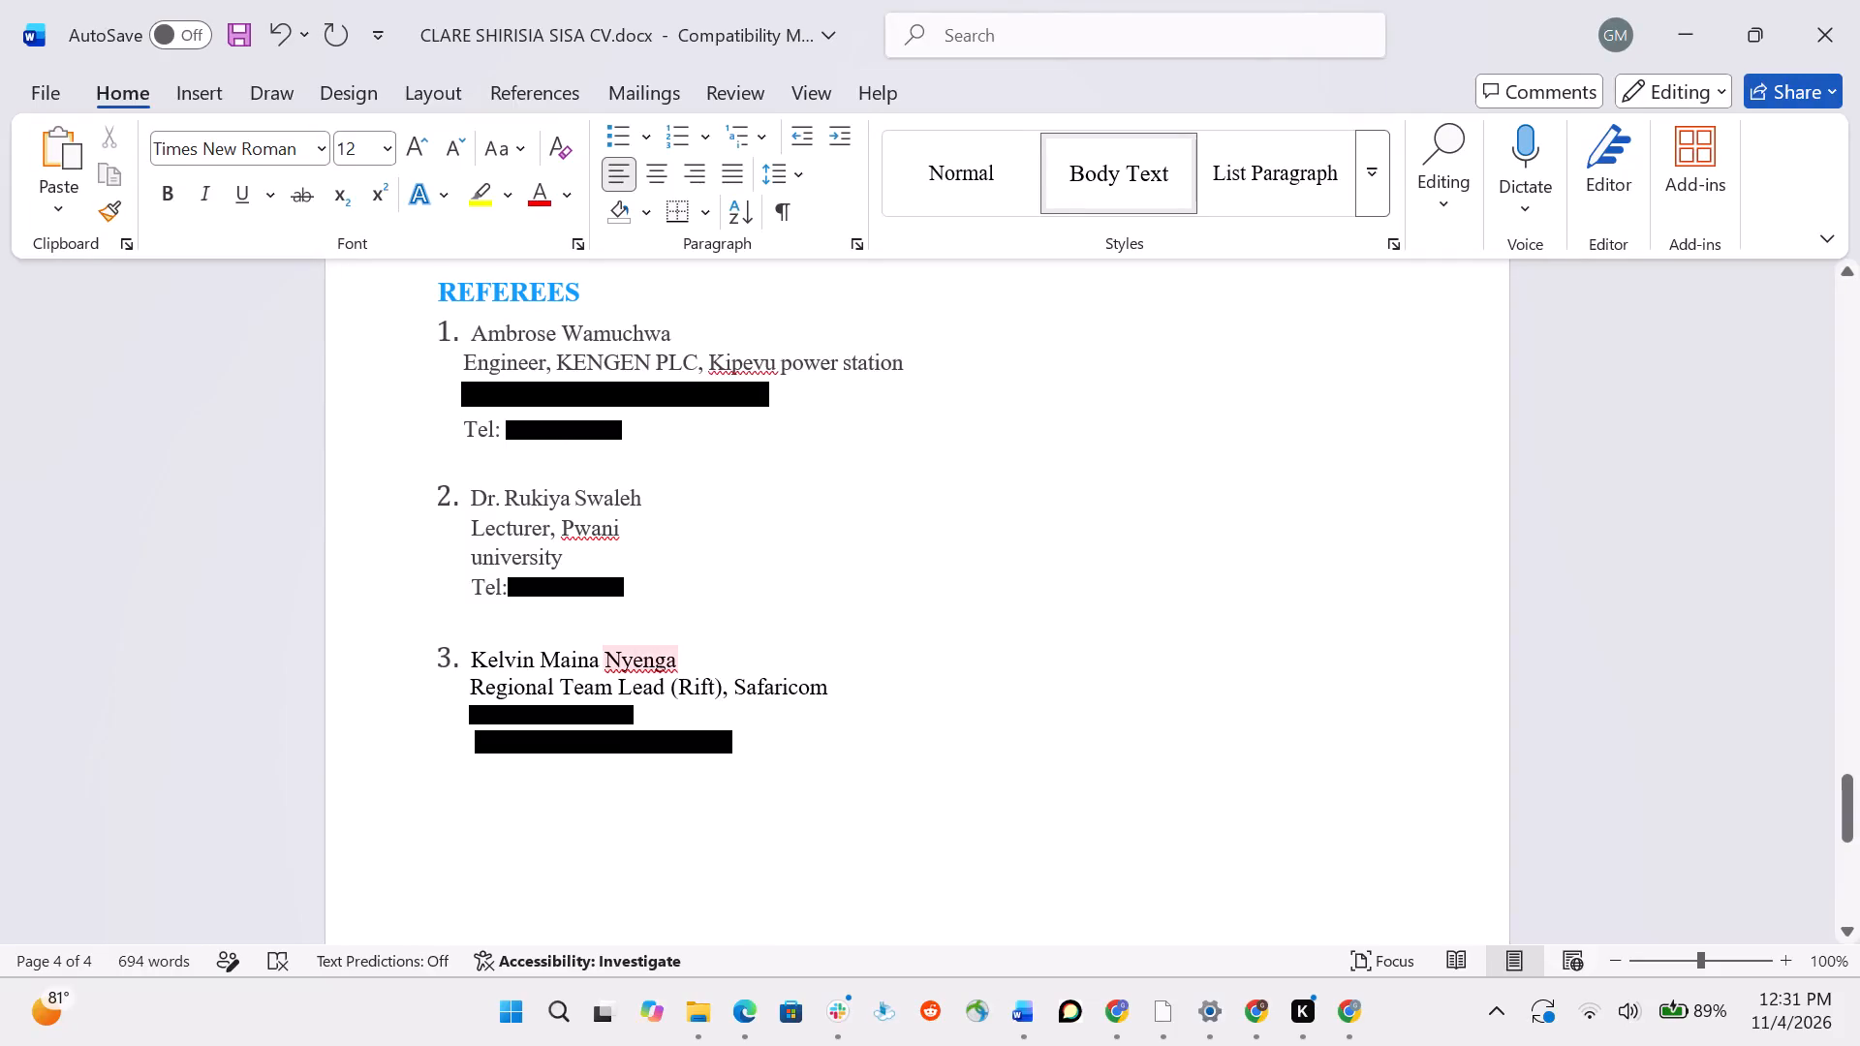
Correct the flagged surname of the third referee to the suggested spelling "Njenga".
click(619, 653)
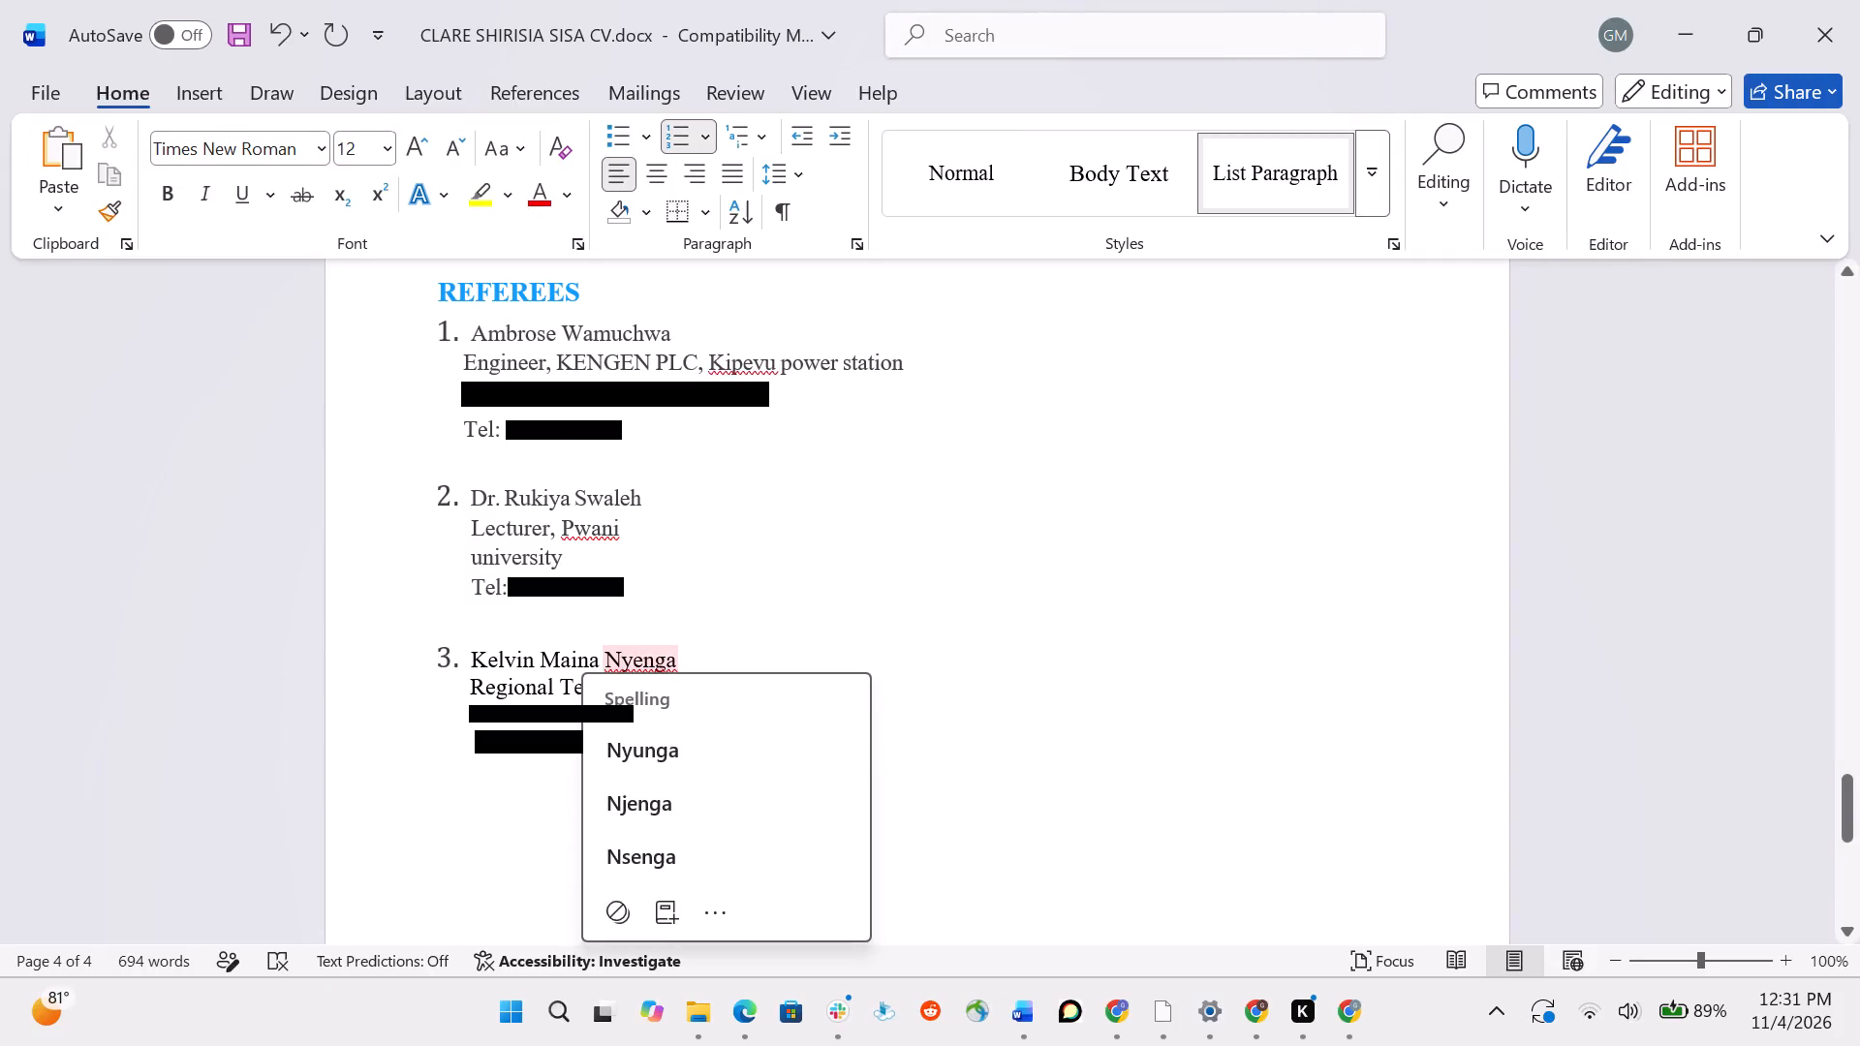
click(643, 793)
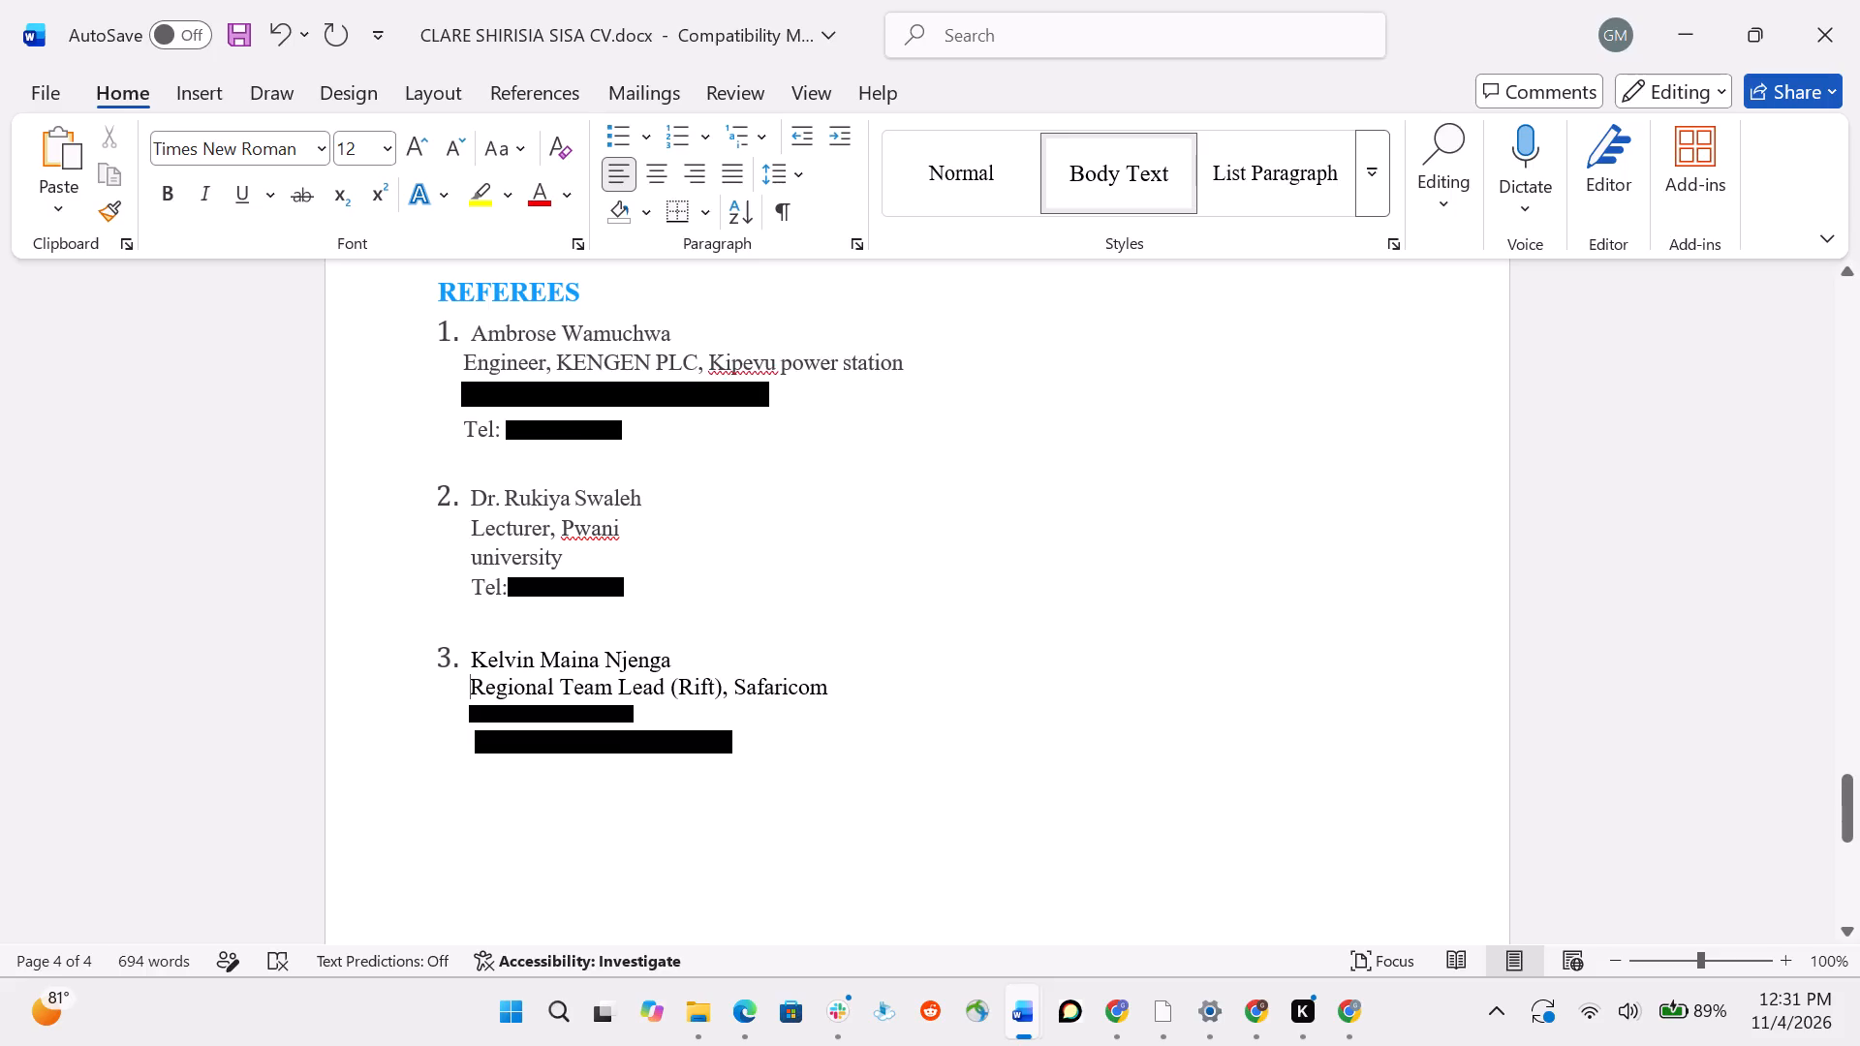
Add the label "Tel: " in front of the third referee's phone number.
click(473, 717)
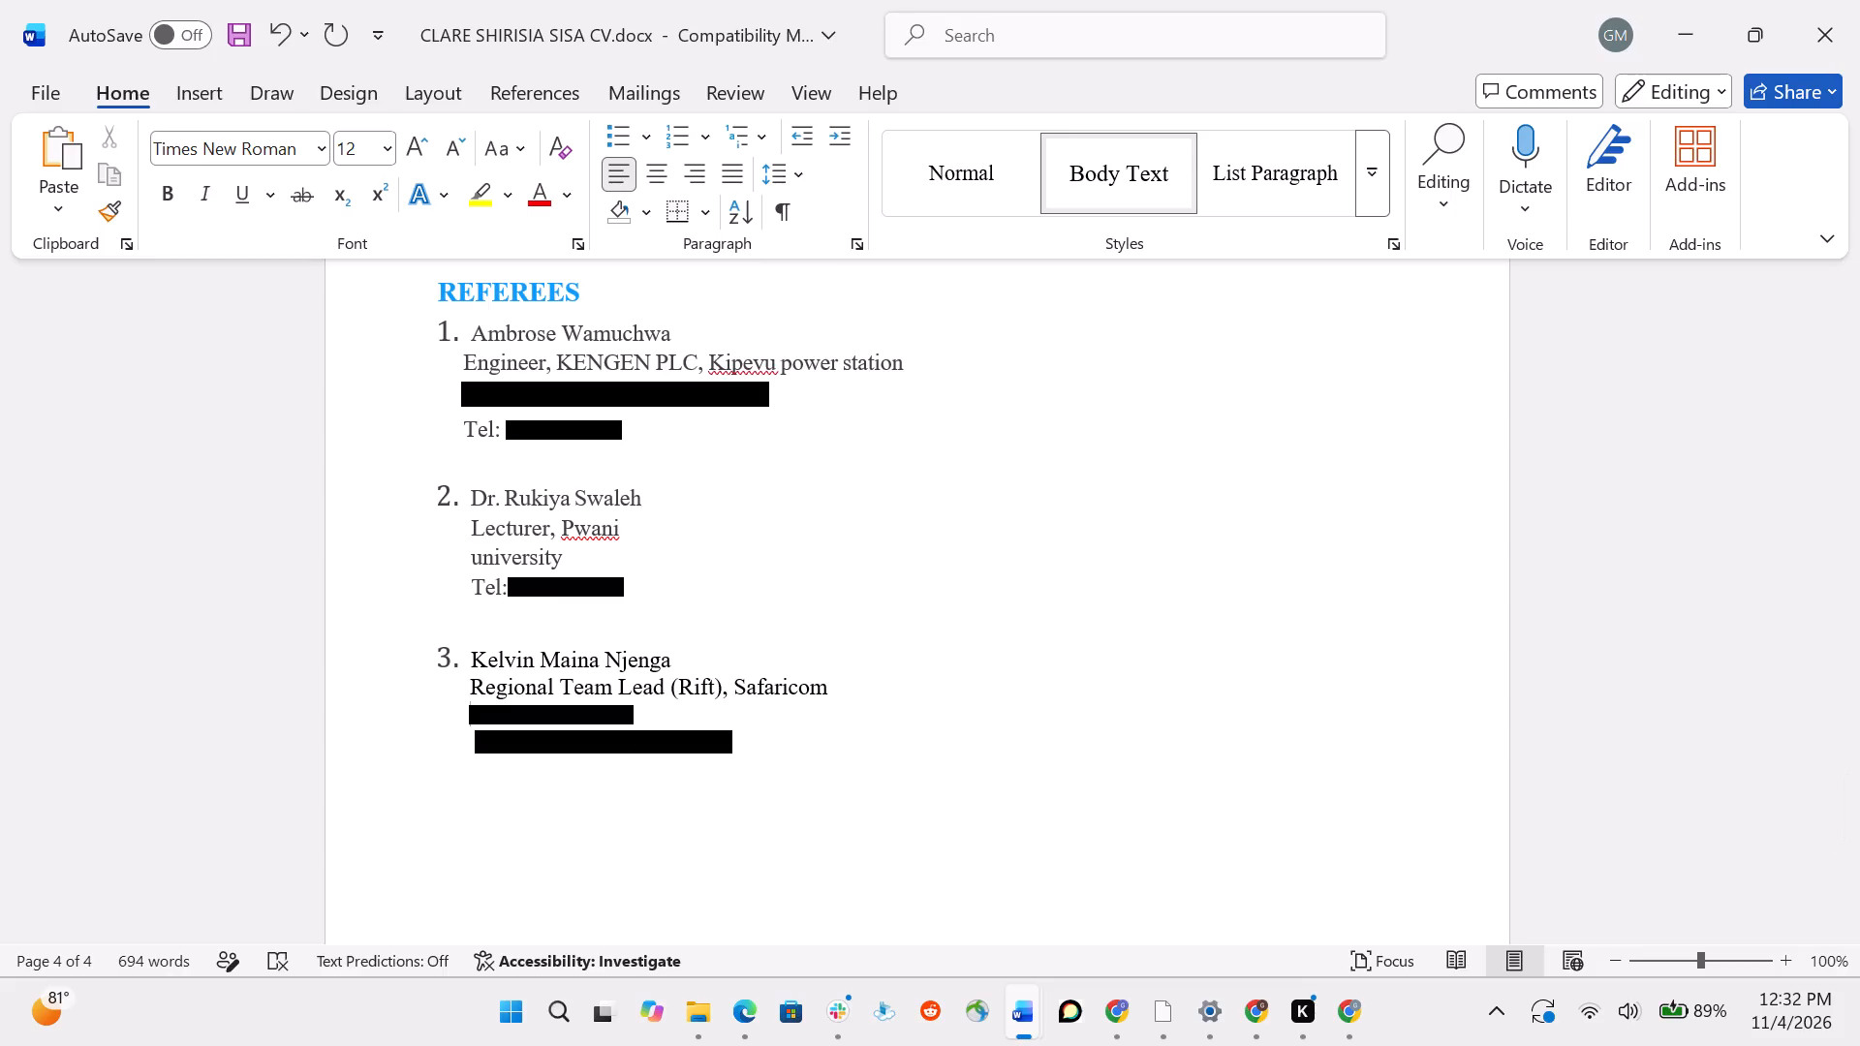
key(shift+t)
text(el)
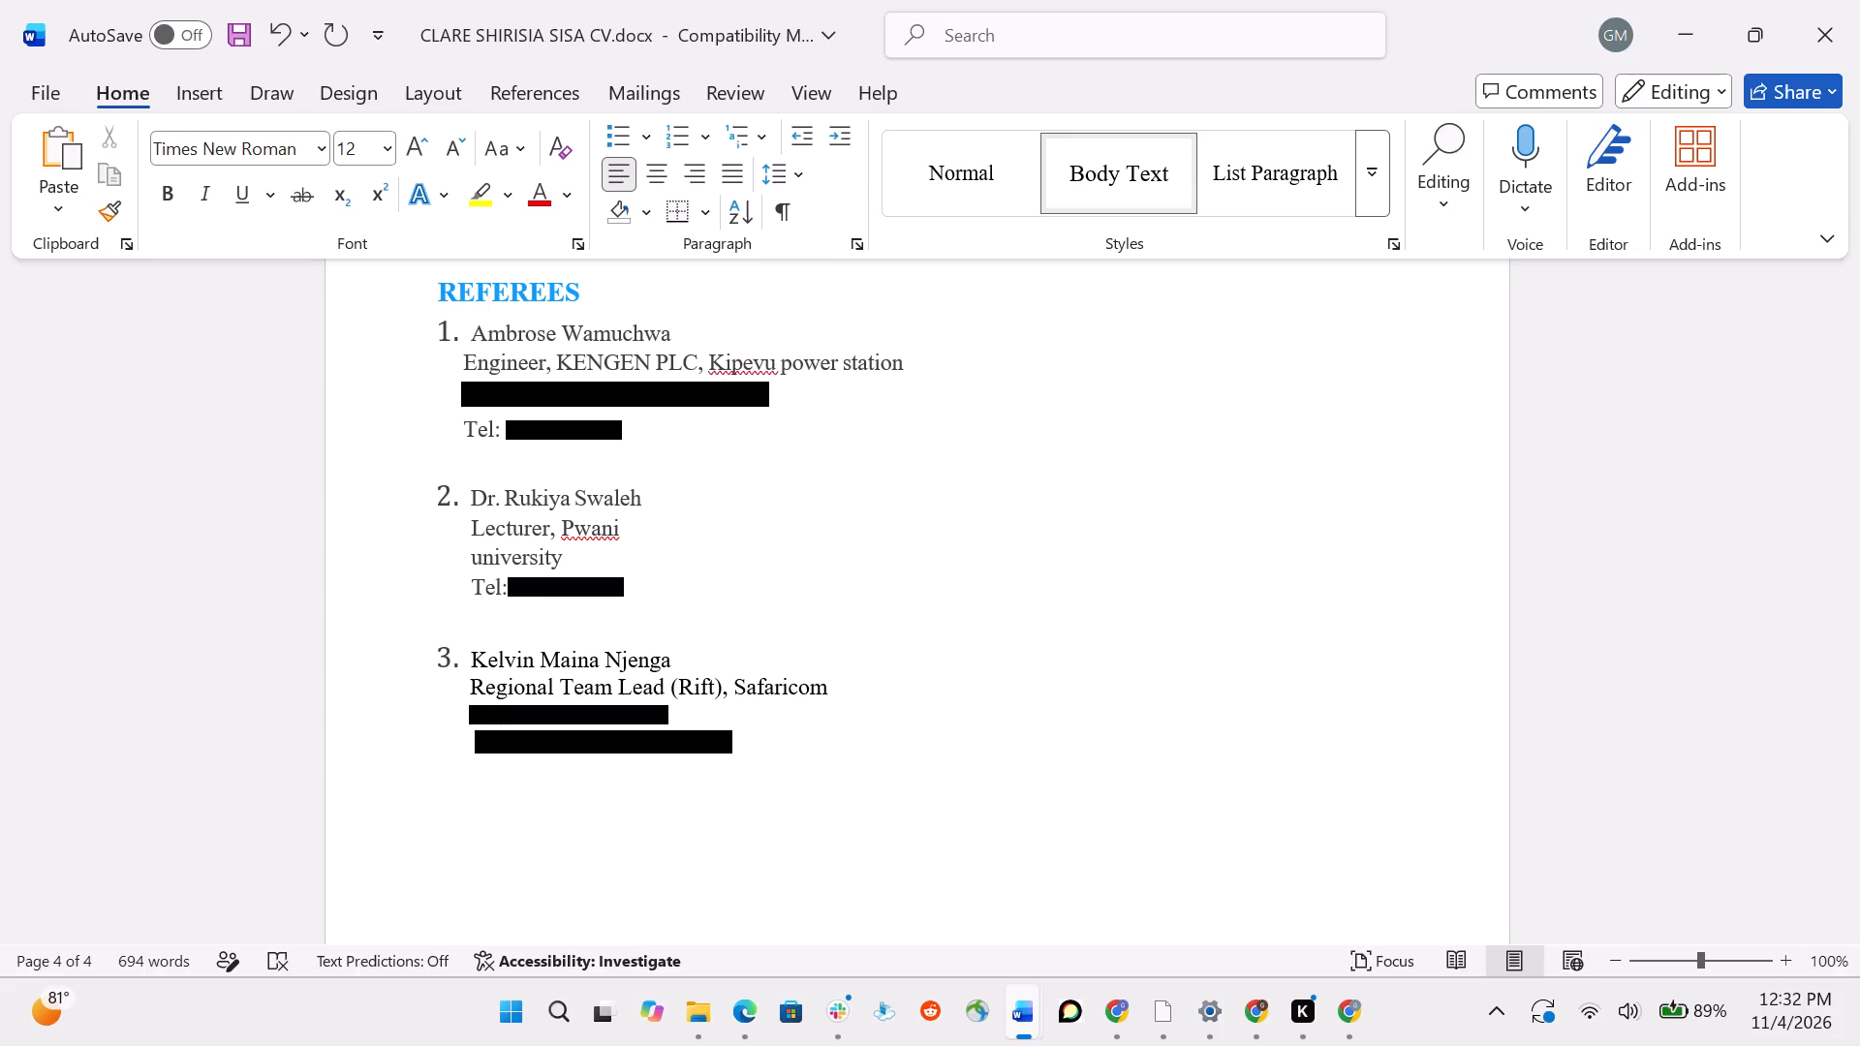
key(shift+colon)
key(space)
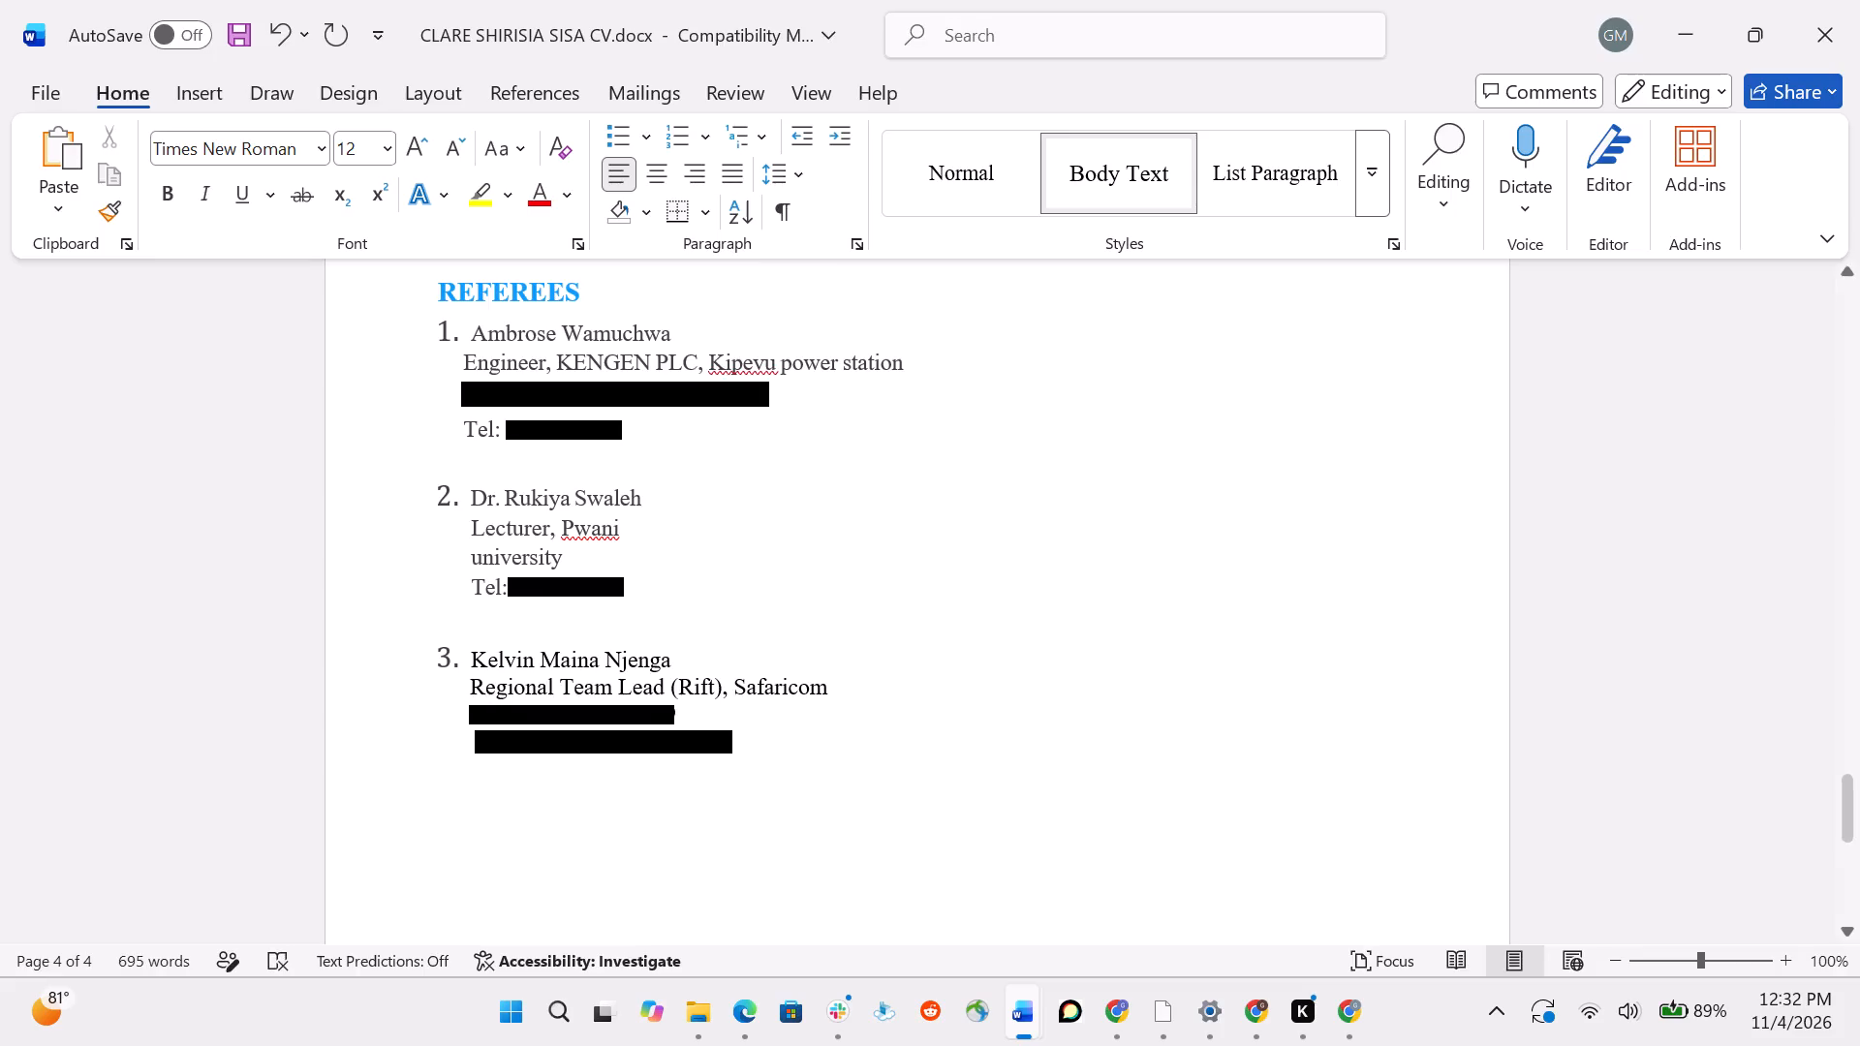
Add the label "Email: " in front of the third referee's email address.
click(480, 746)
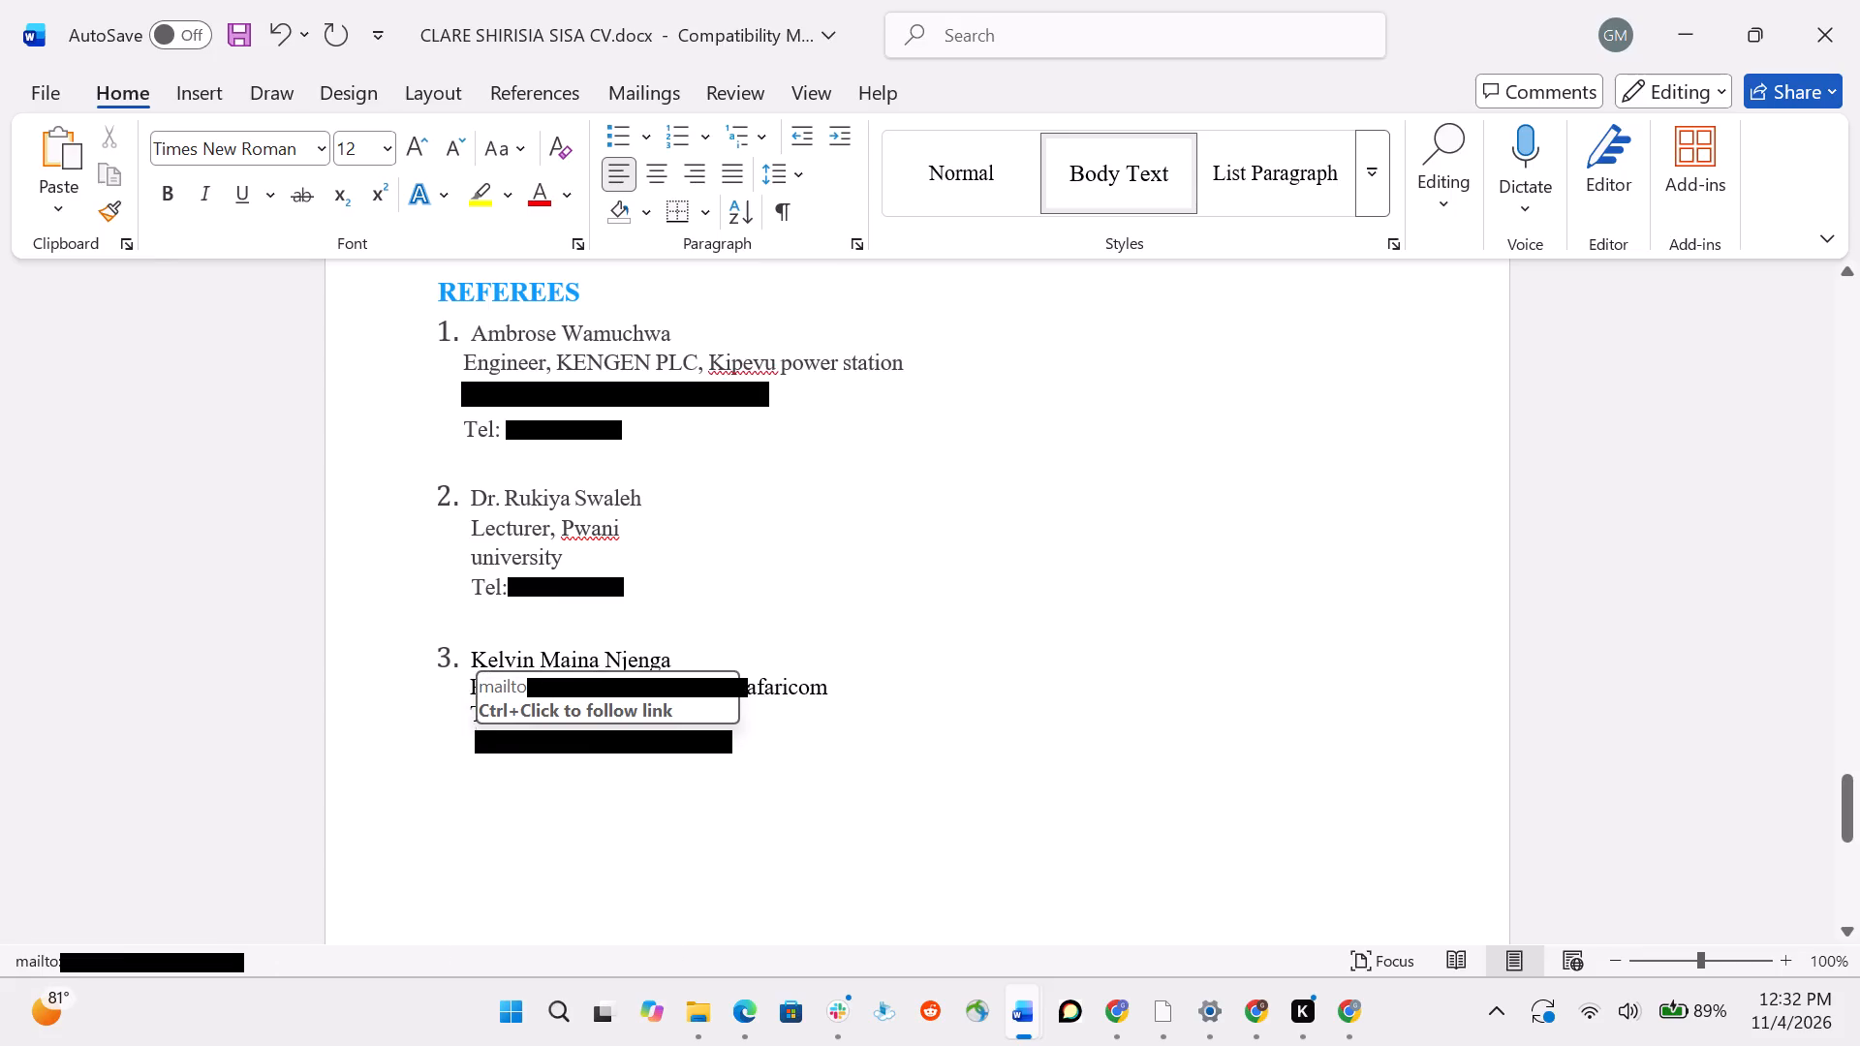
key(shift+e)
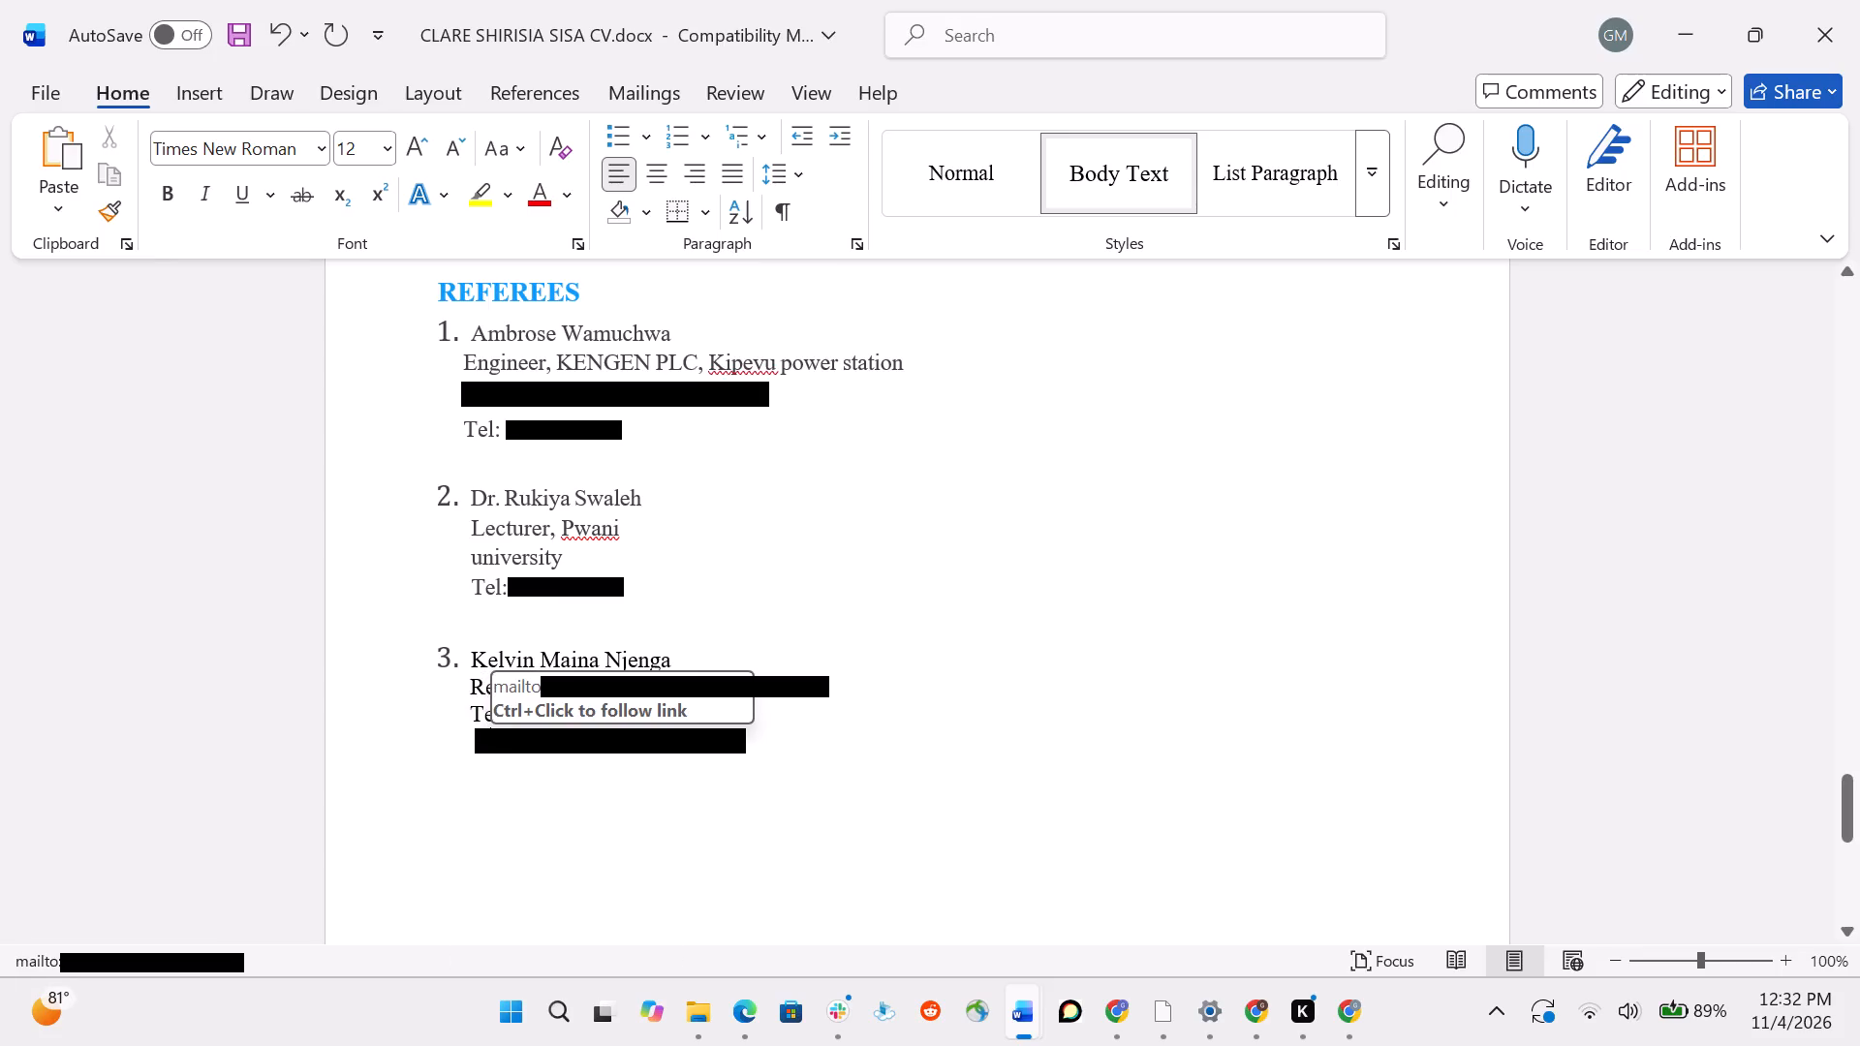
text(mail)
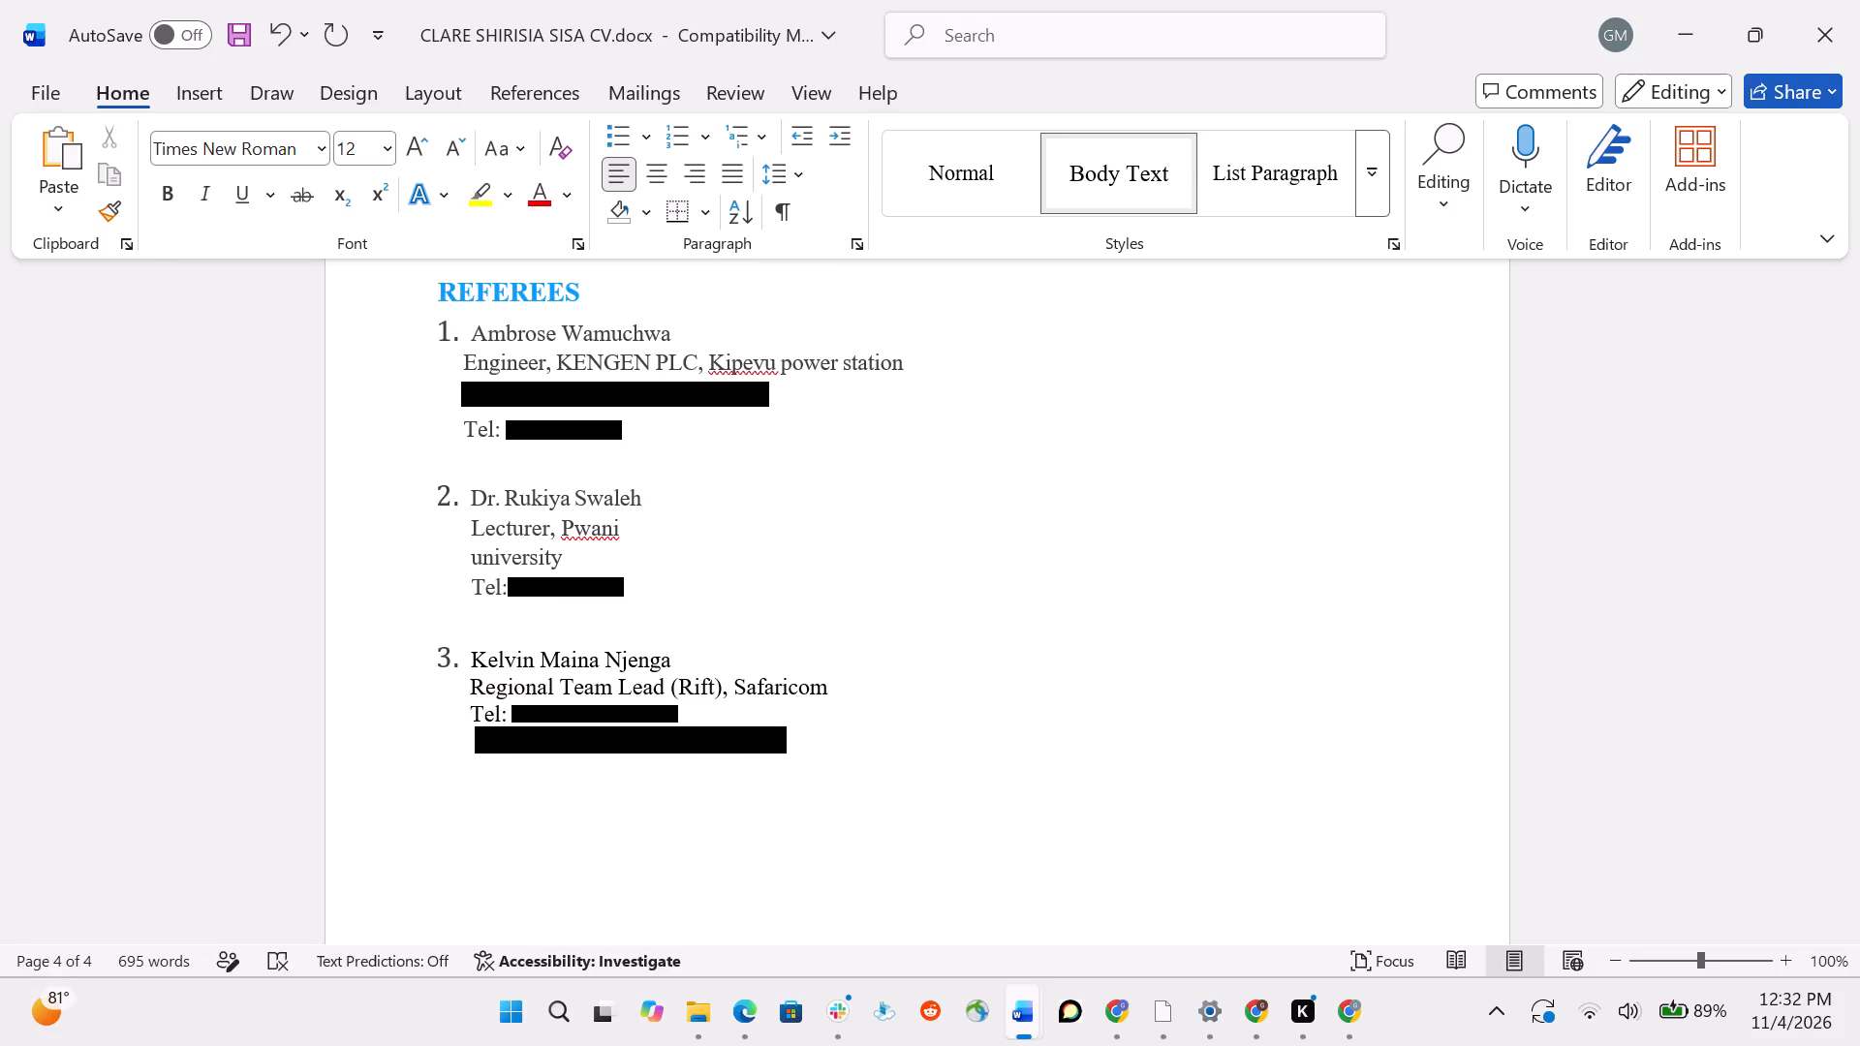
key(shift+colon)
key(space)
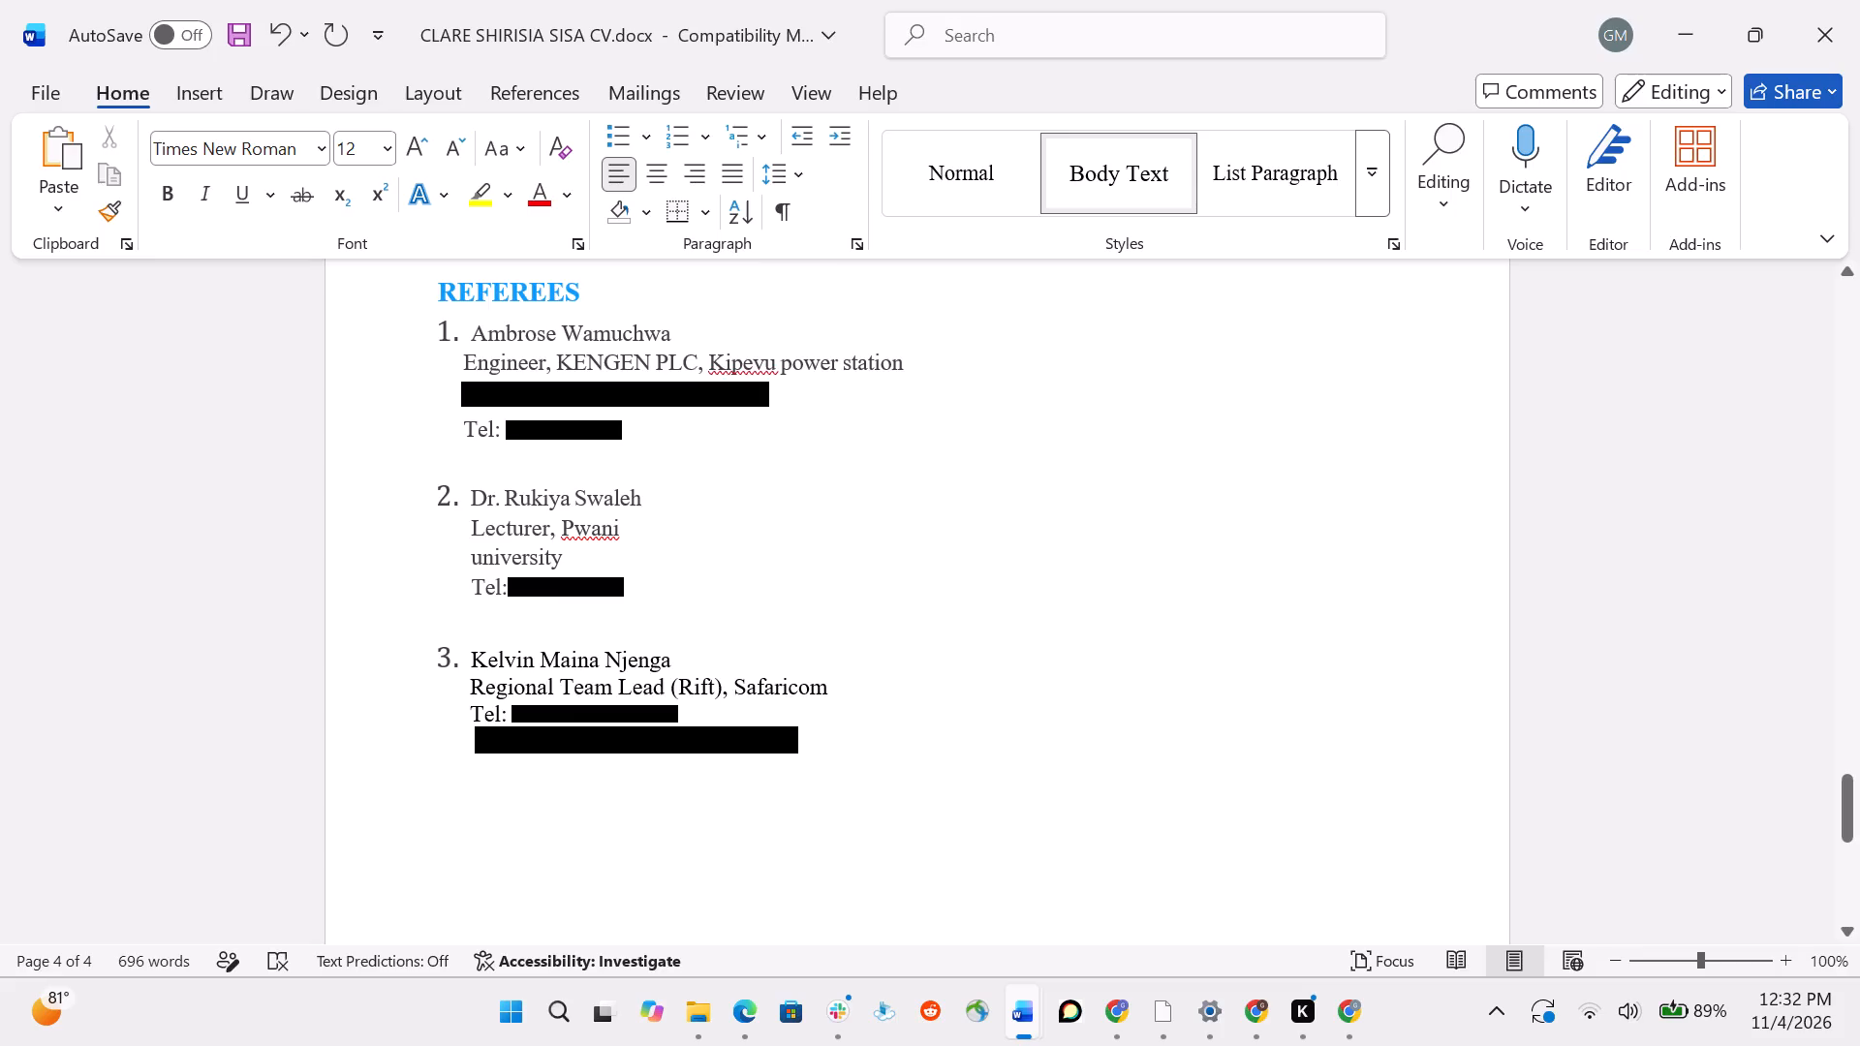
Copy the country-code prefix from the third referee's phone number, keeping the original number intact.
click(515, 585)
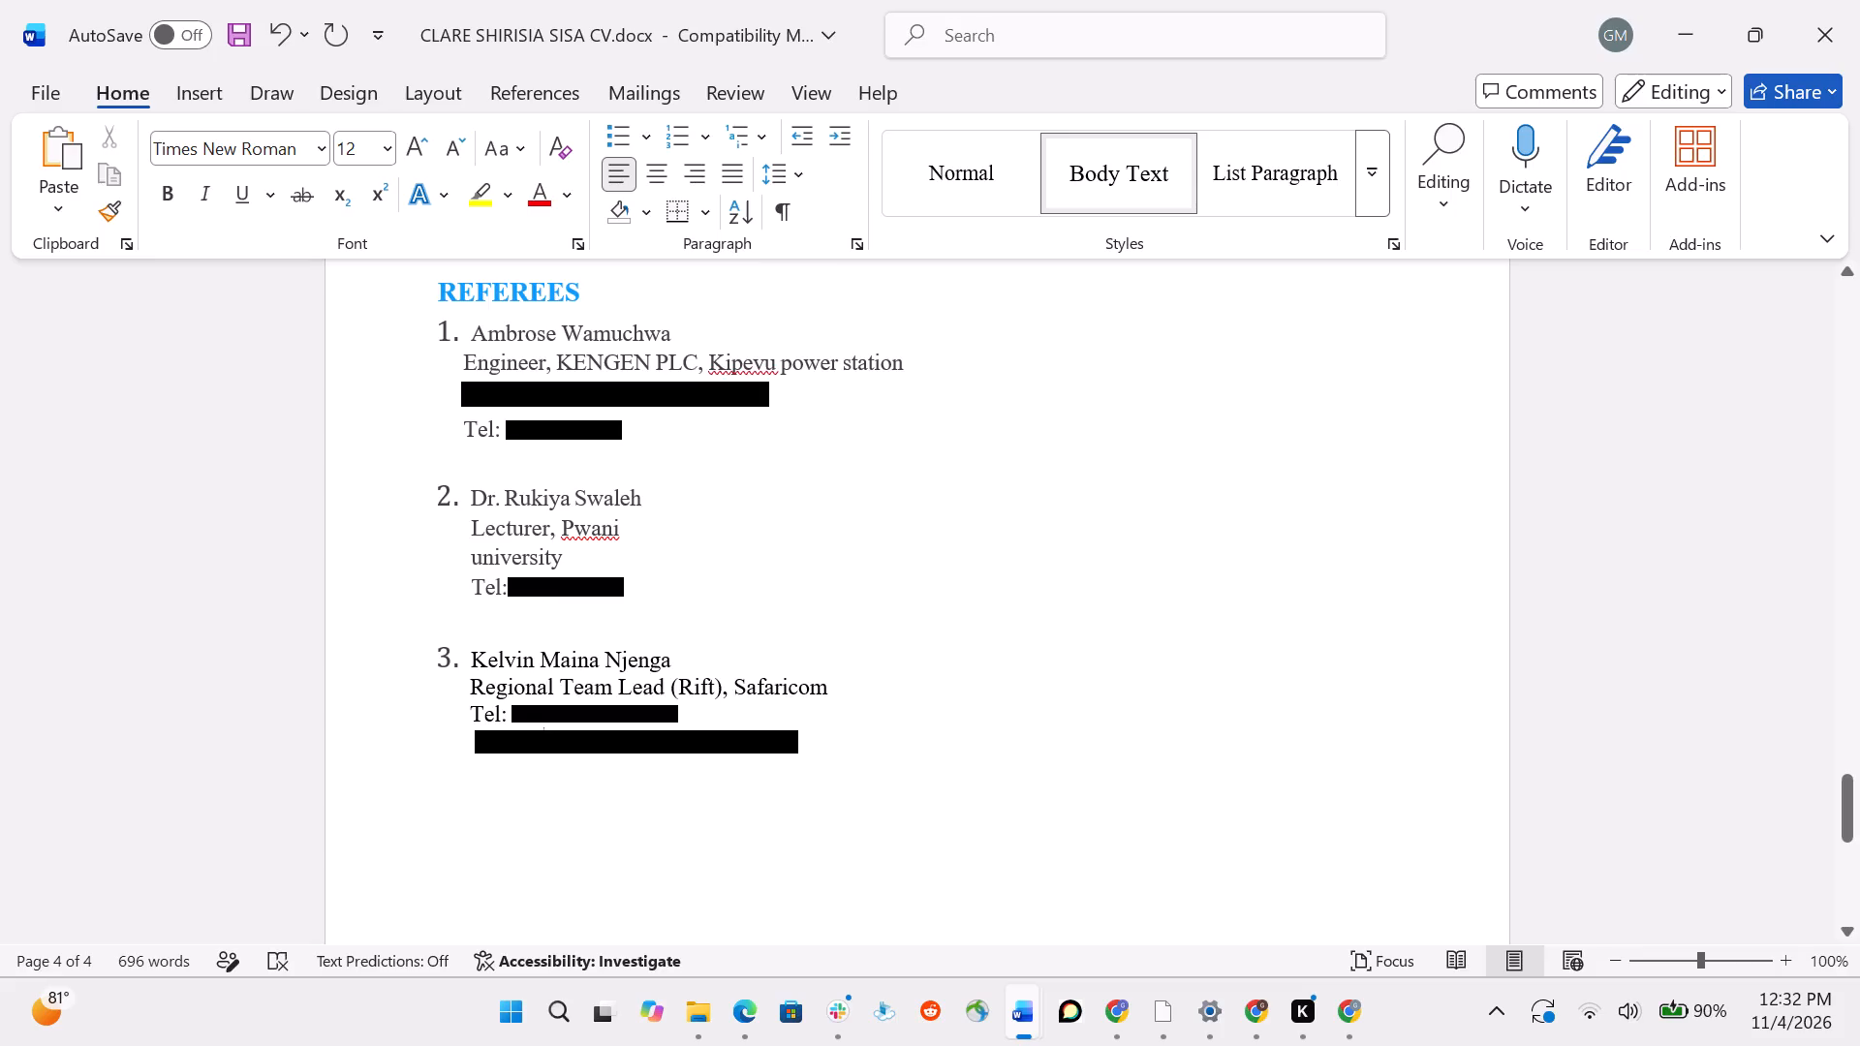
drag(557, 711, 524, 710)
drag(524, 710, 515, 708)
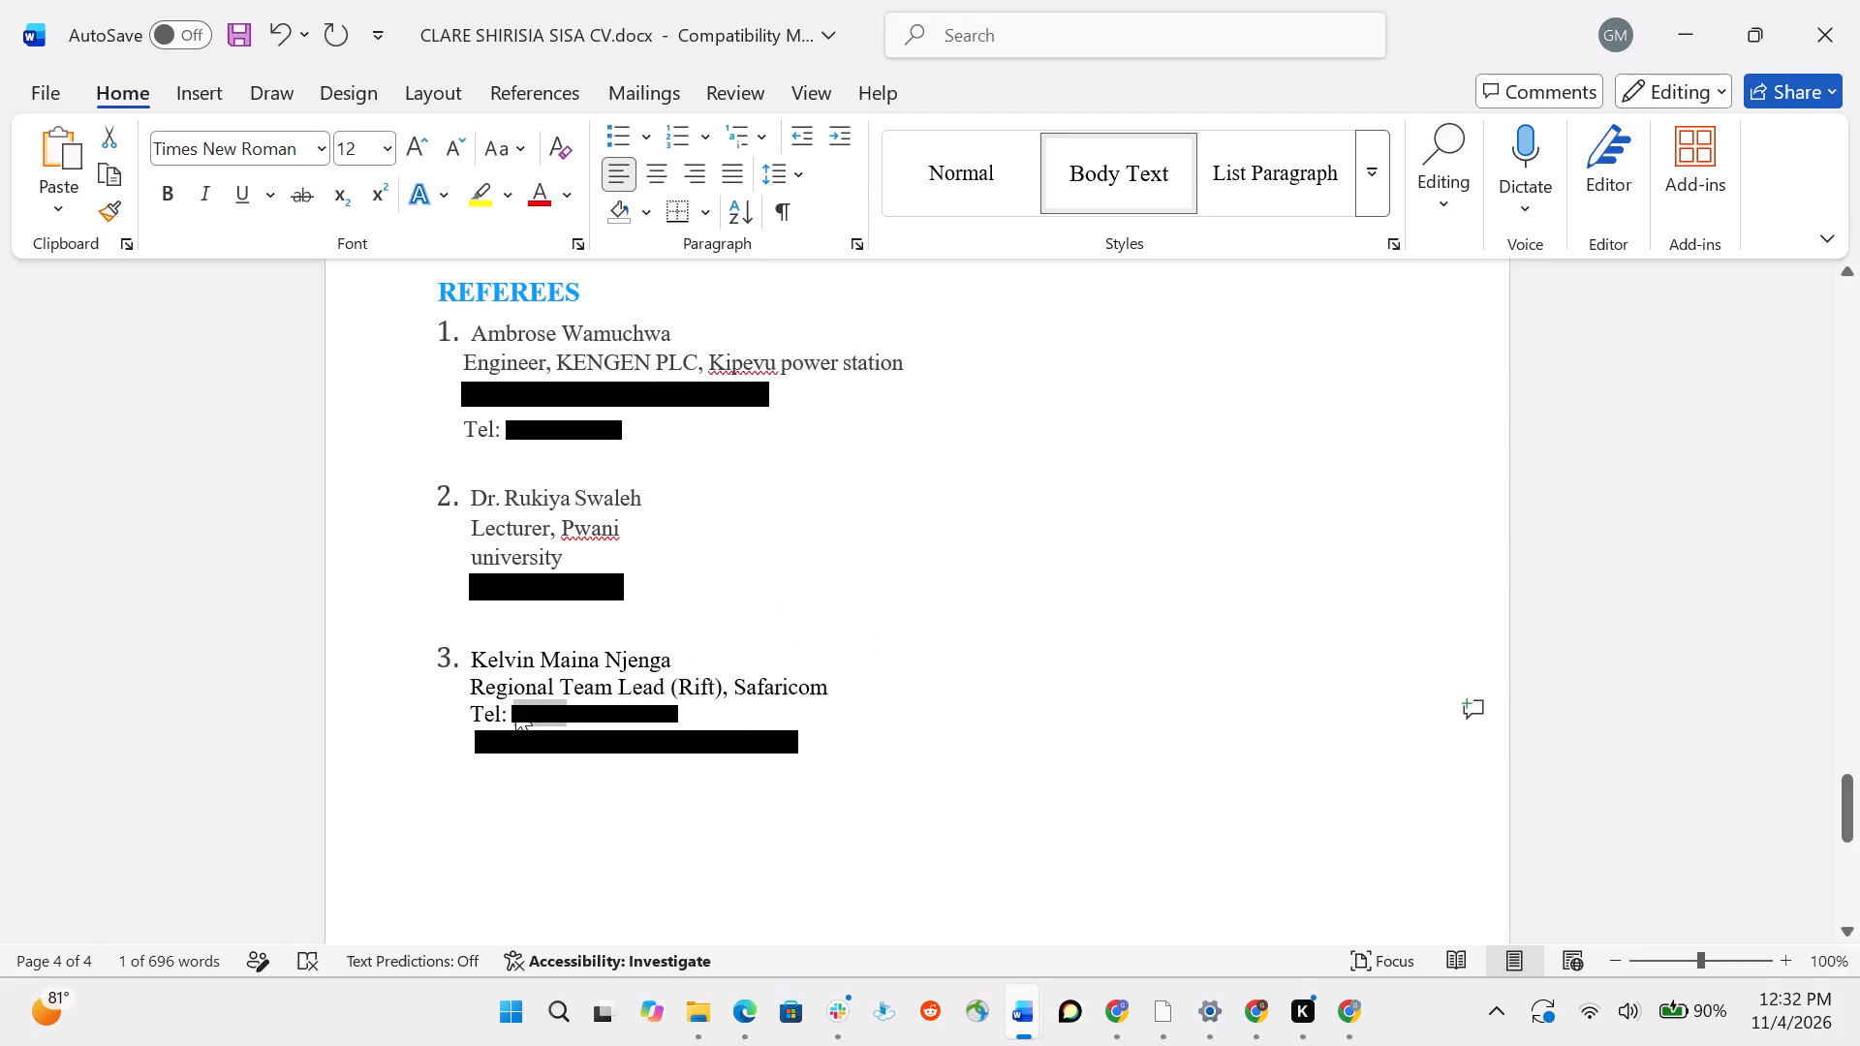
key(ctrl+x)
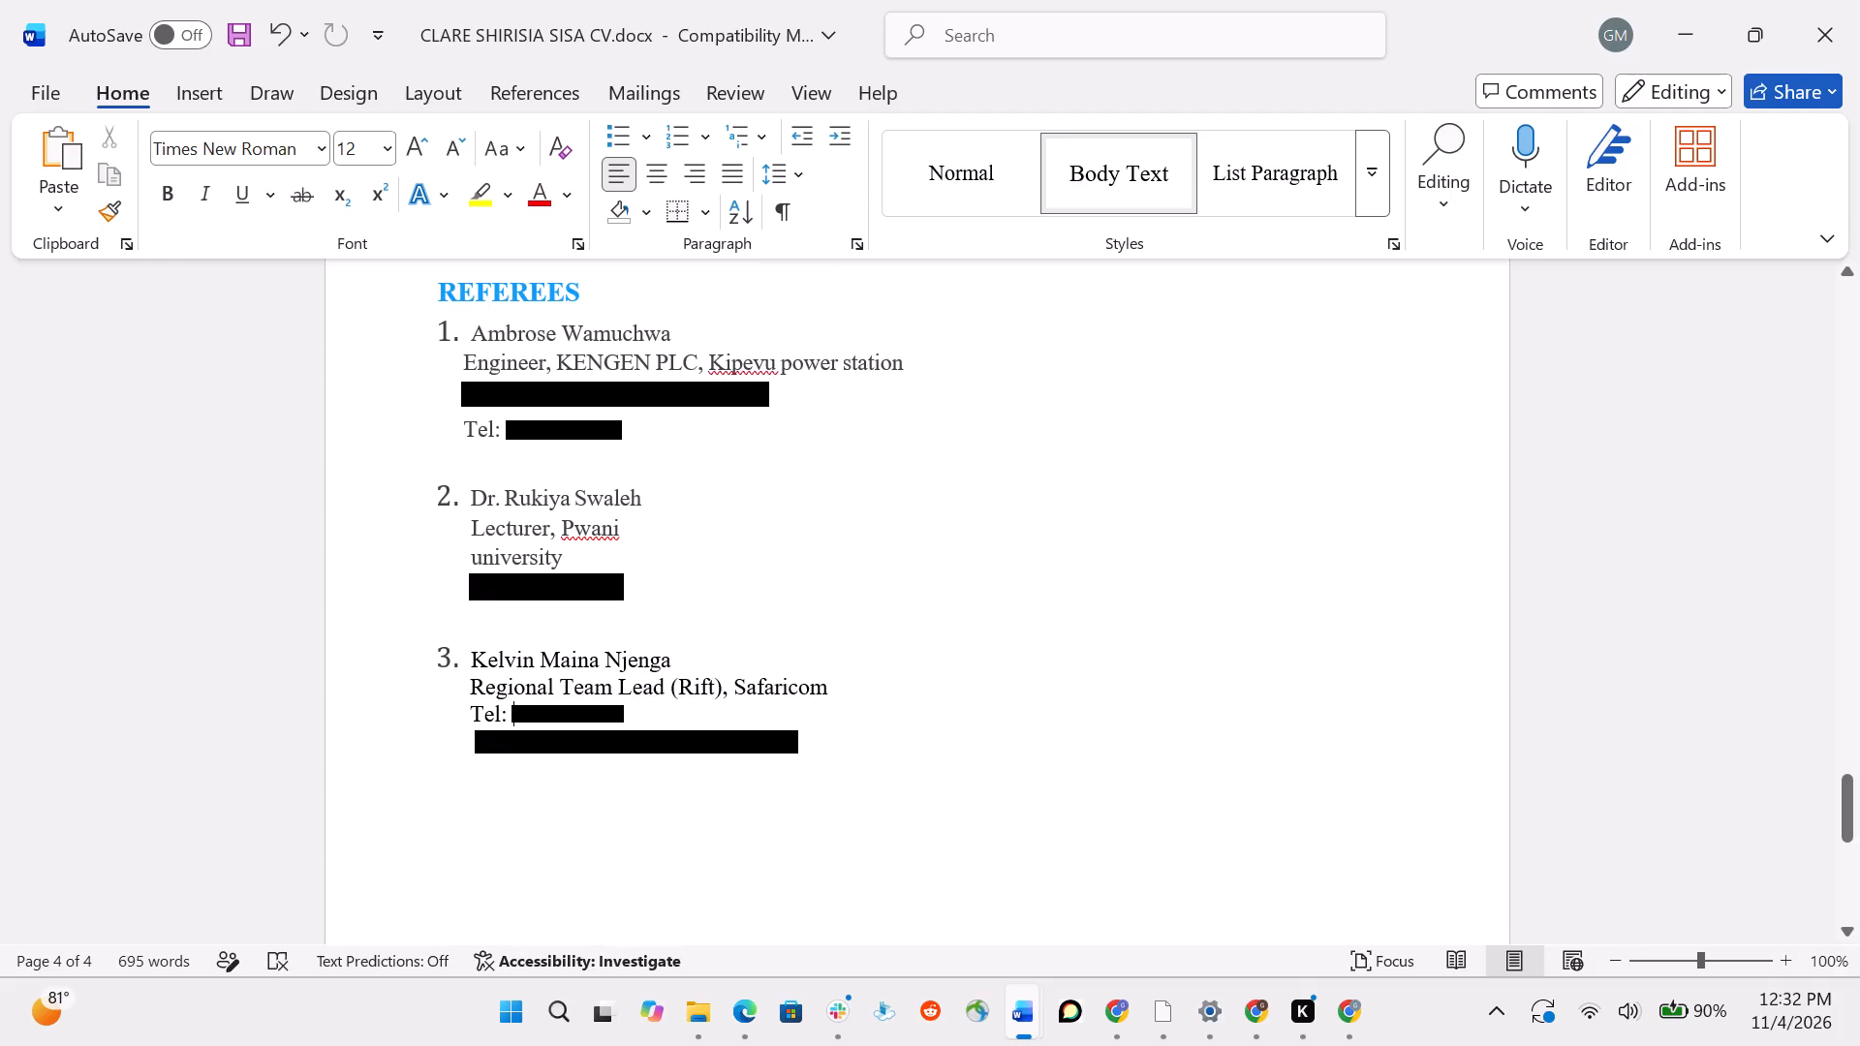
key(ctrl+z)
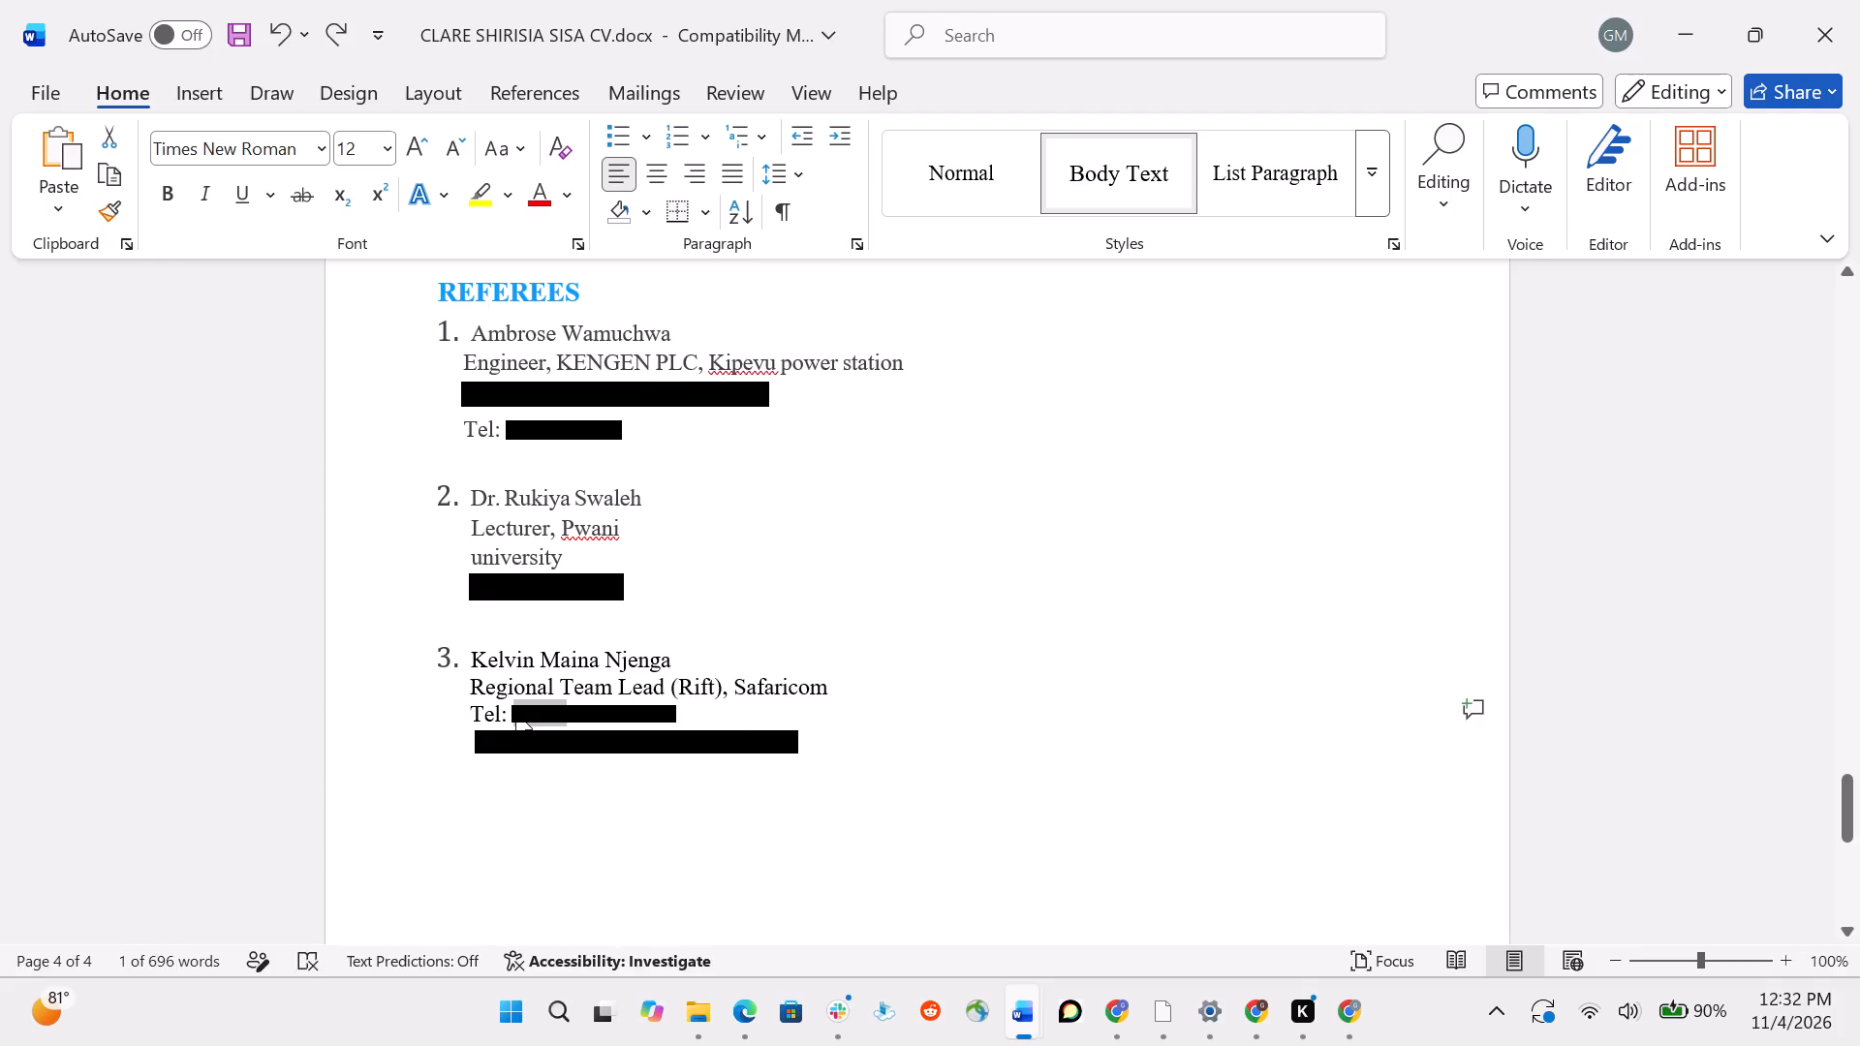
key(ctrl+c)
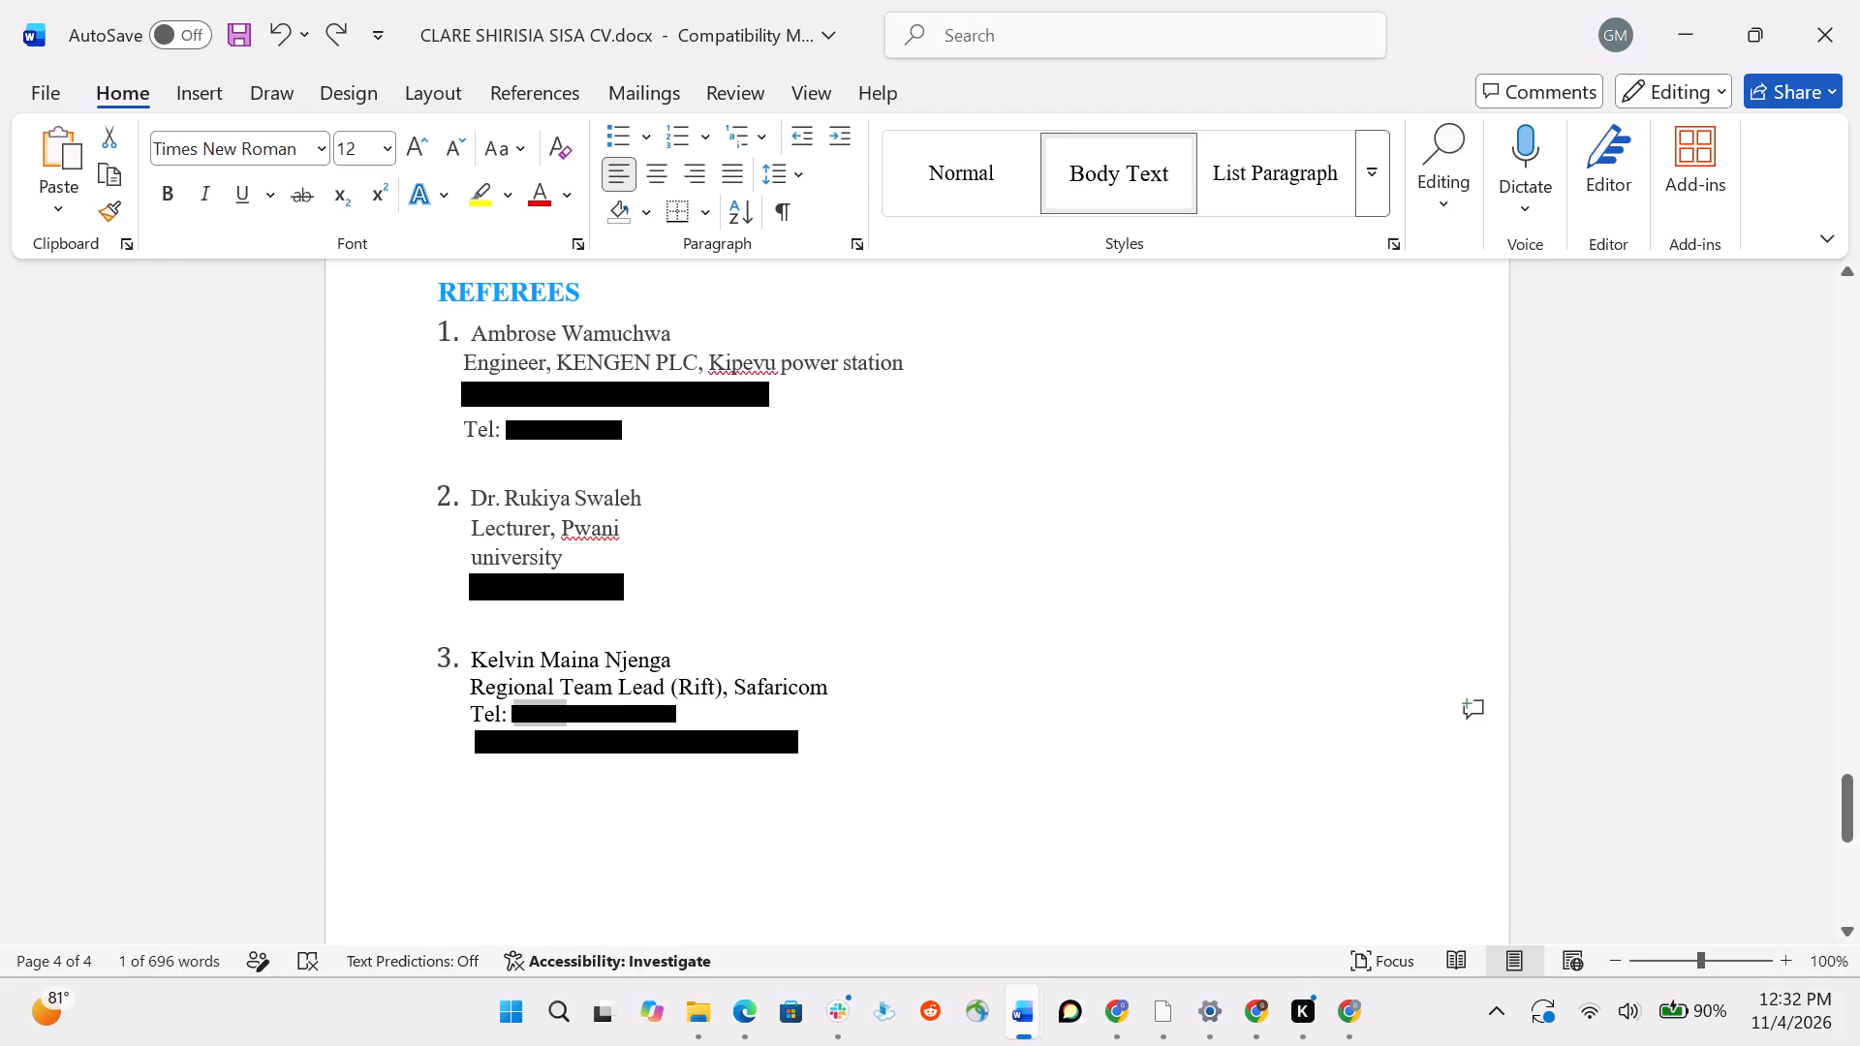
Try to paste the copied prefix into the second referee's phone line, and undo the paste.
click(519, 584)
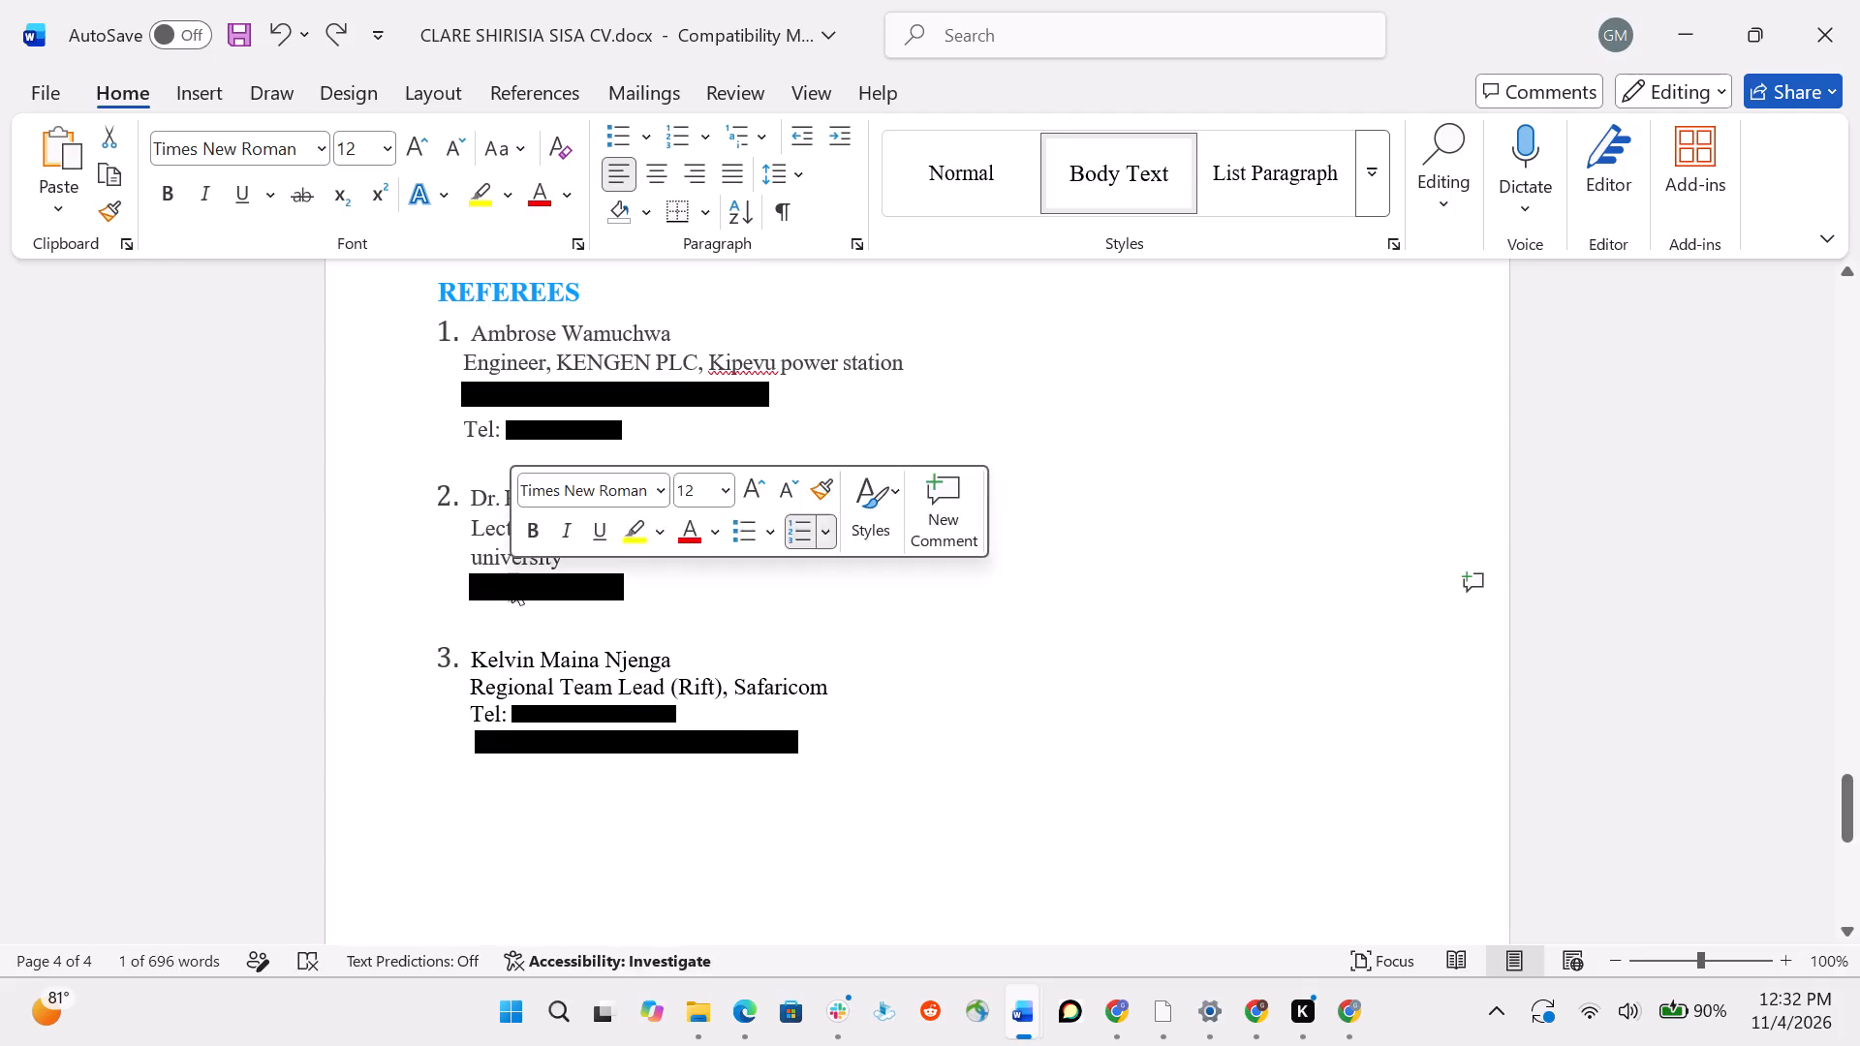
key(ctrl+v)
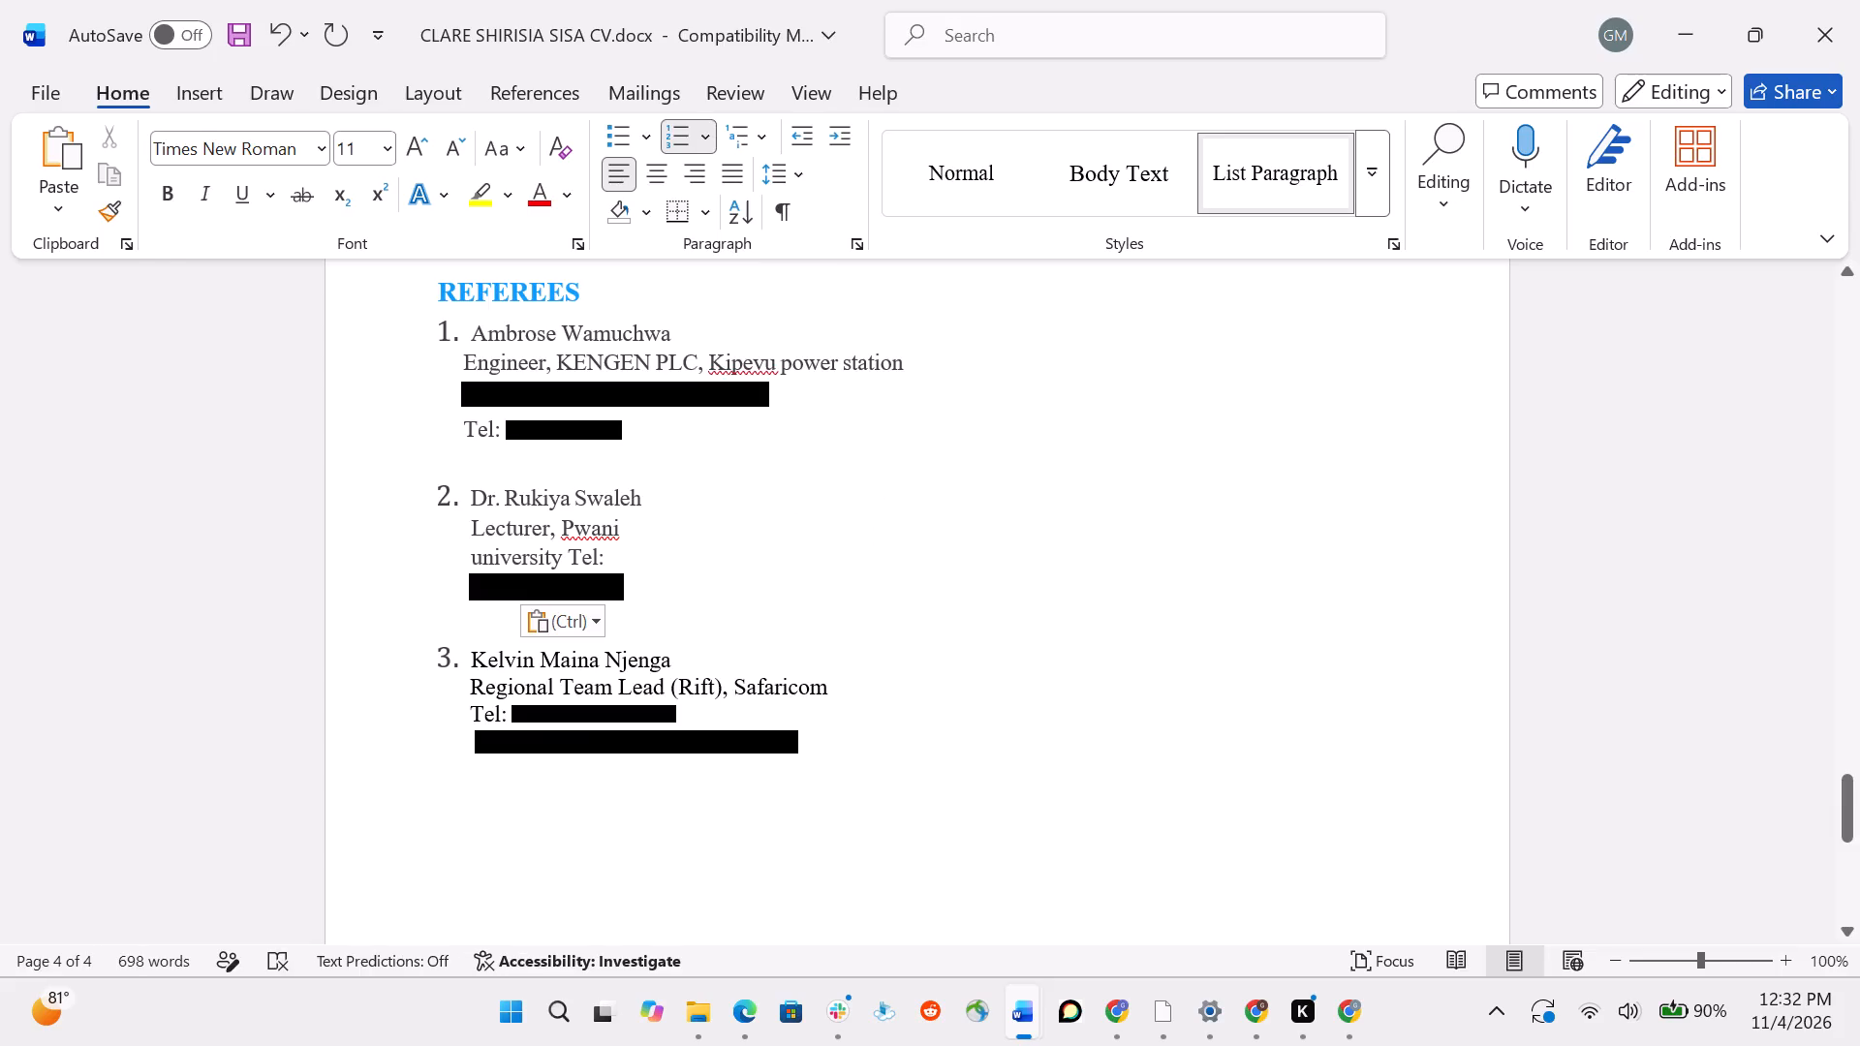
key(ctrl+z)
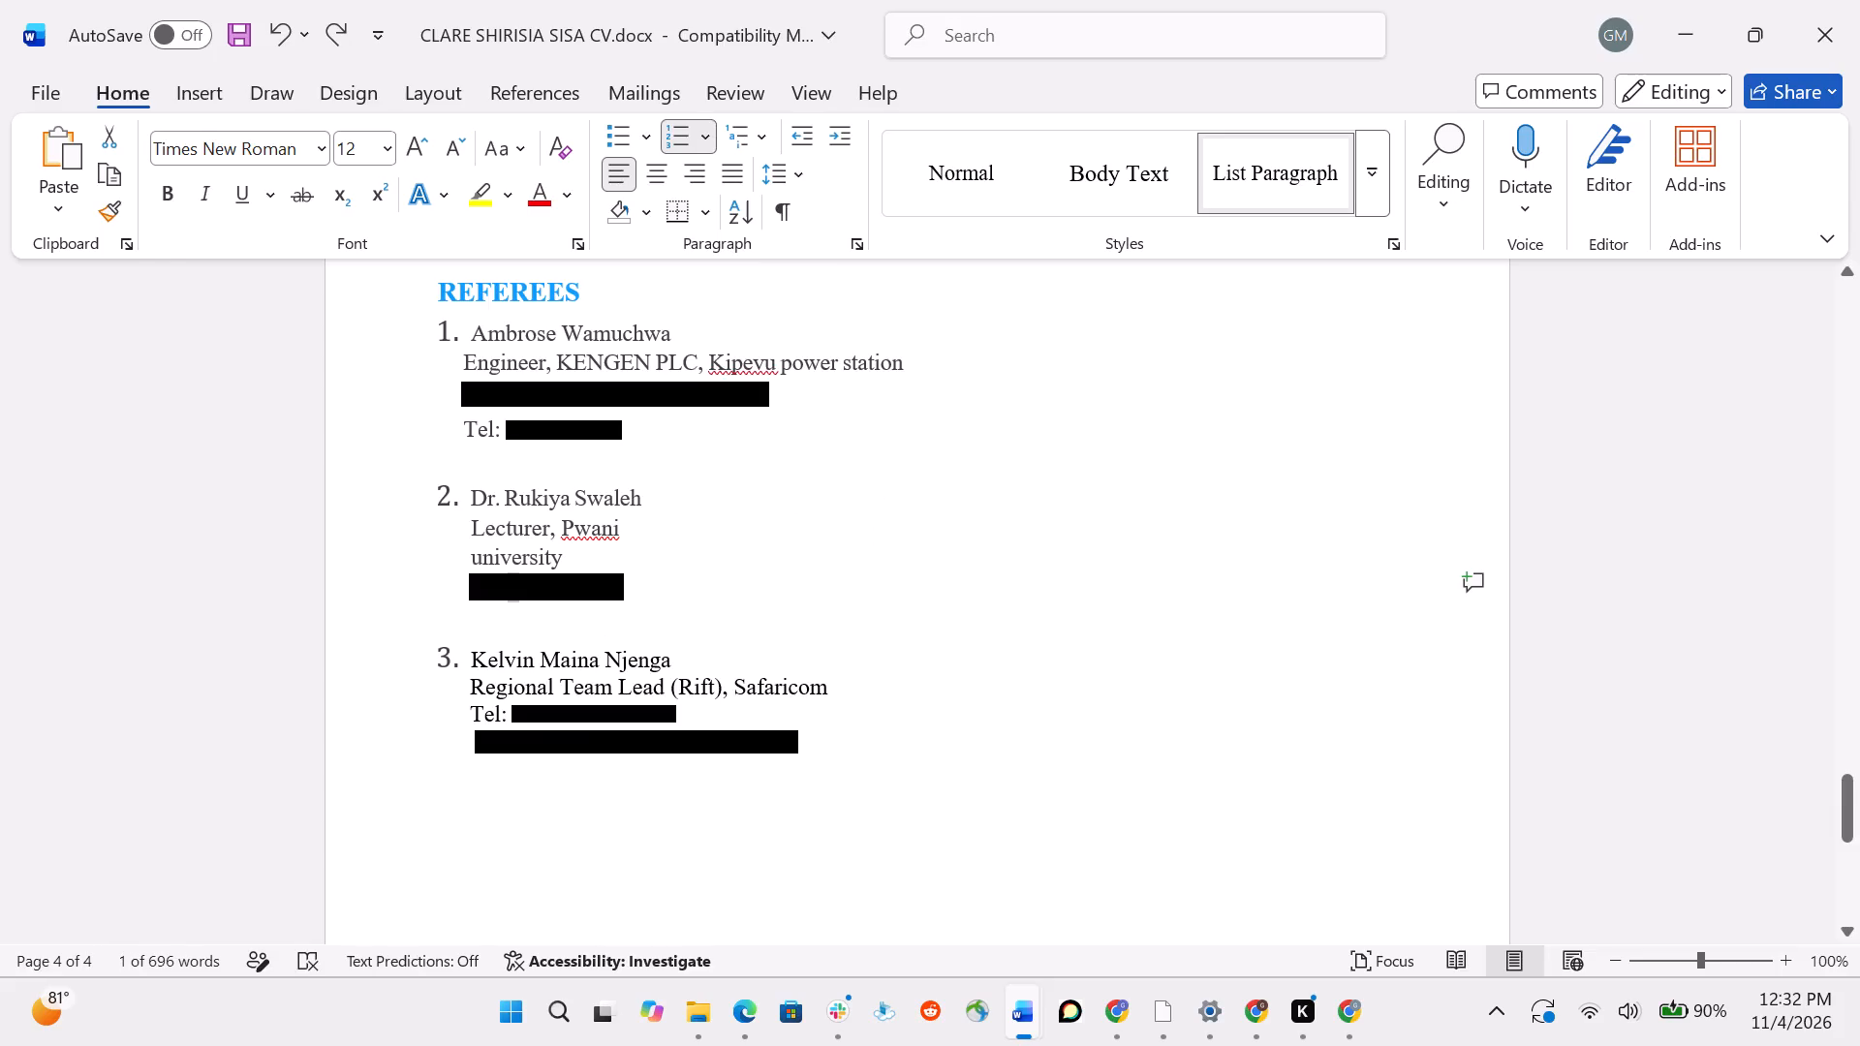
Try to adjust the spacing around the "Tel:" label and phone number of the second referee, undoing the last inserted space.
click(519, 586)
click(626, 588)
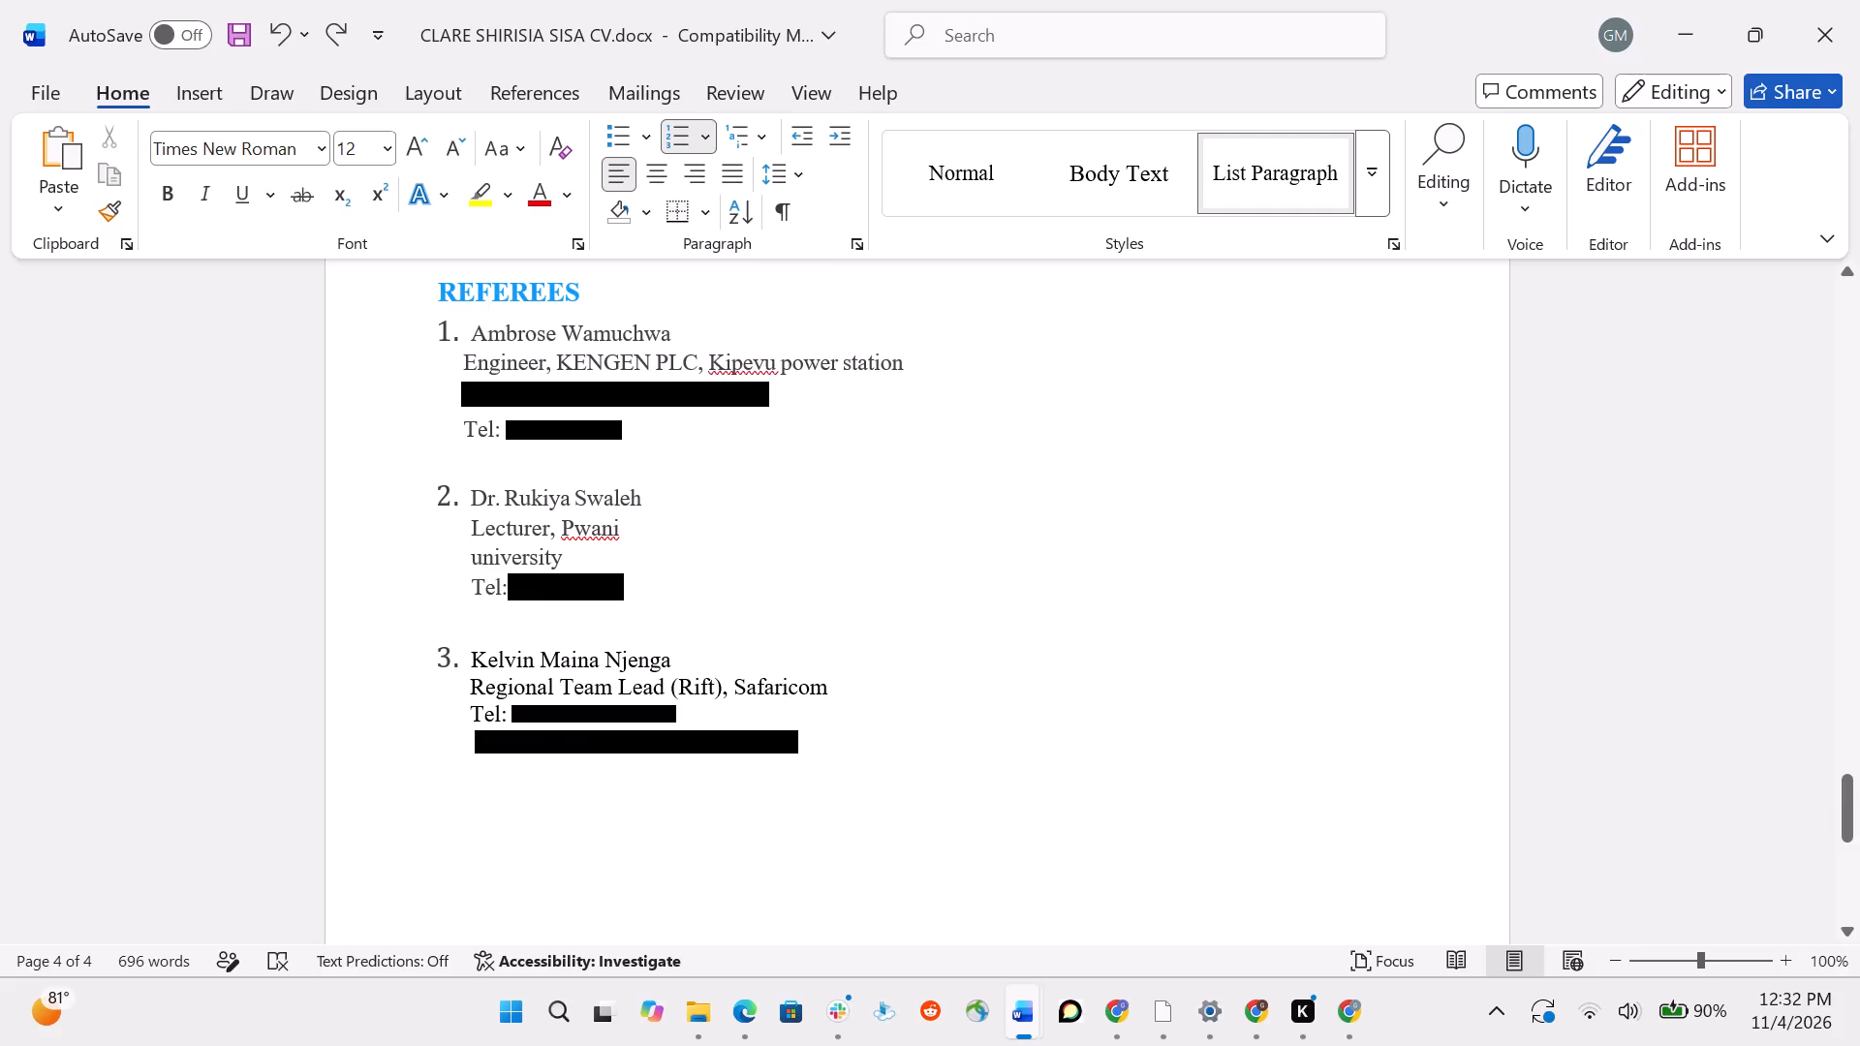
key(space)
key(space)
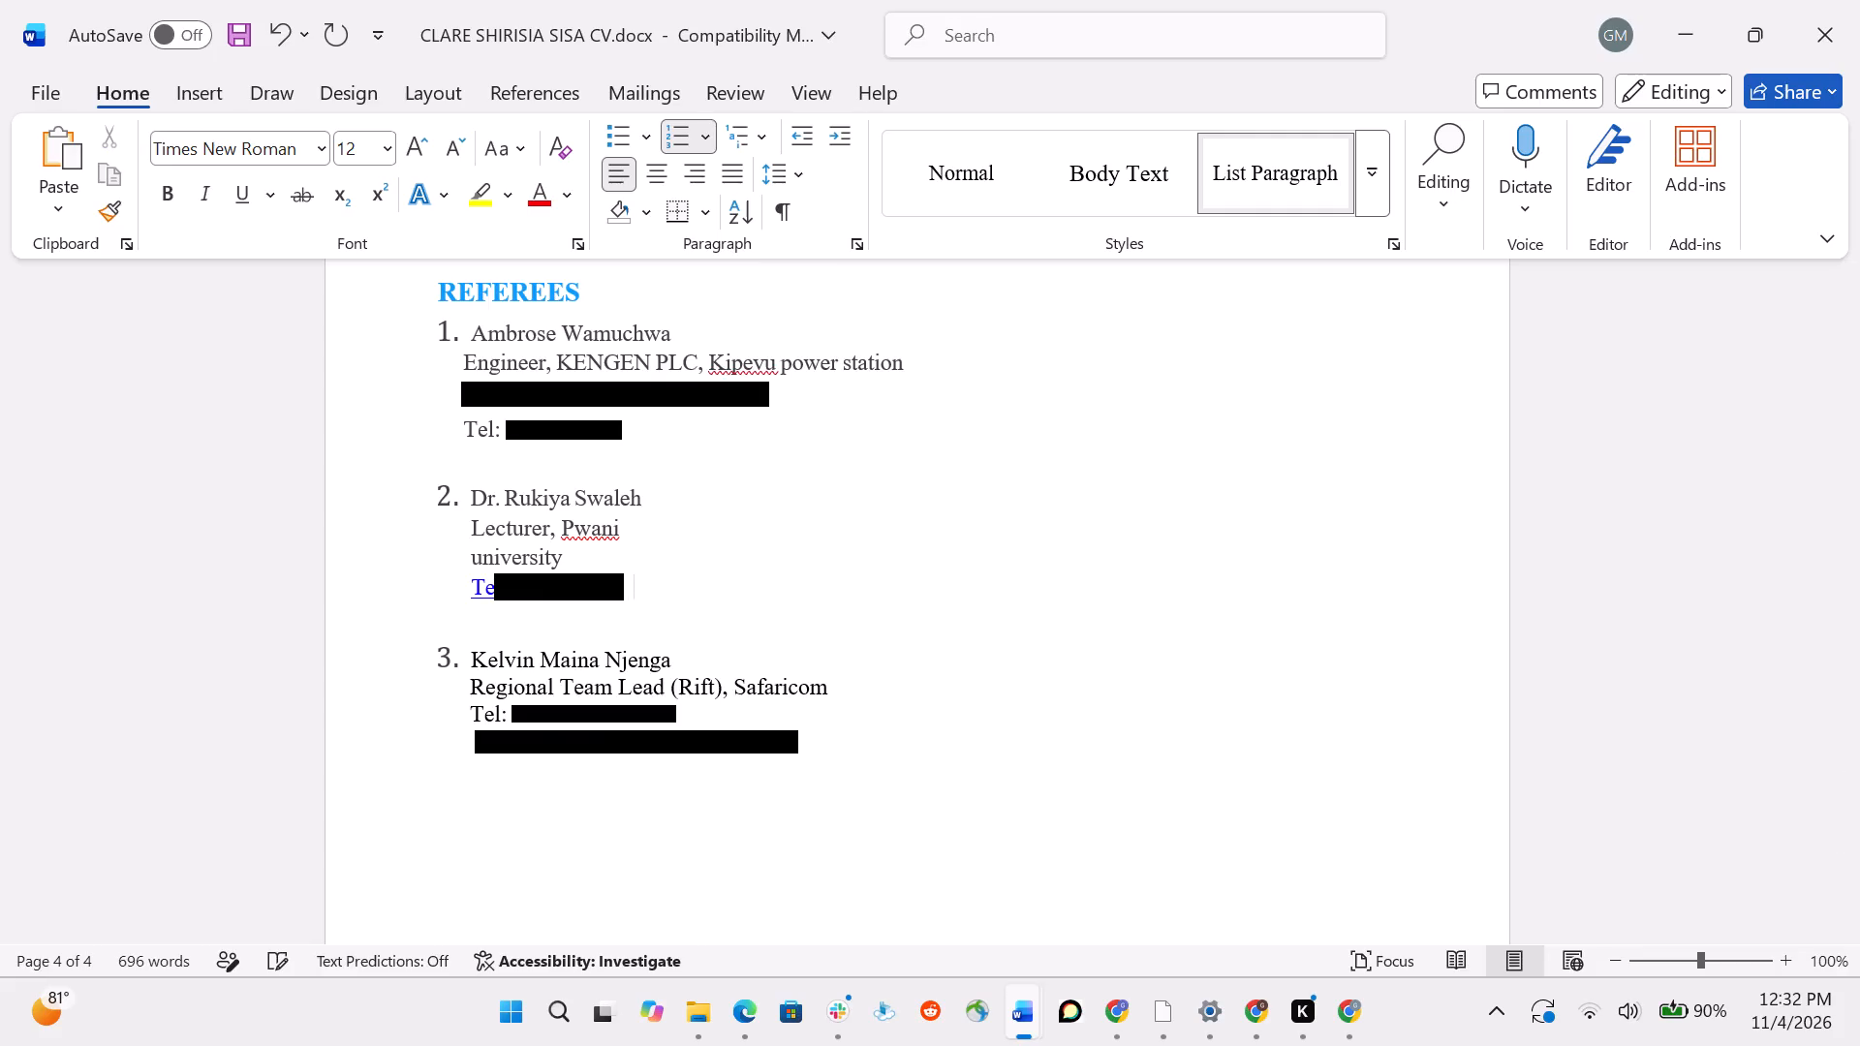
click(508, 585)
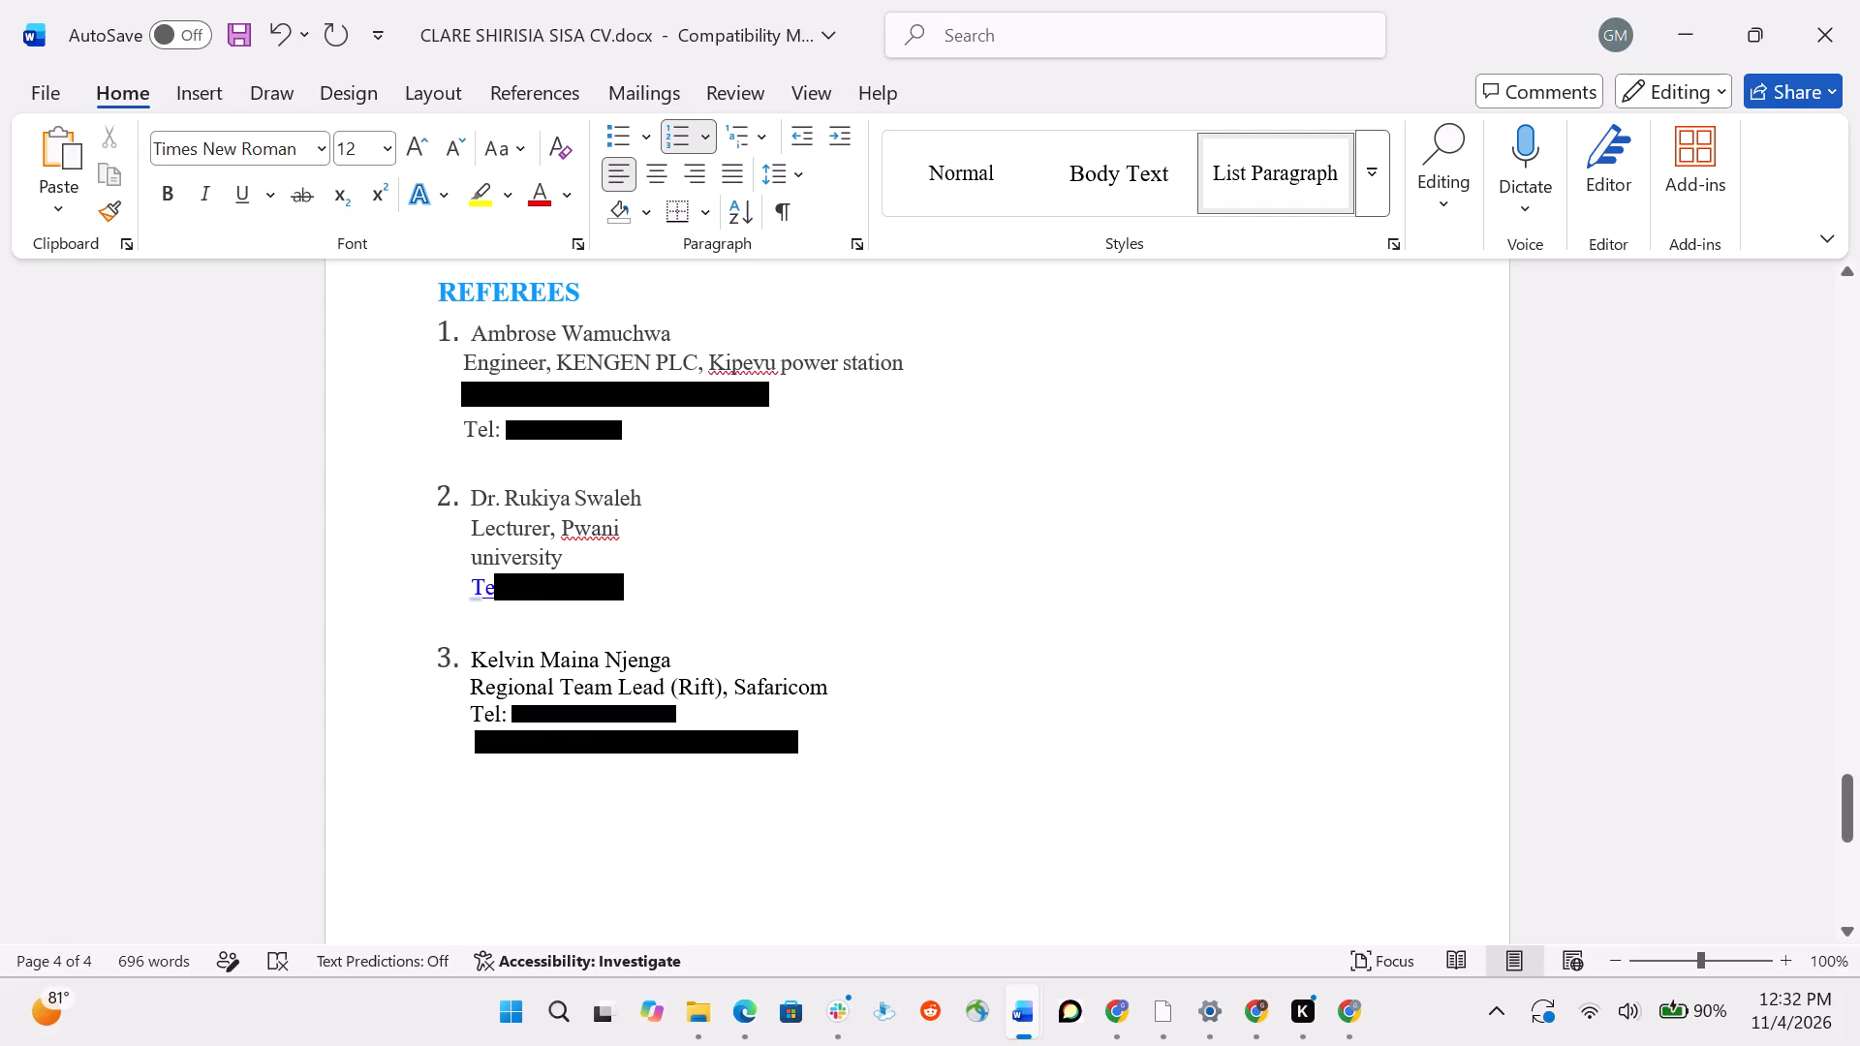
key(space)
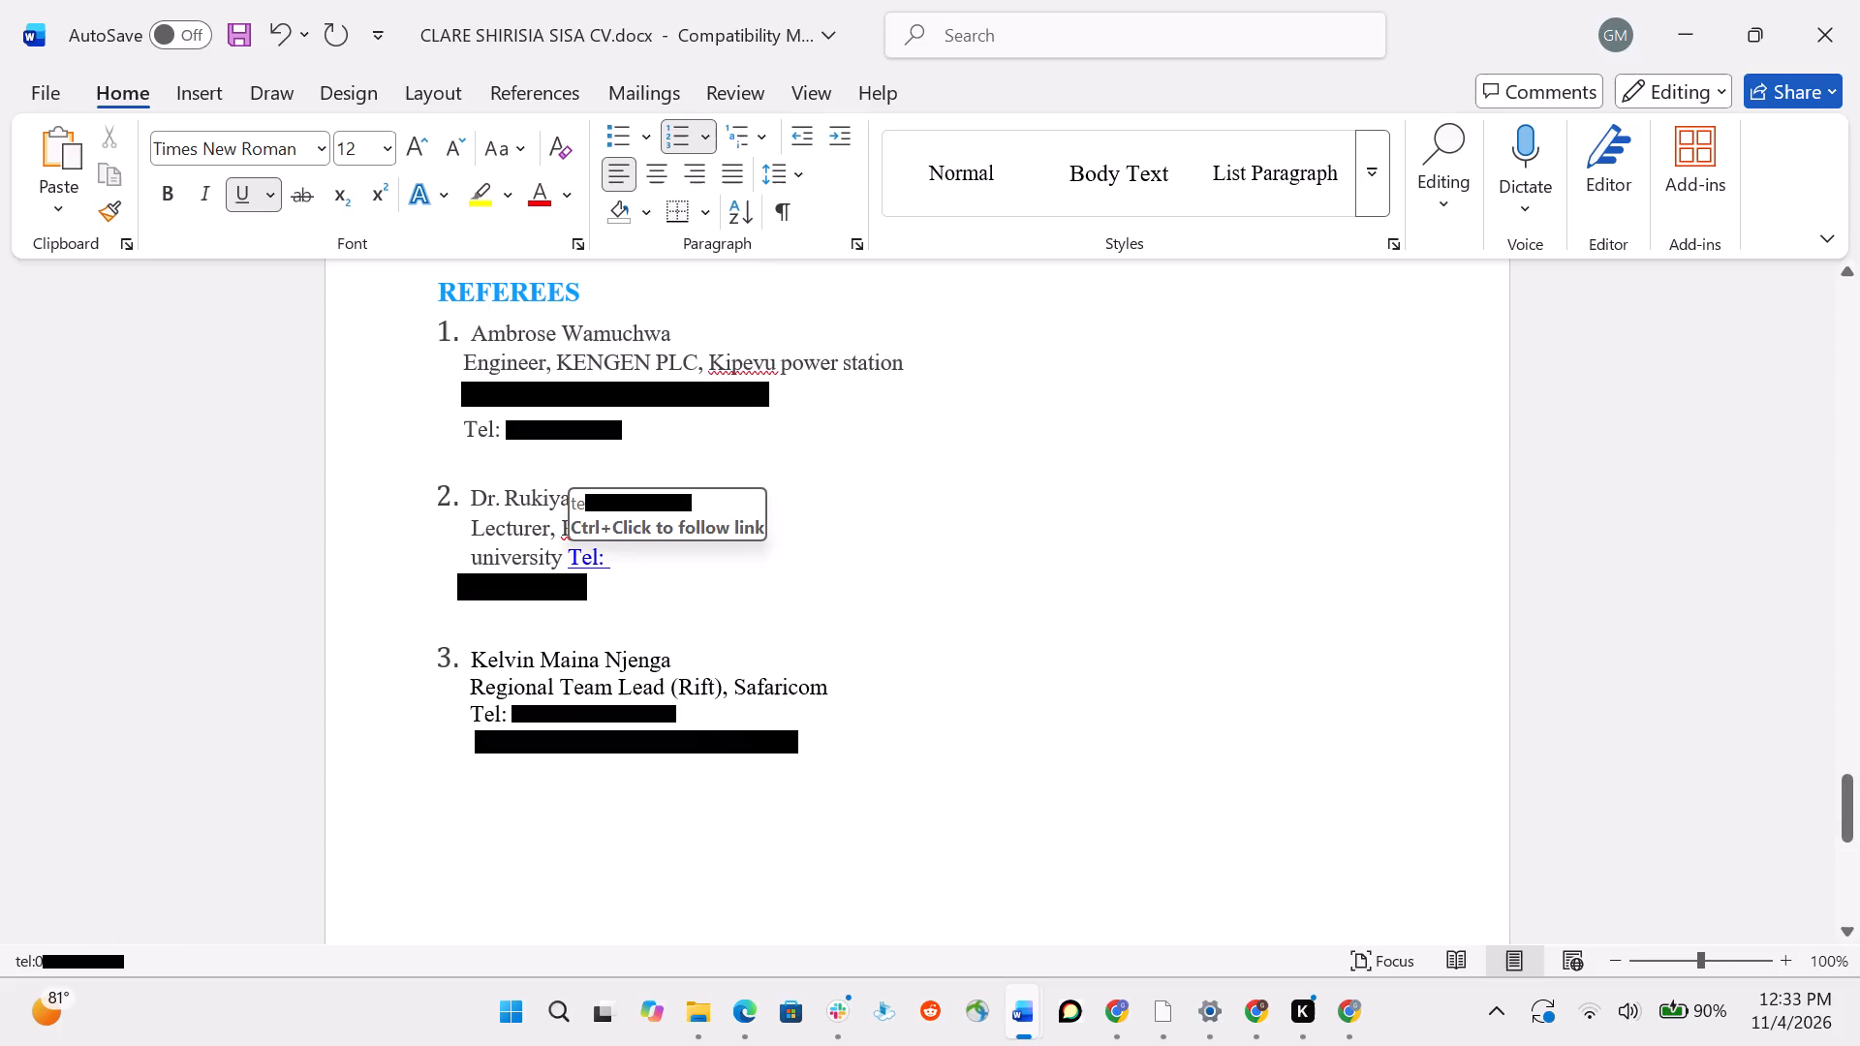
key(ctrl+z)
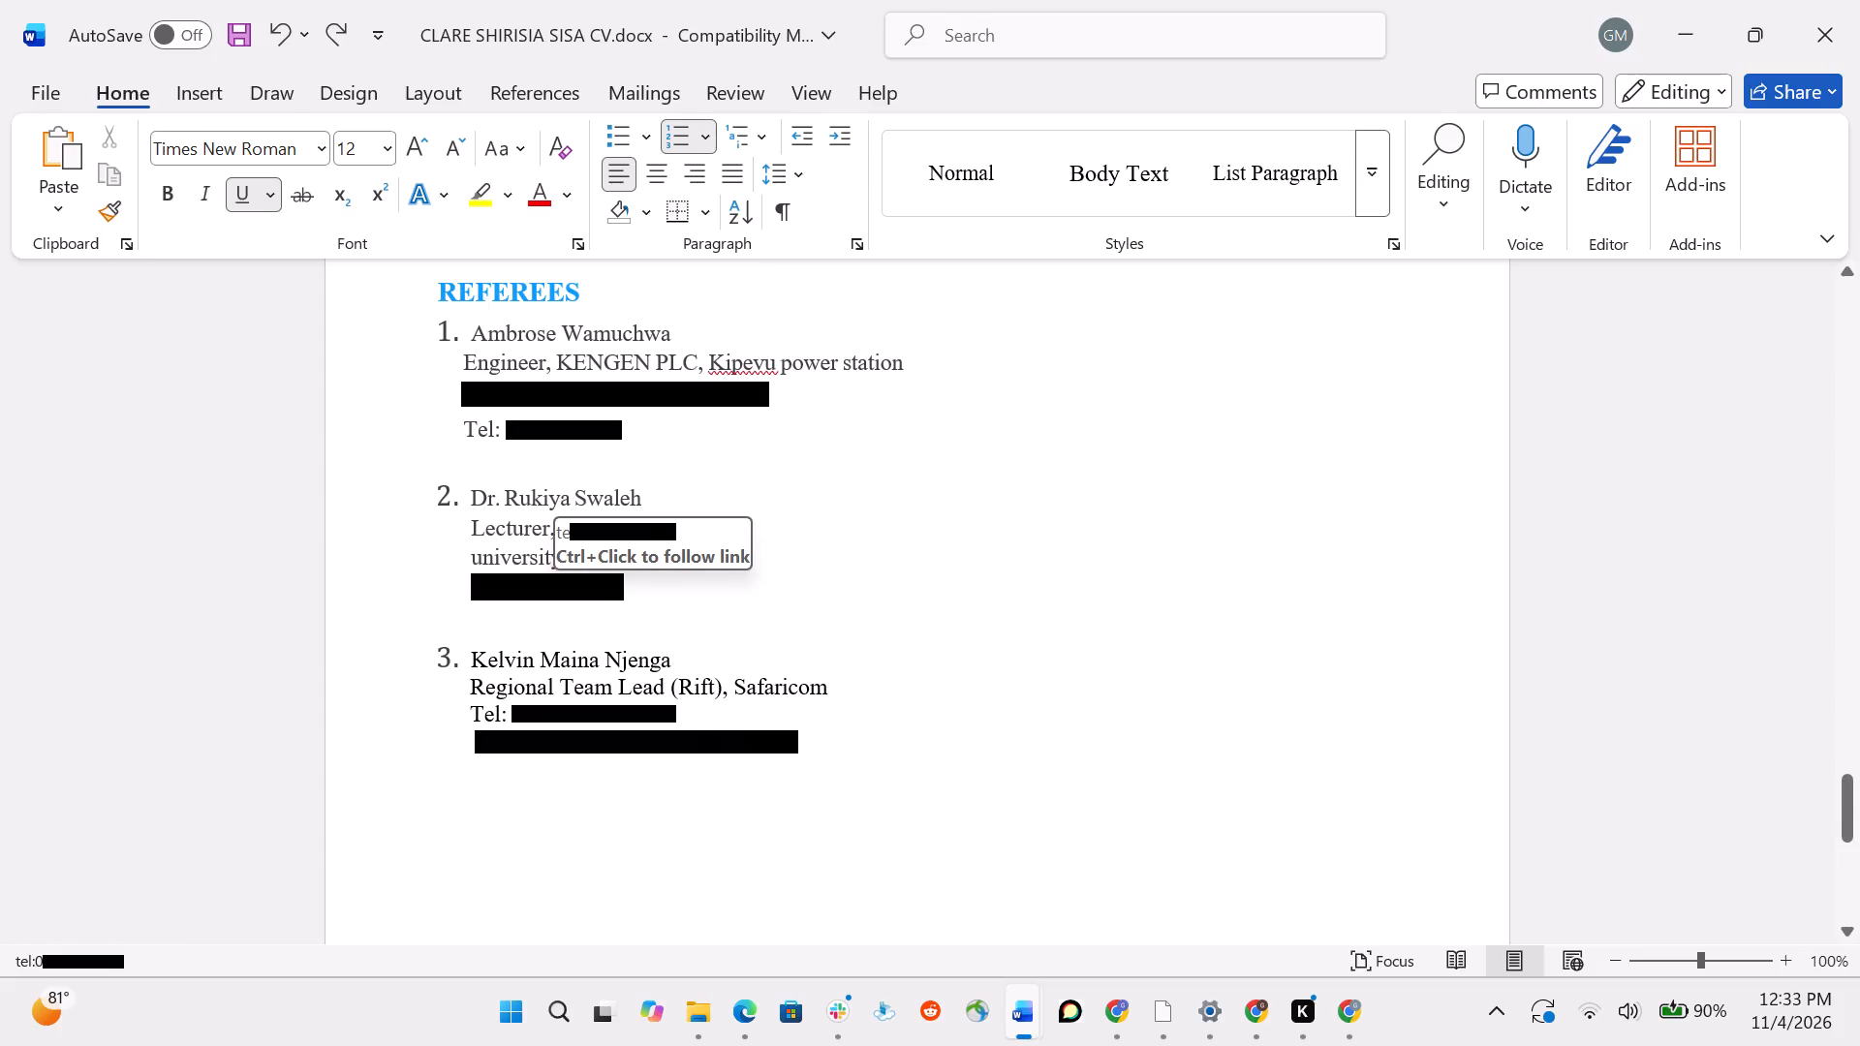
Remove the hyperlink from the second referee's "Tel:" line.
drag(480, 589, 619, 591)
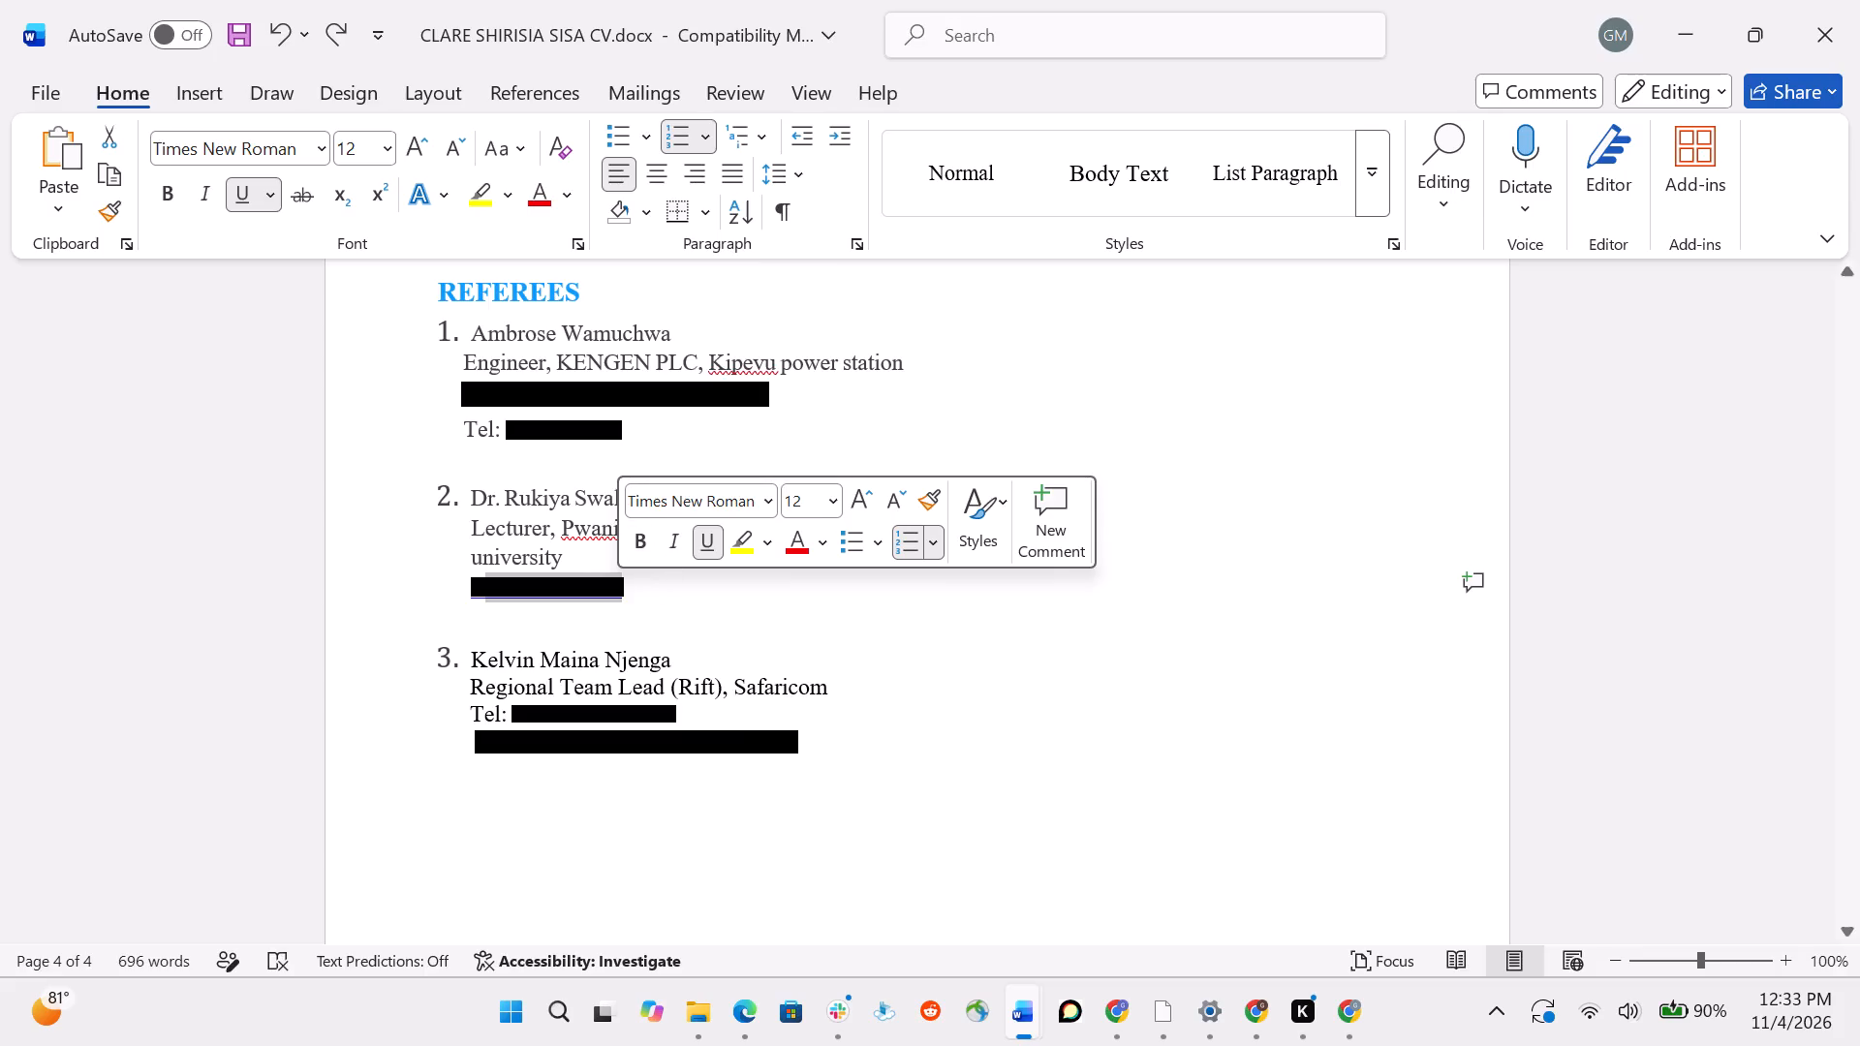
click(944, 182)
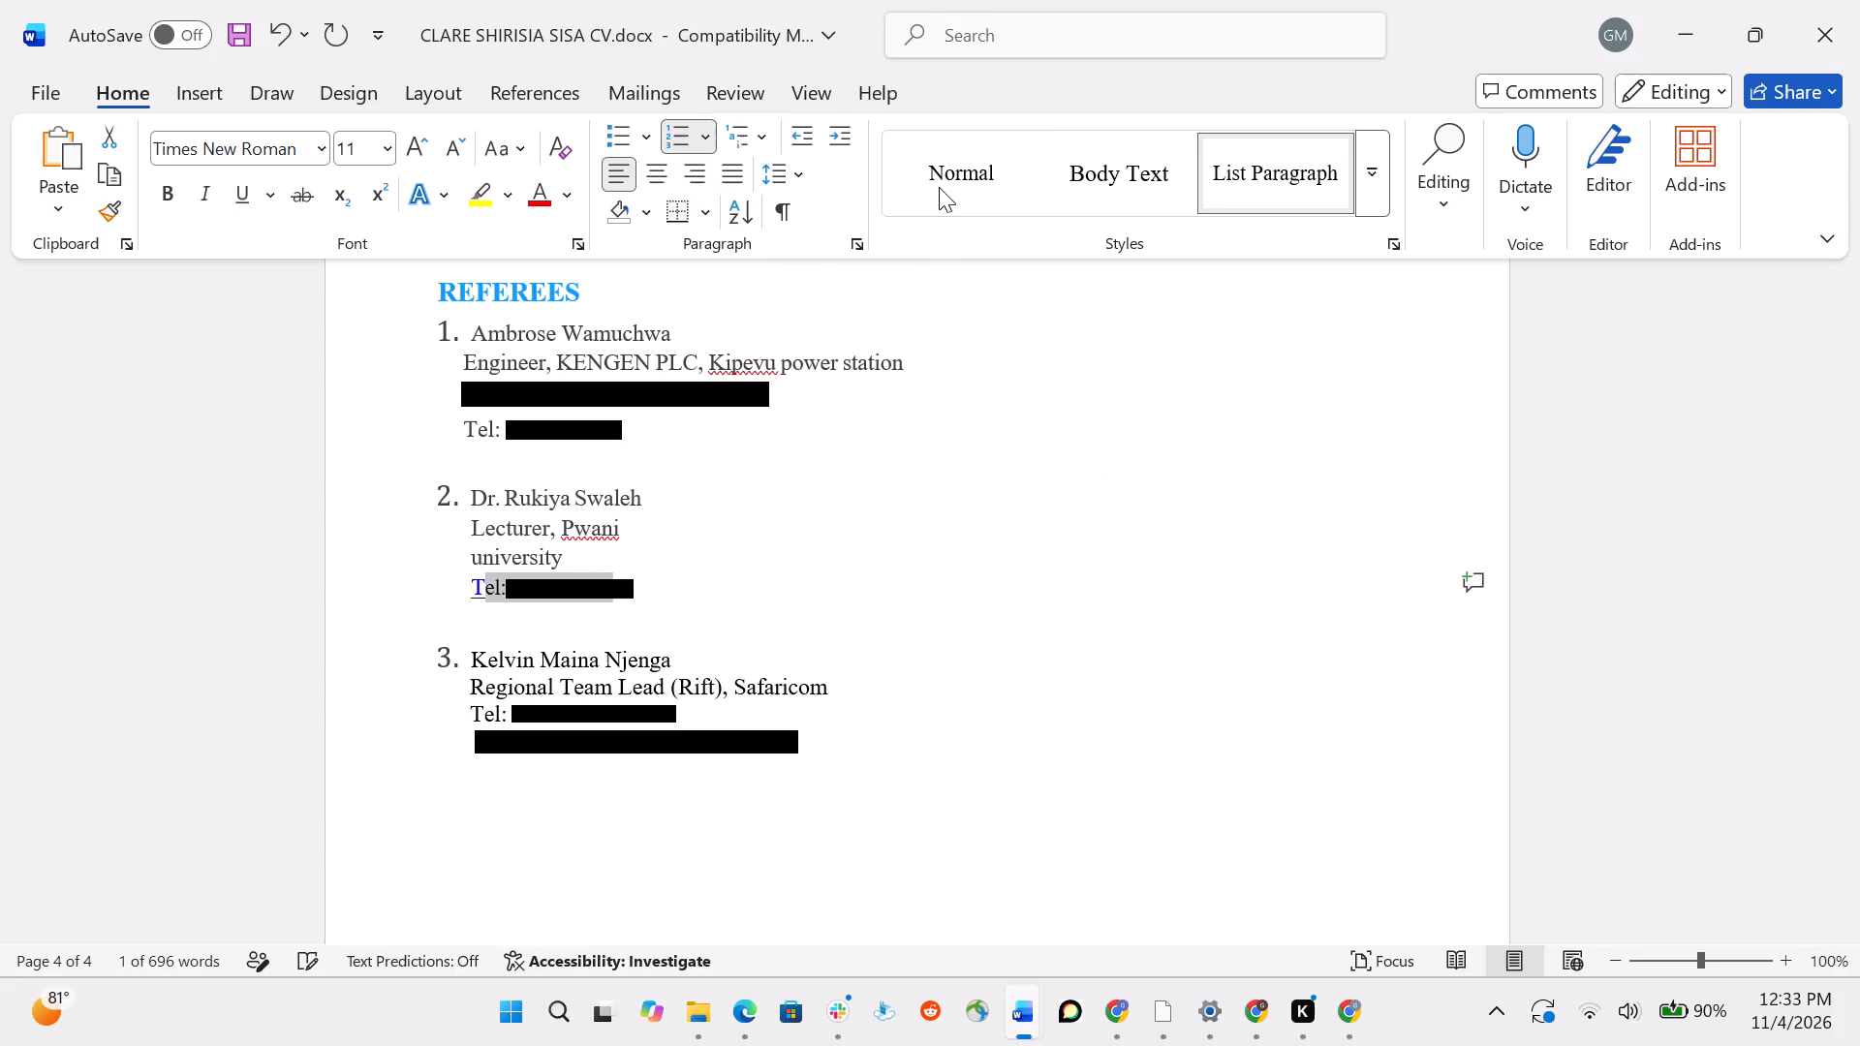
click(621, 597)
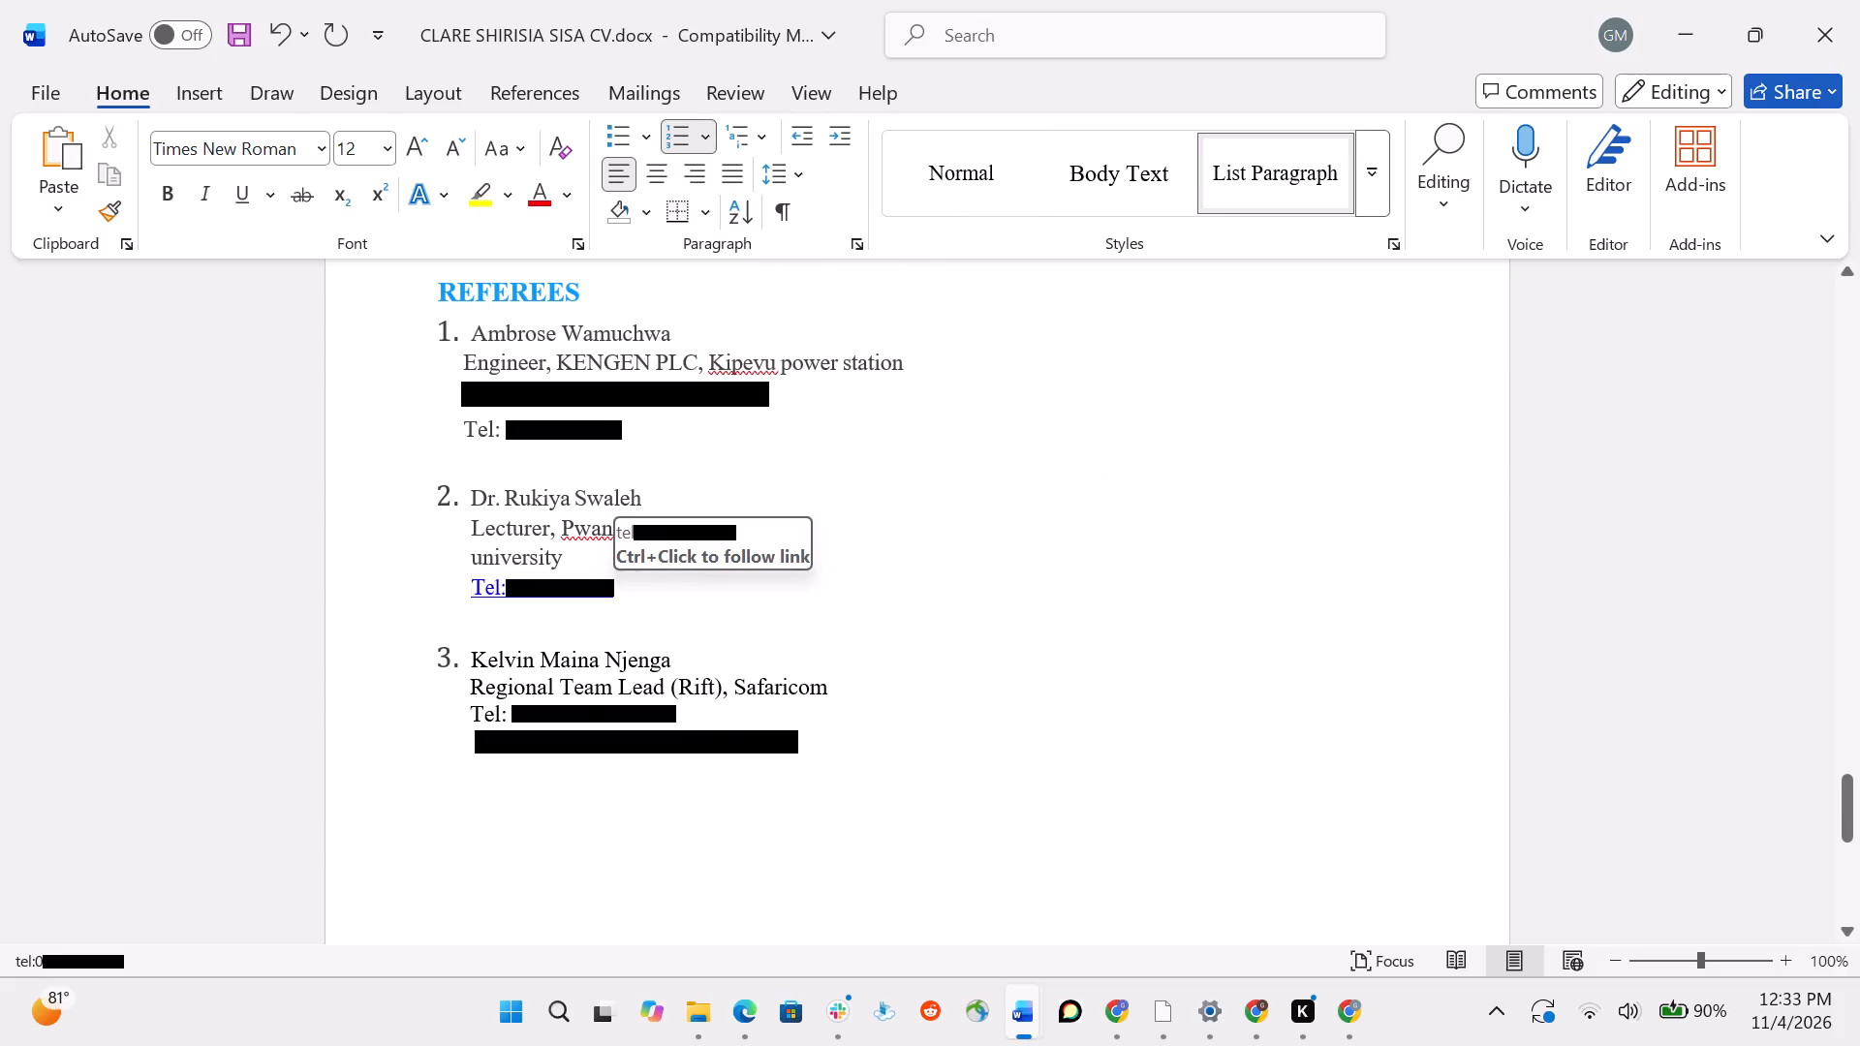
right_click(521, 596)
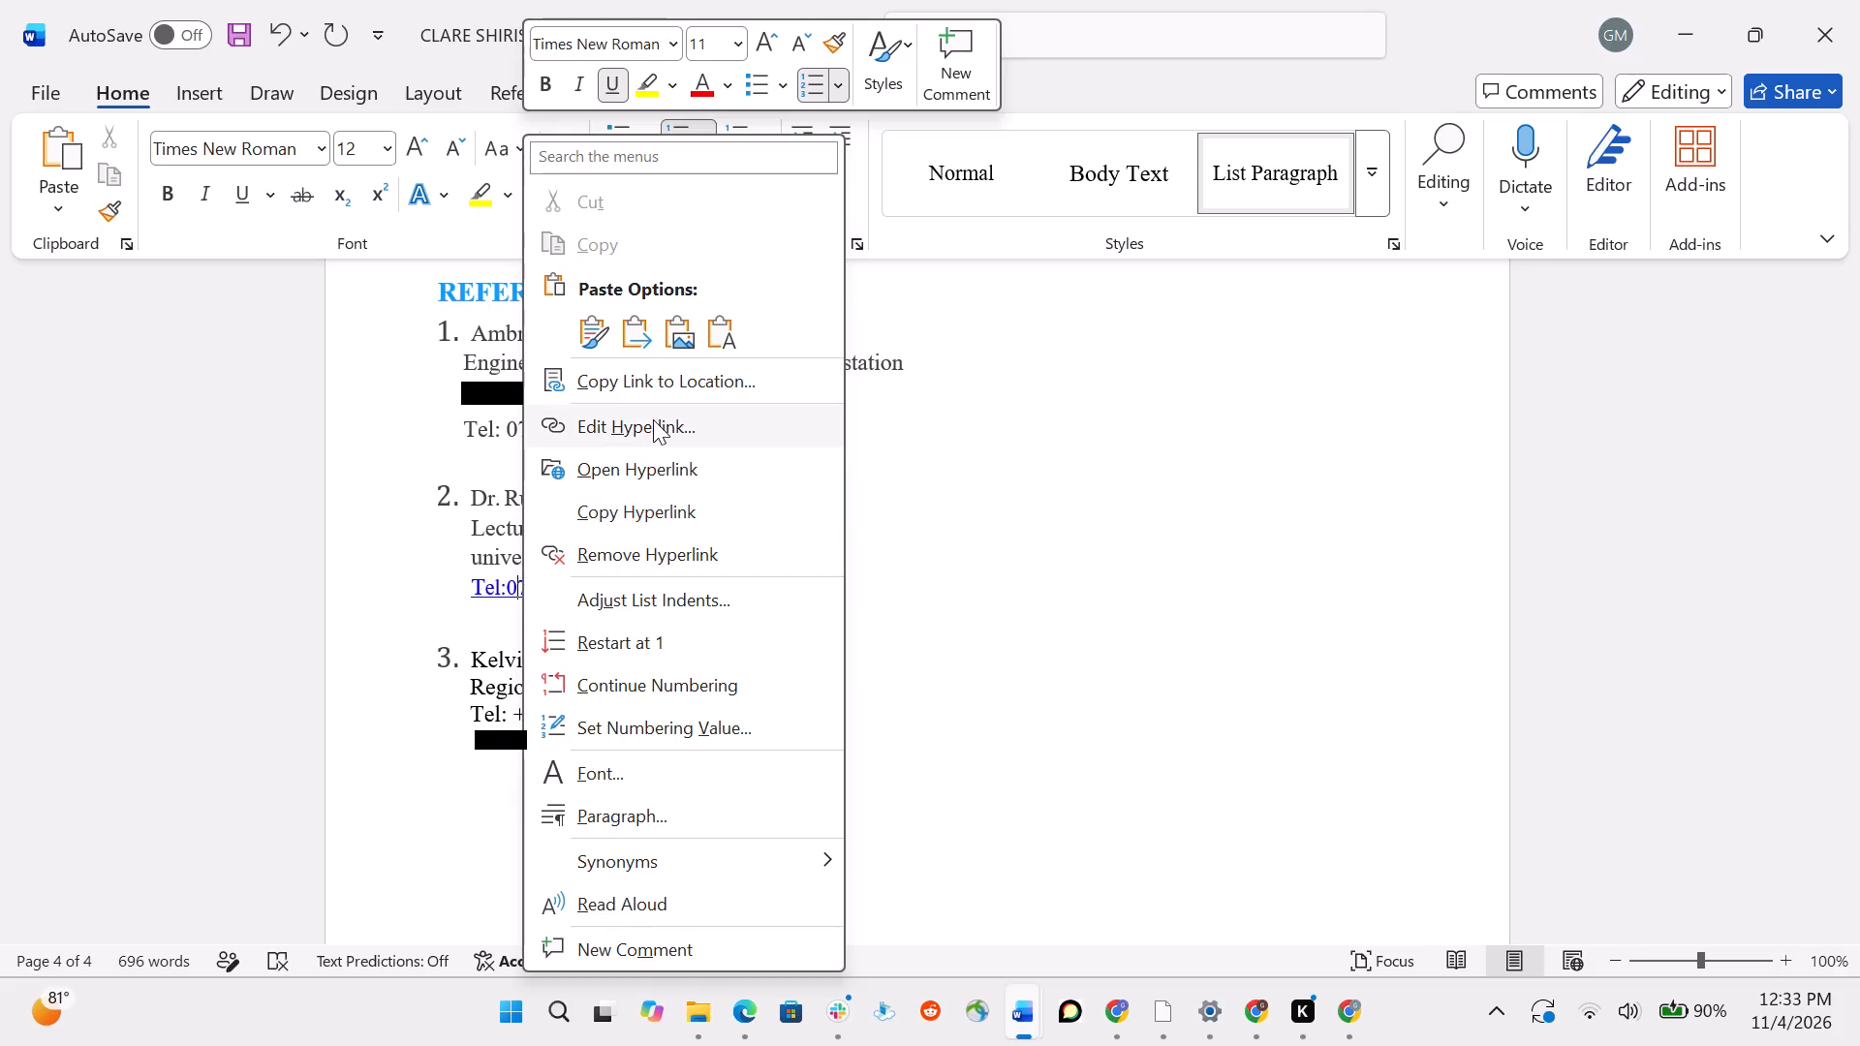
click(639, 559)
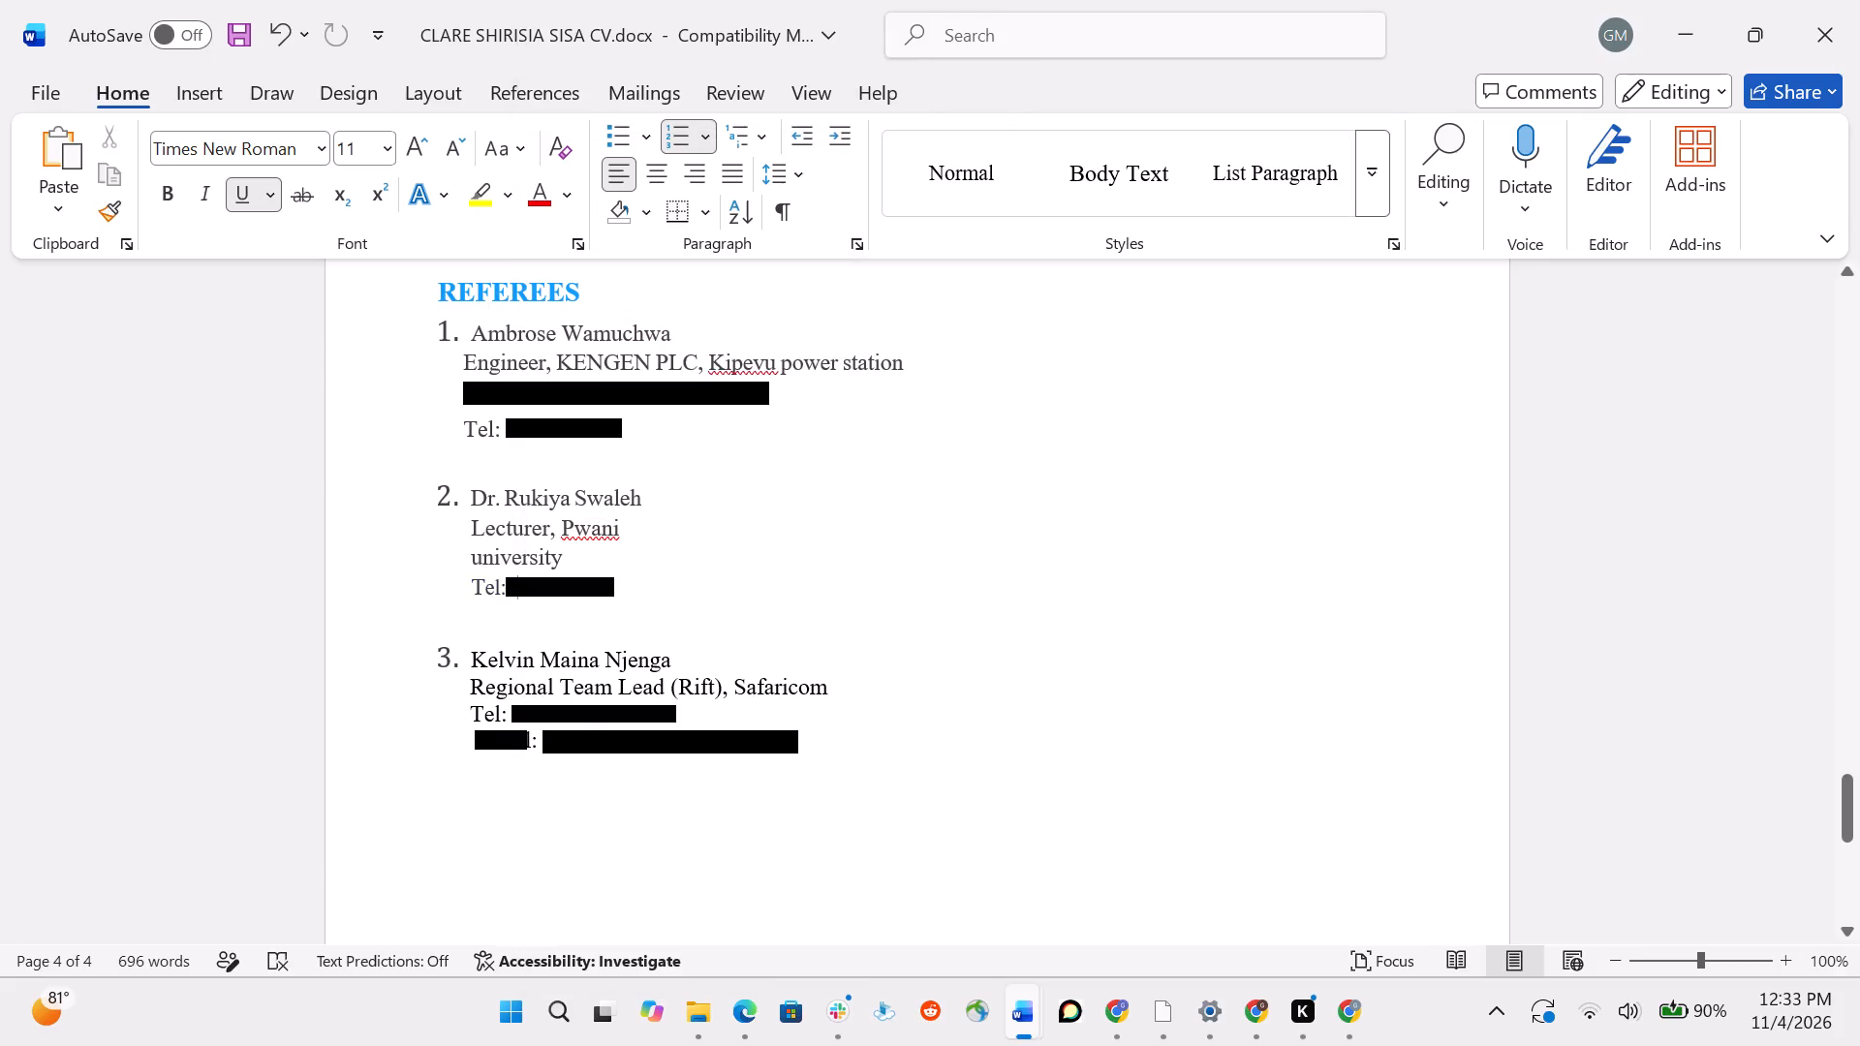
Apply the Normal style to the whole second referee entry, from the name through the phone line.
drag(657, 503, 673, 524)
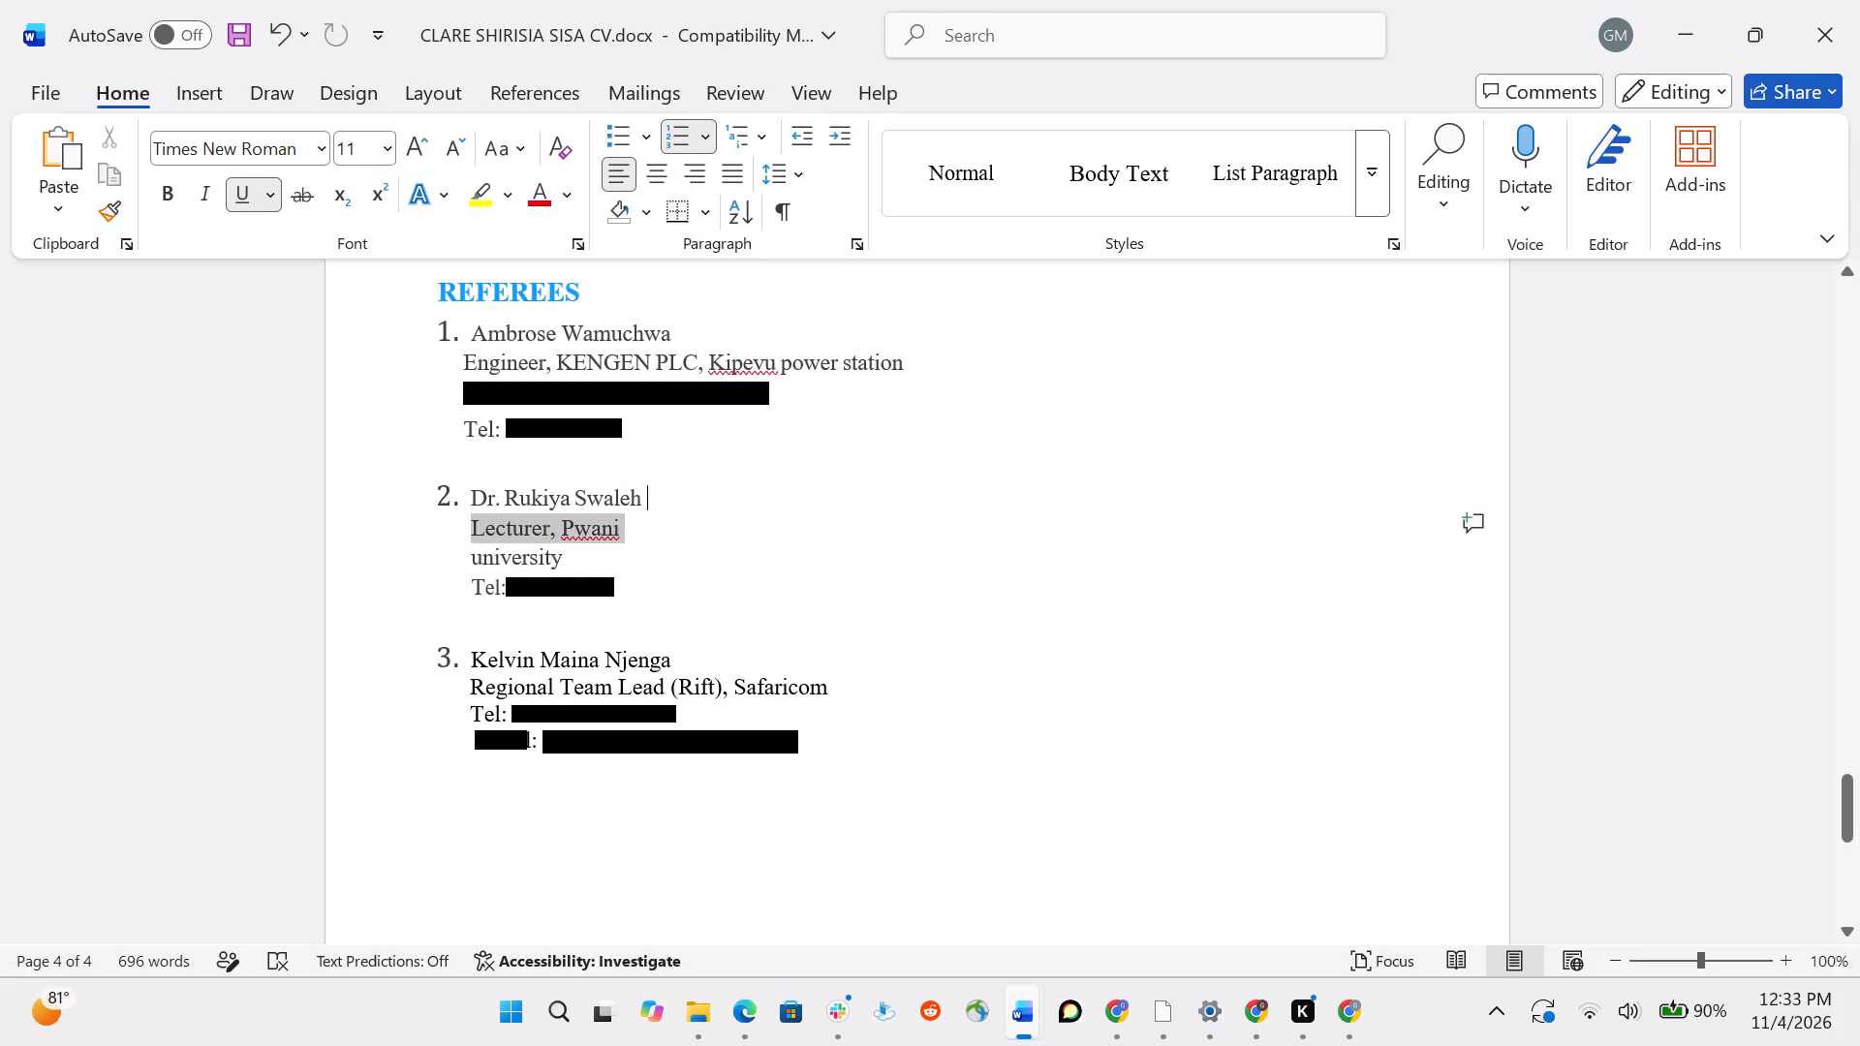
drag(673, 524, 702, 576)
click(634, 560)
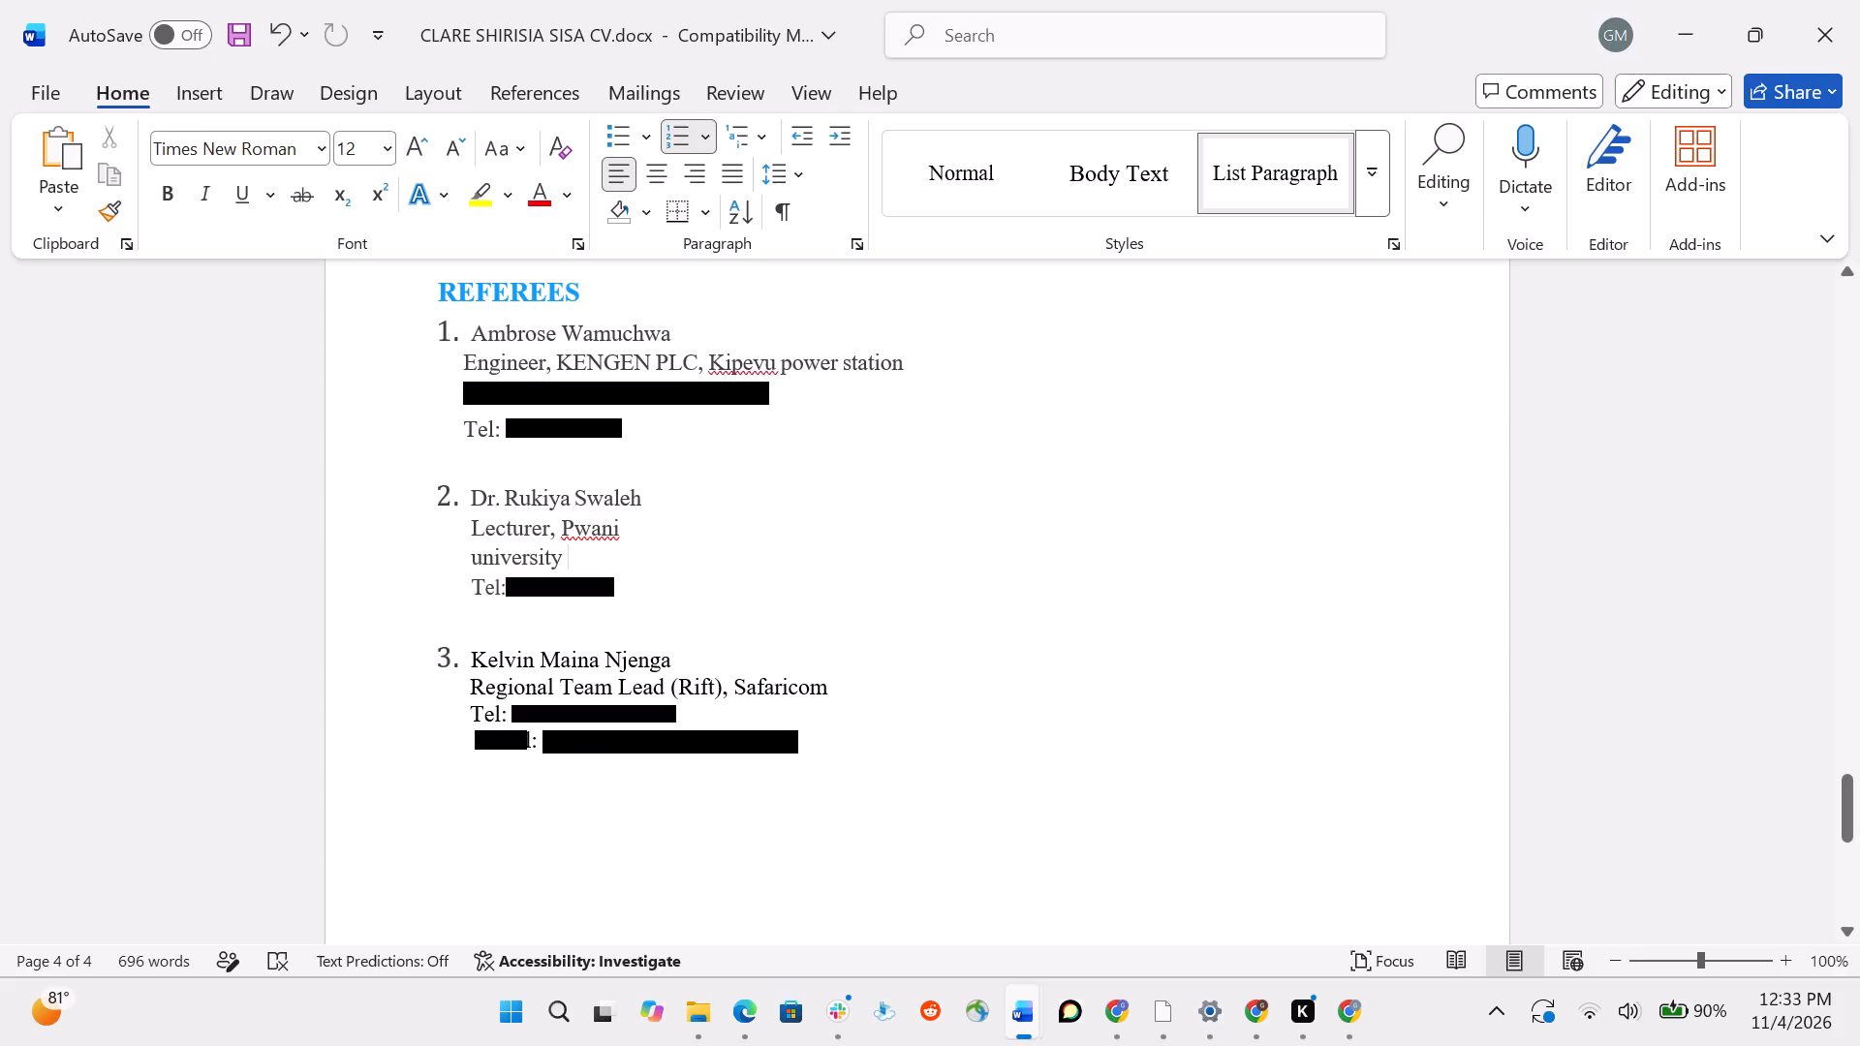
drag(473, 494, 819, 643)
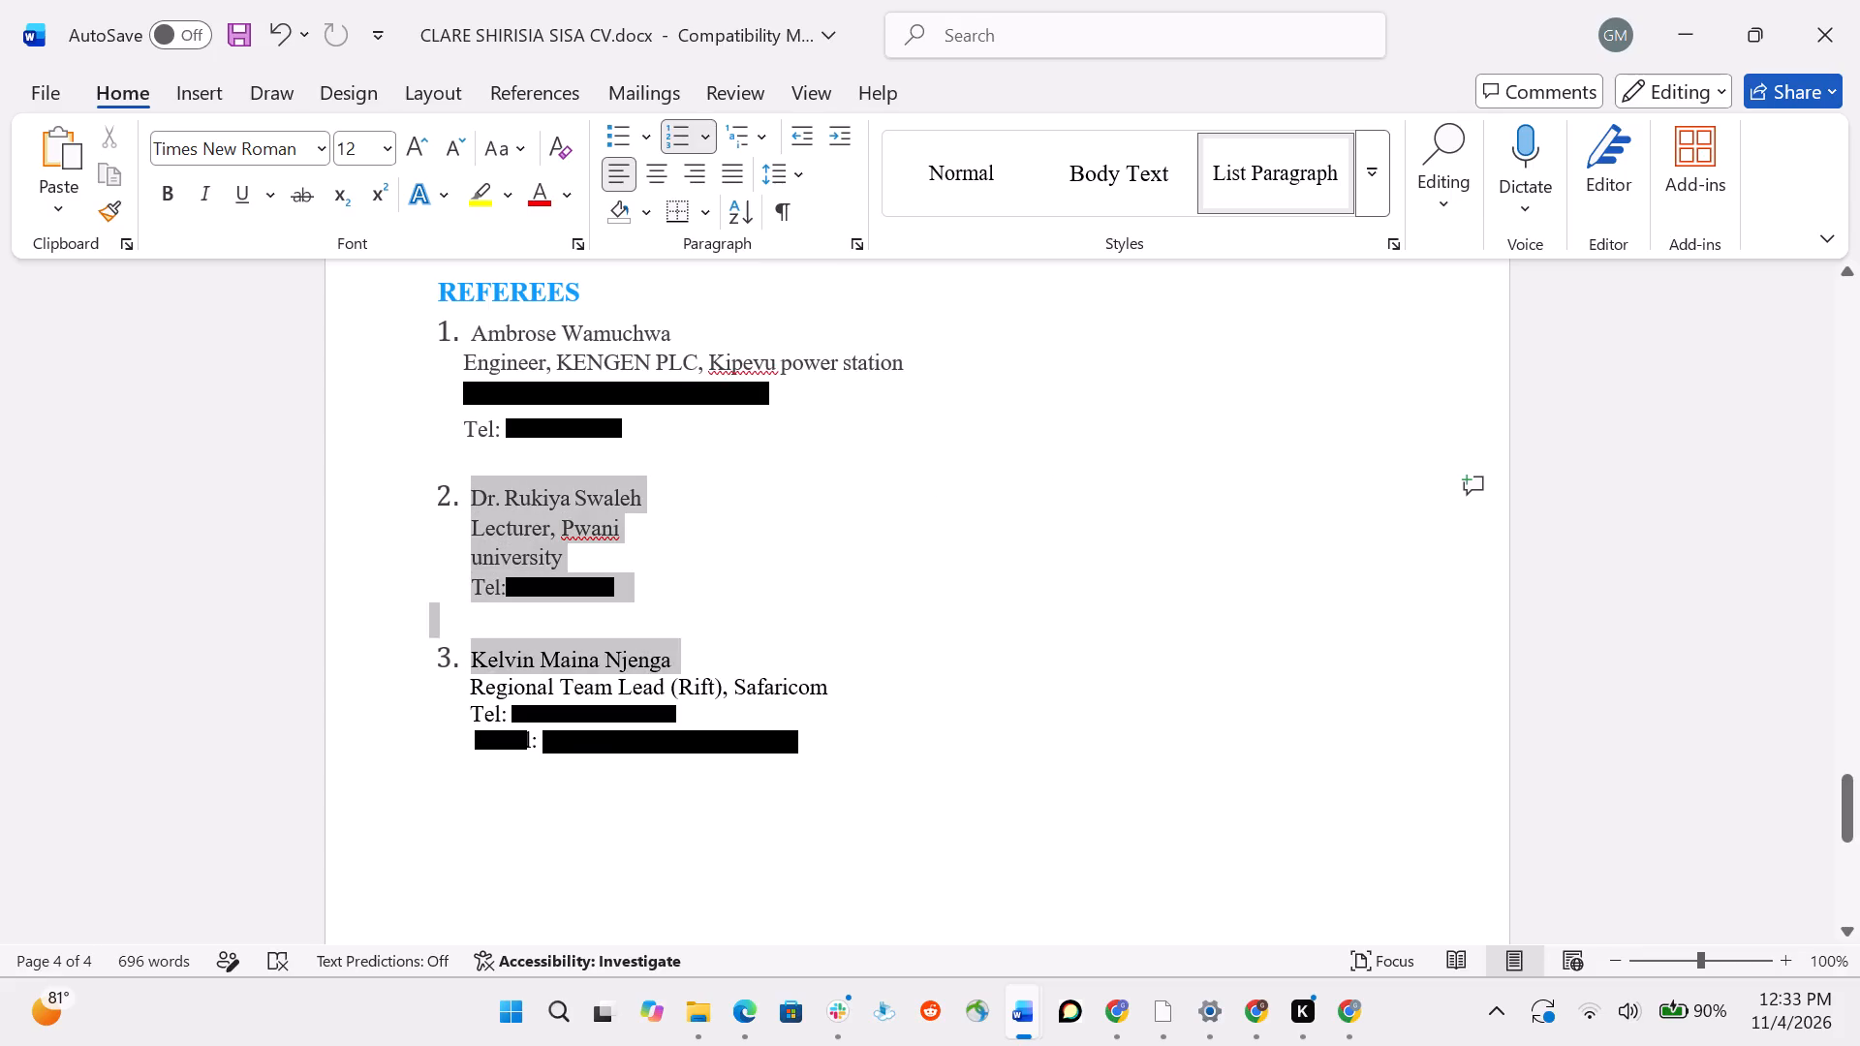
drag(819, 643, 817, 580)
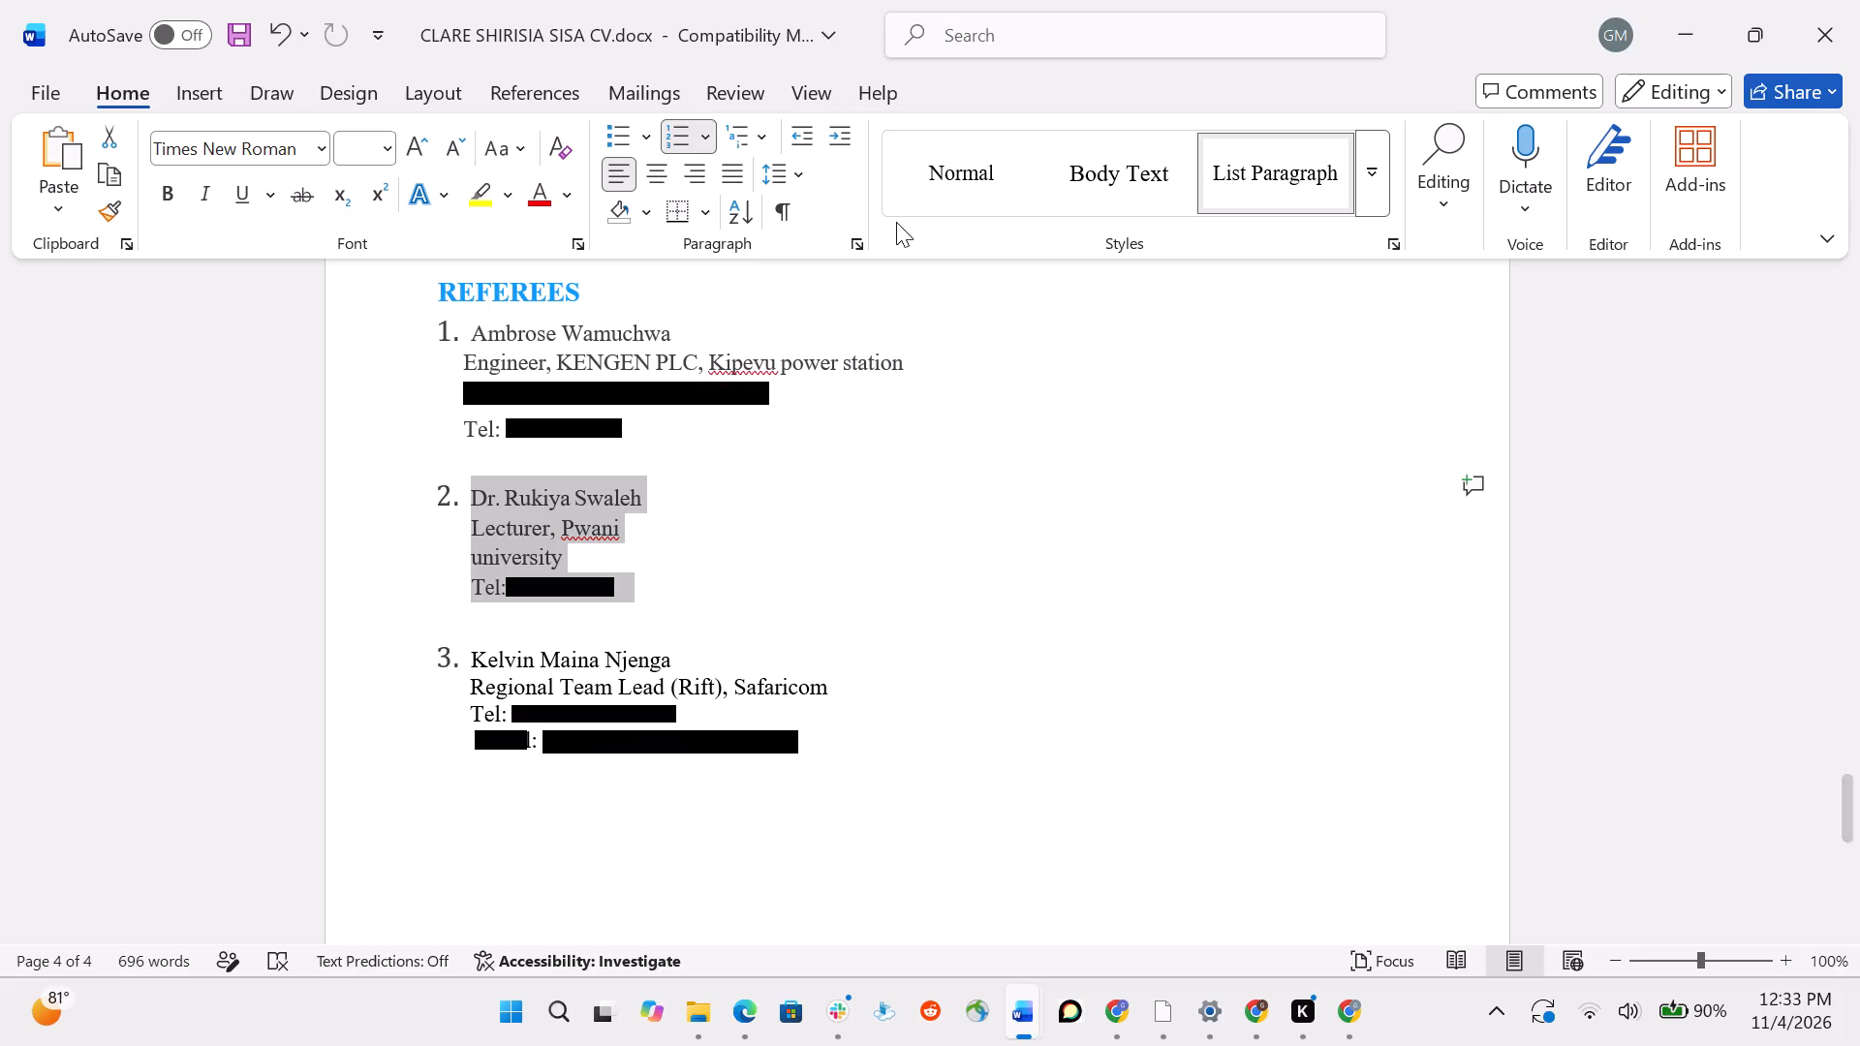
click(953, 174)
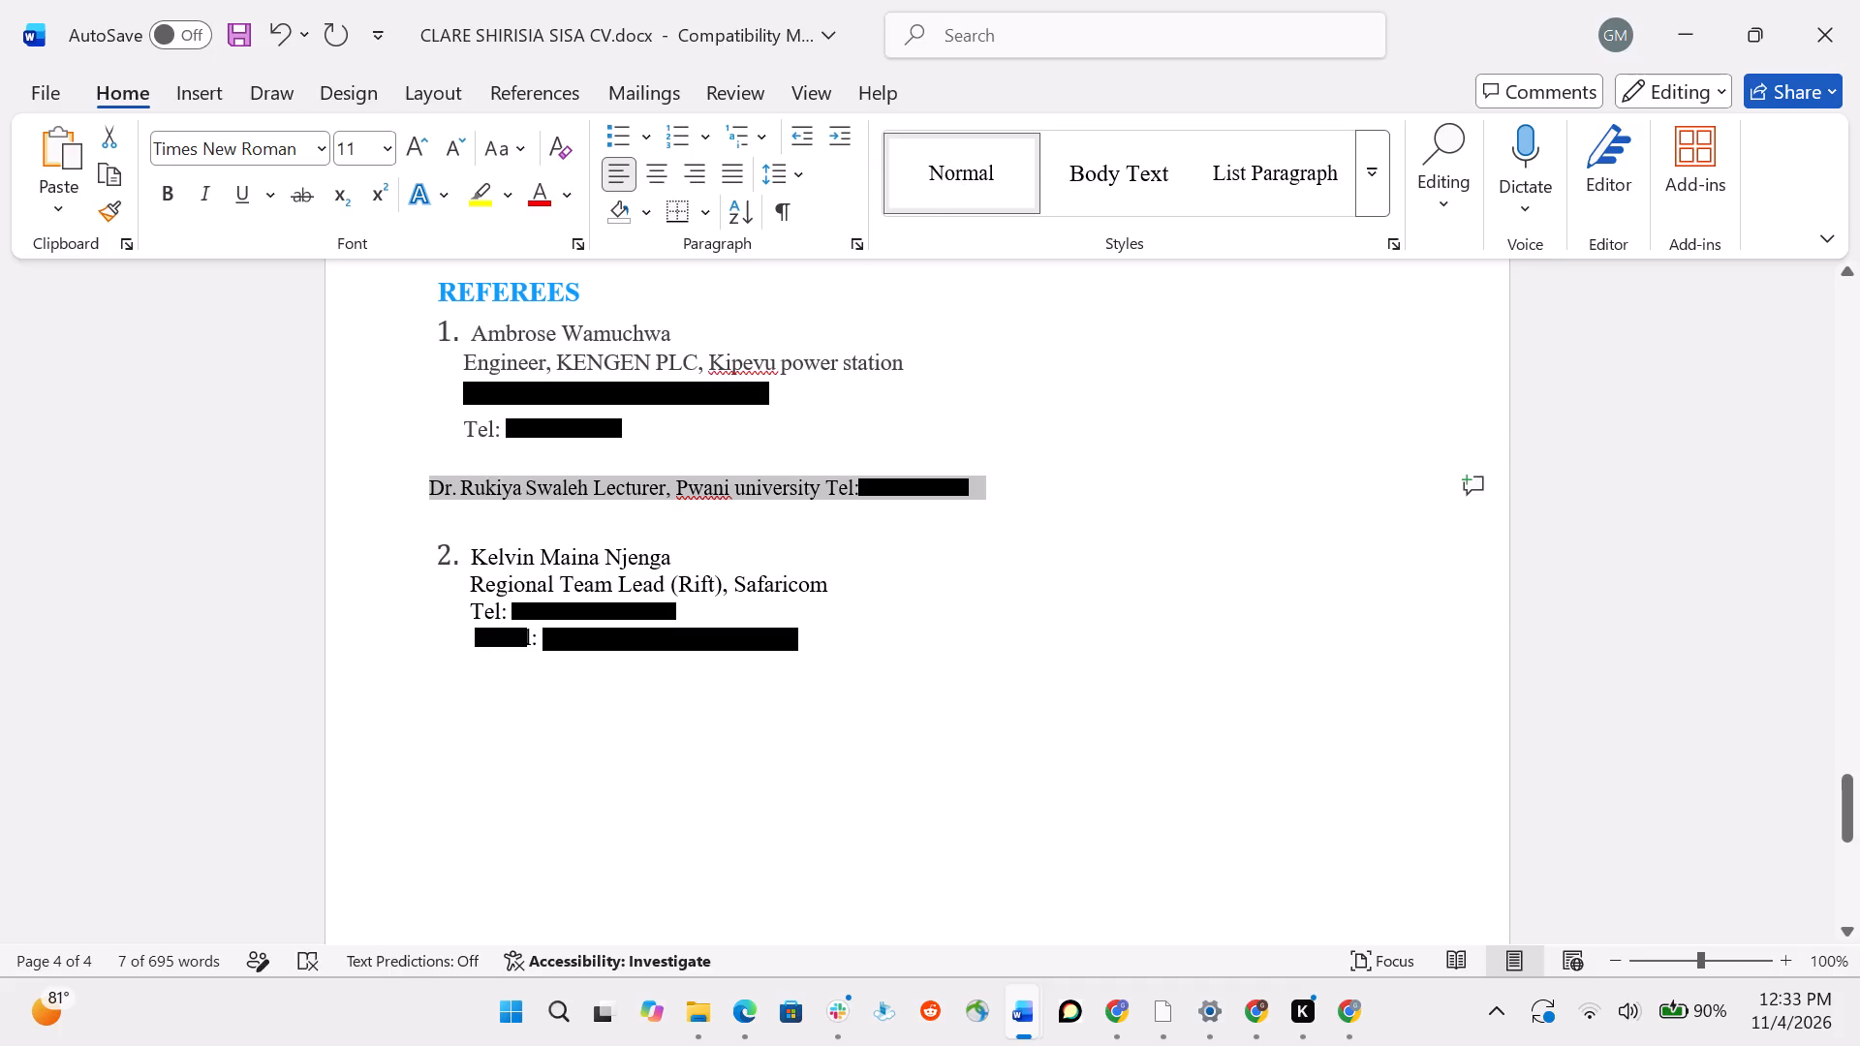
Split the second referee's entry so the name, the "Lecturer, Pwani university" title and the phone number each have their own line.
click(638, 434)
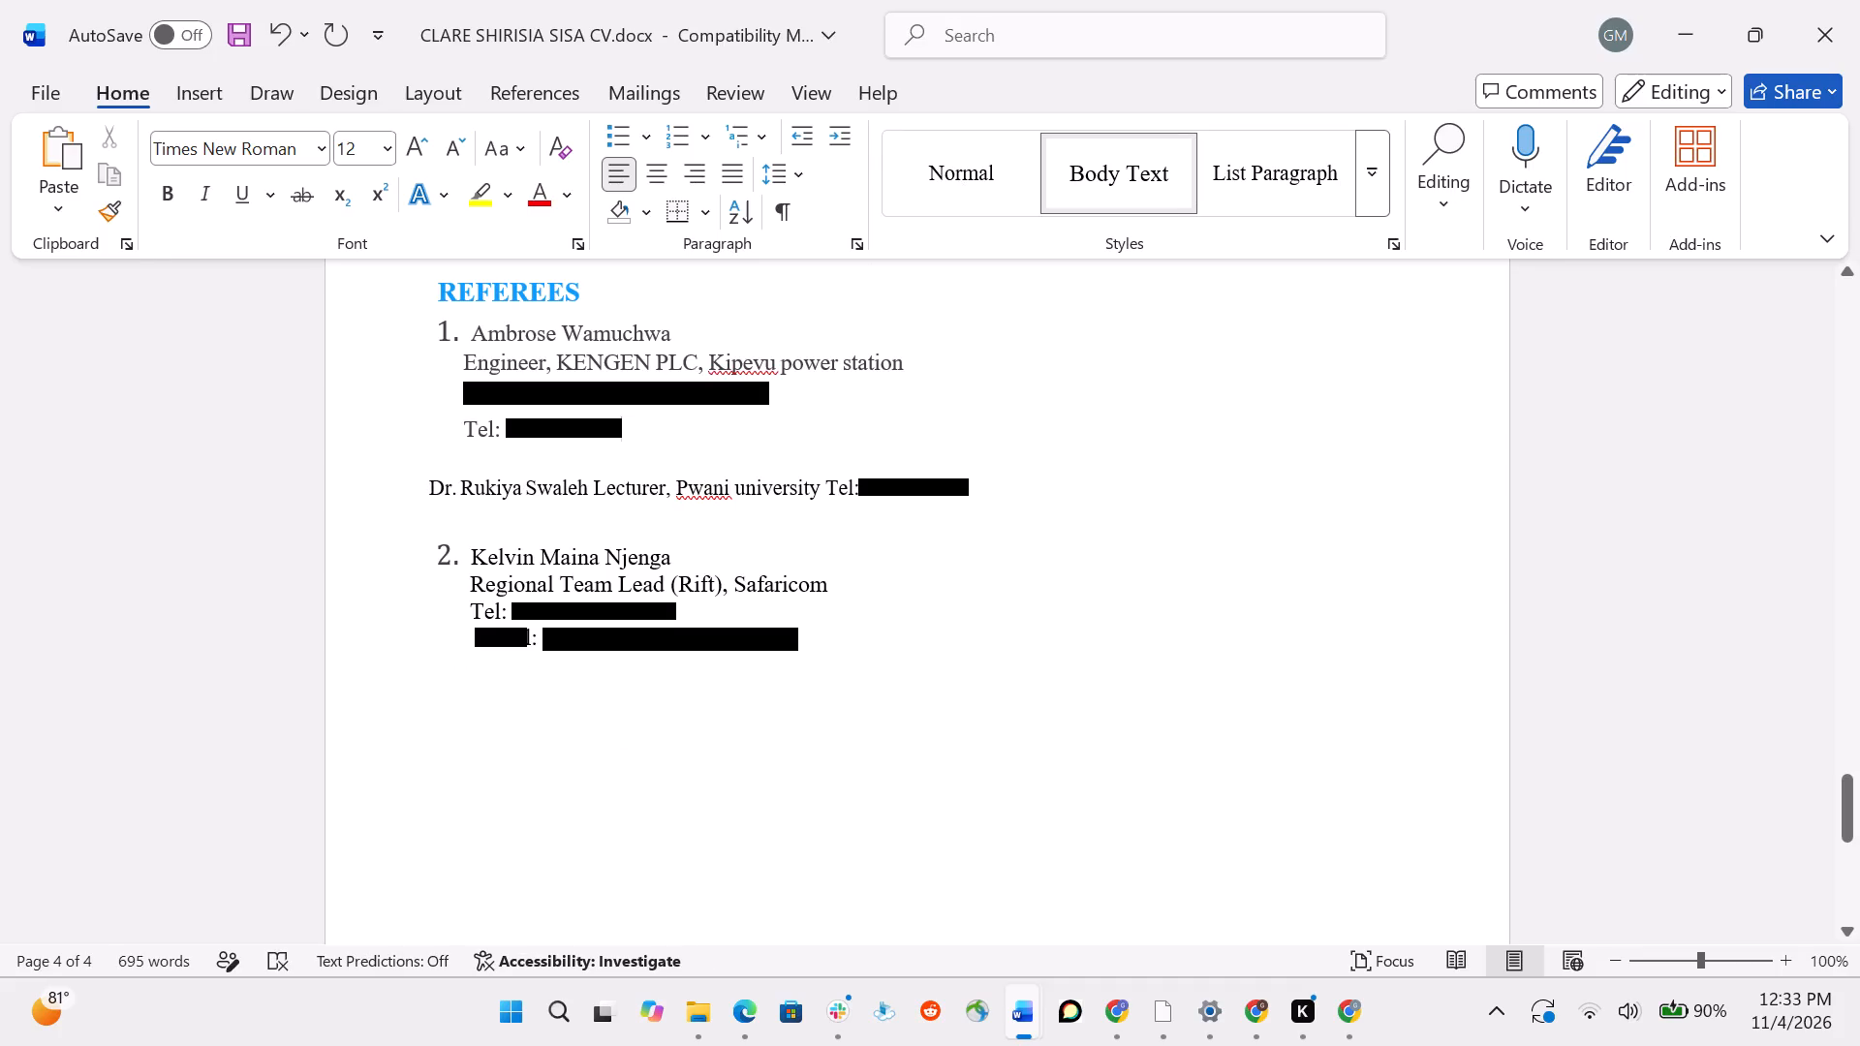
click(596, 481)
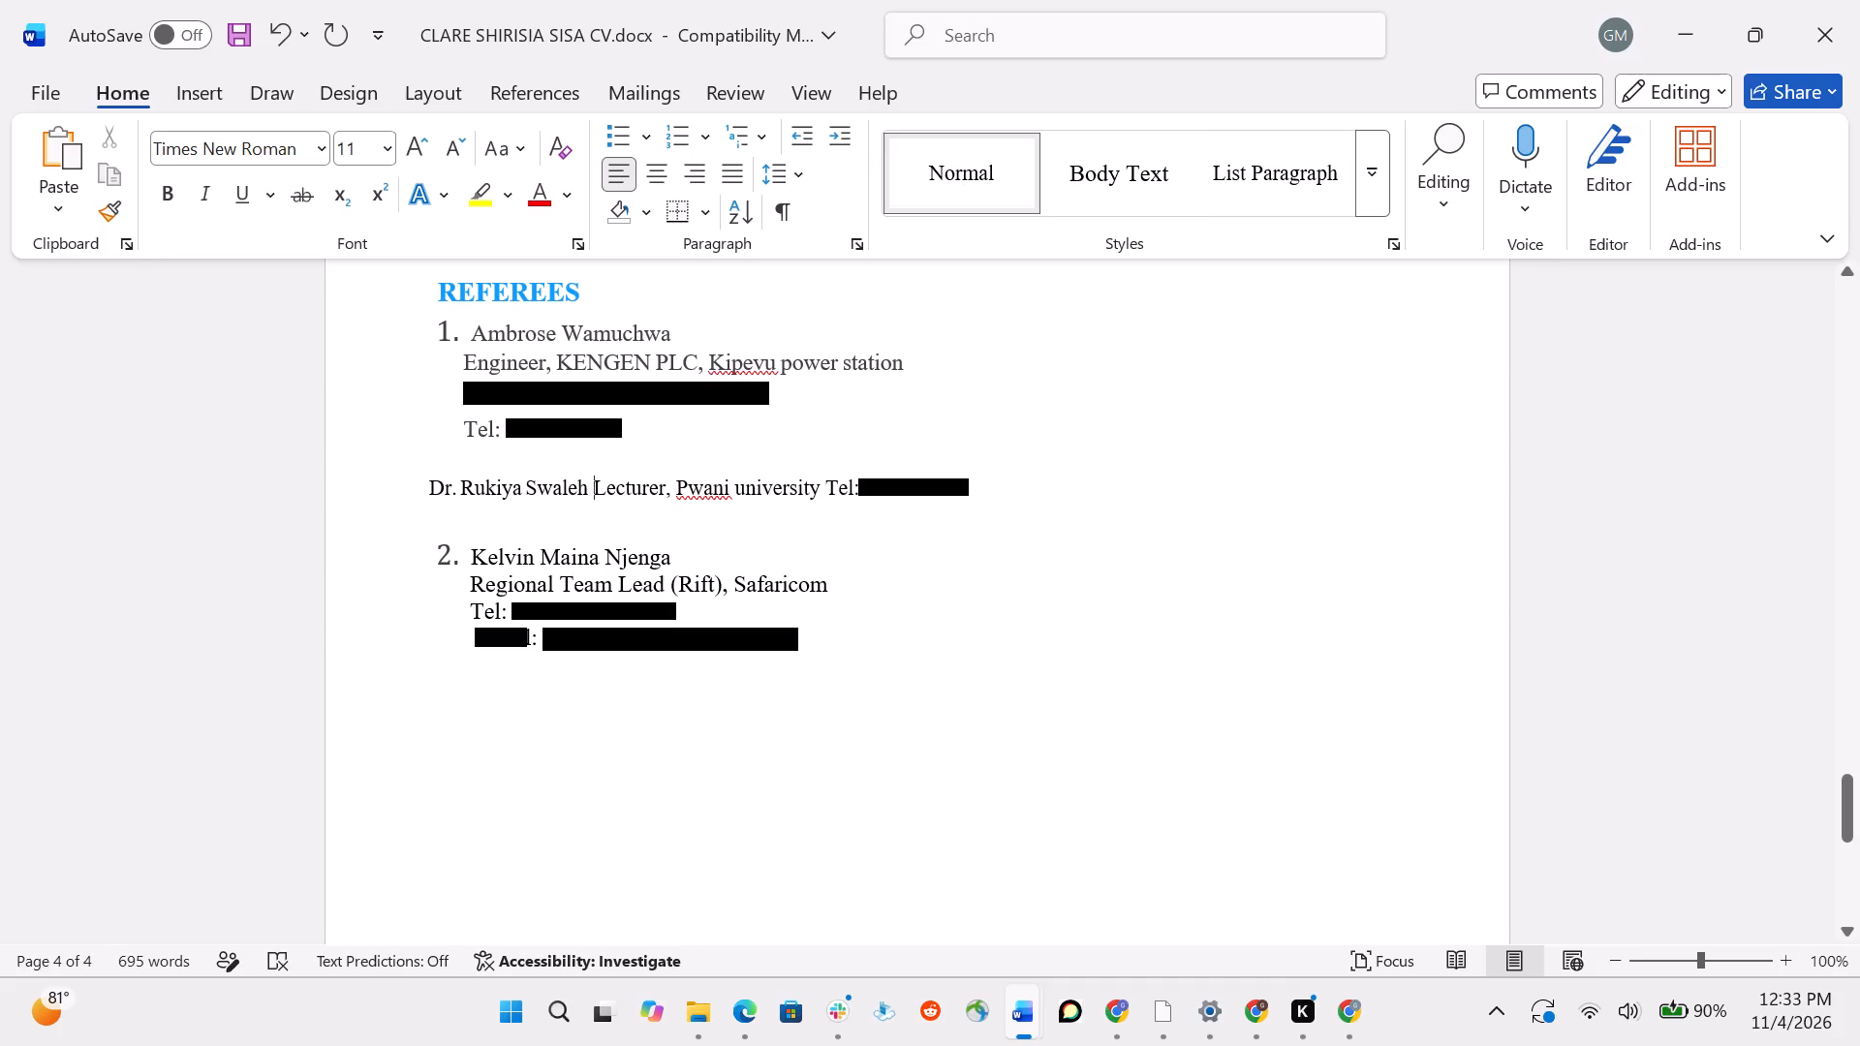
key(Return)
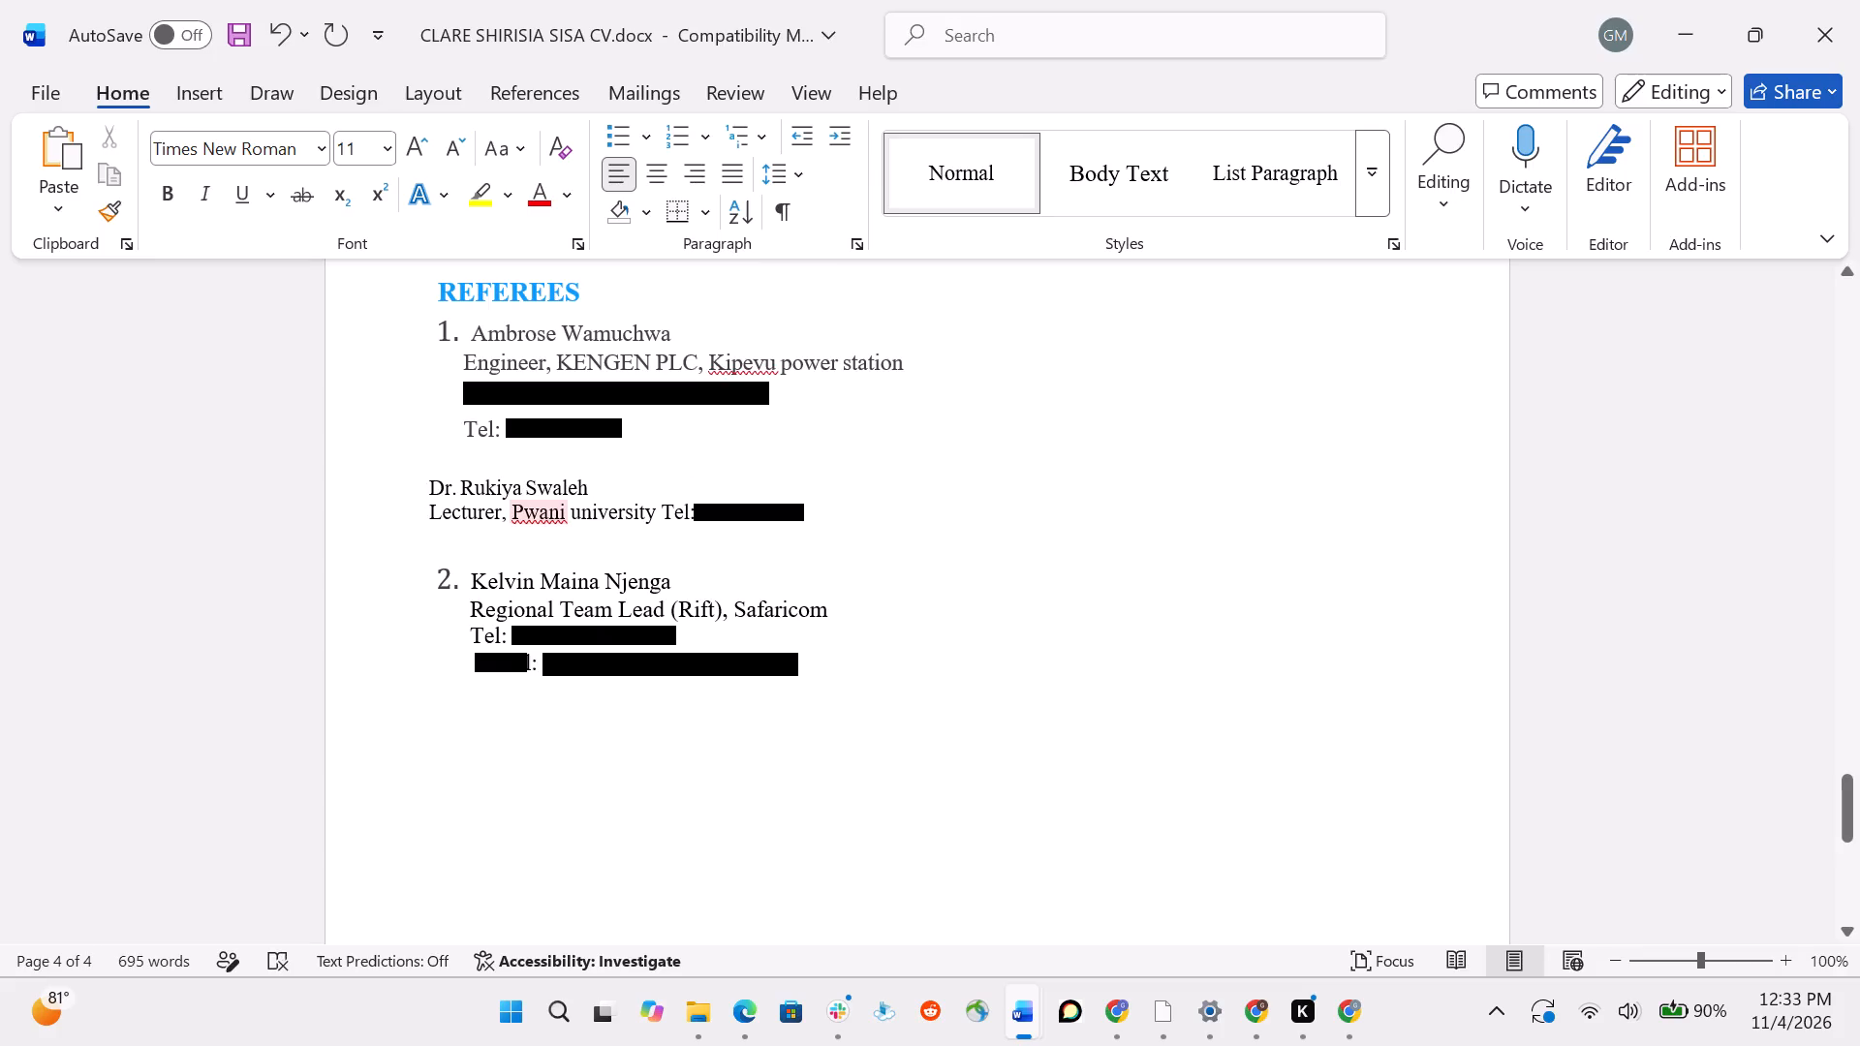
click(664, 512)
key(Return)
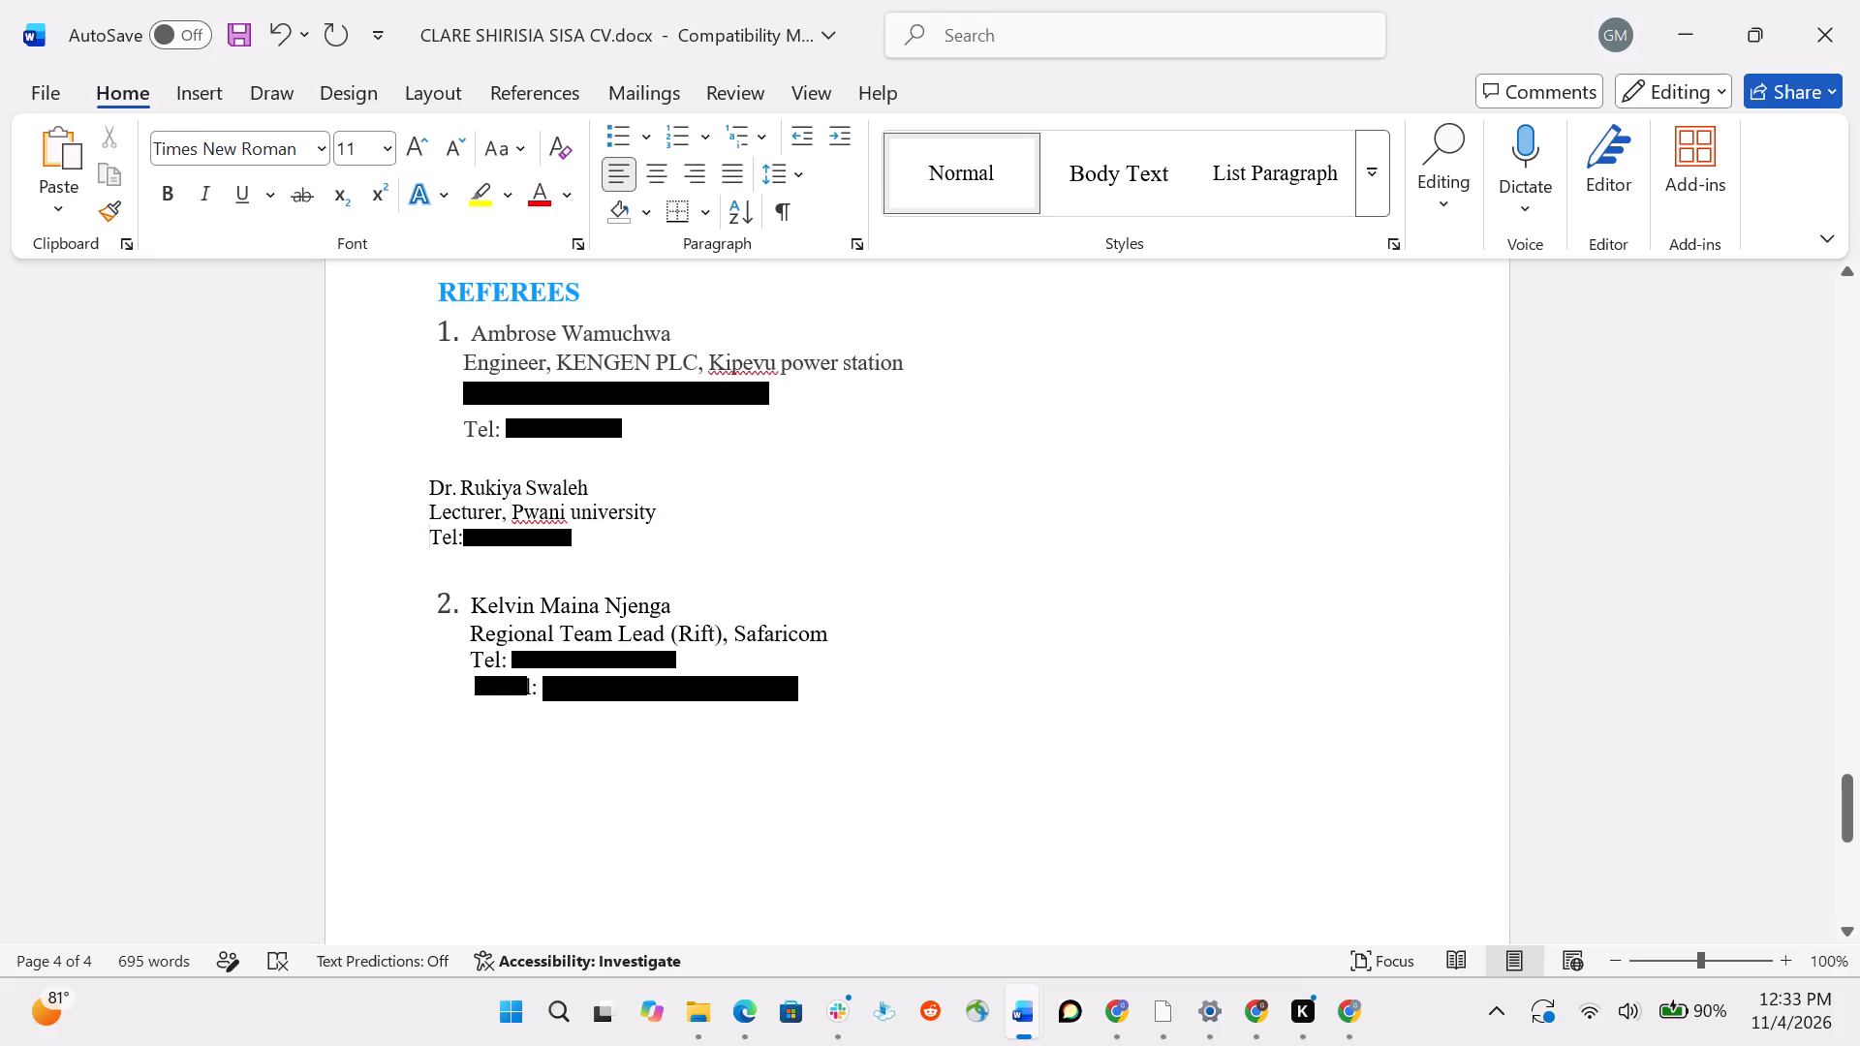
Number the second referee's name line as item "2." of the referees list.
click(429, 481)
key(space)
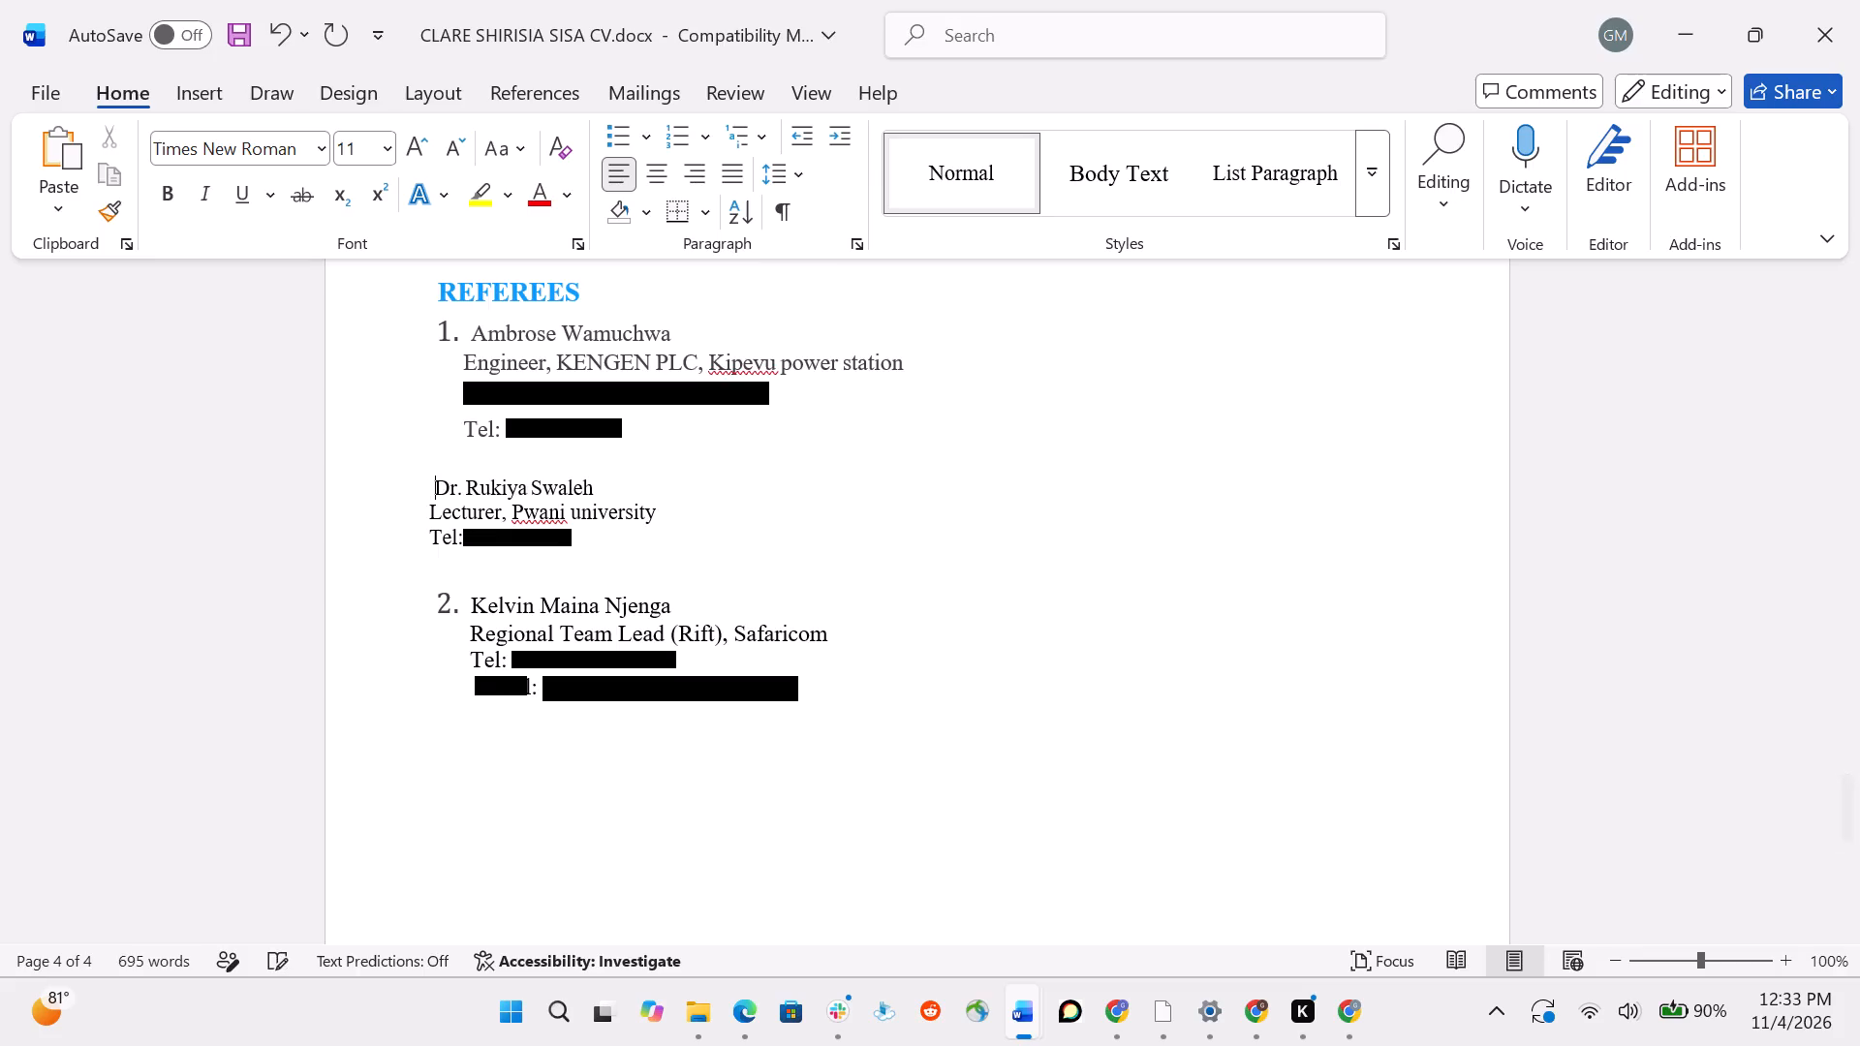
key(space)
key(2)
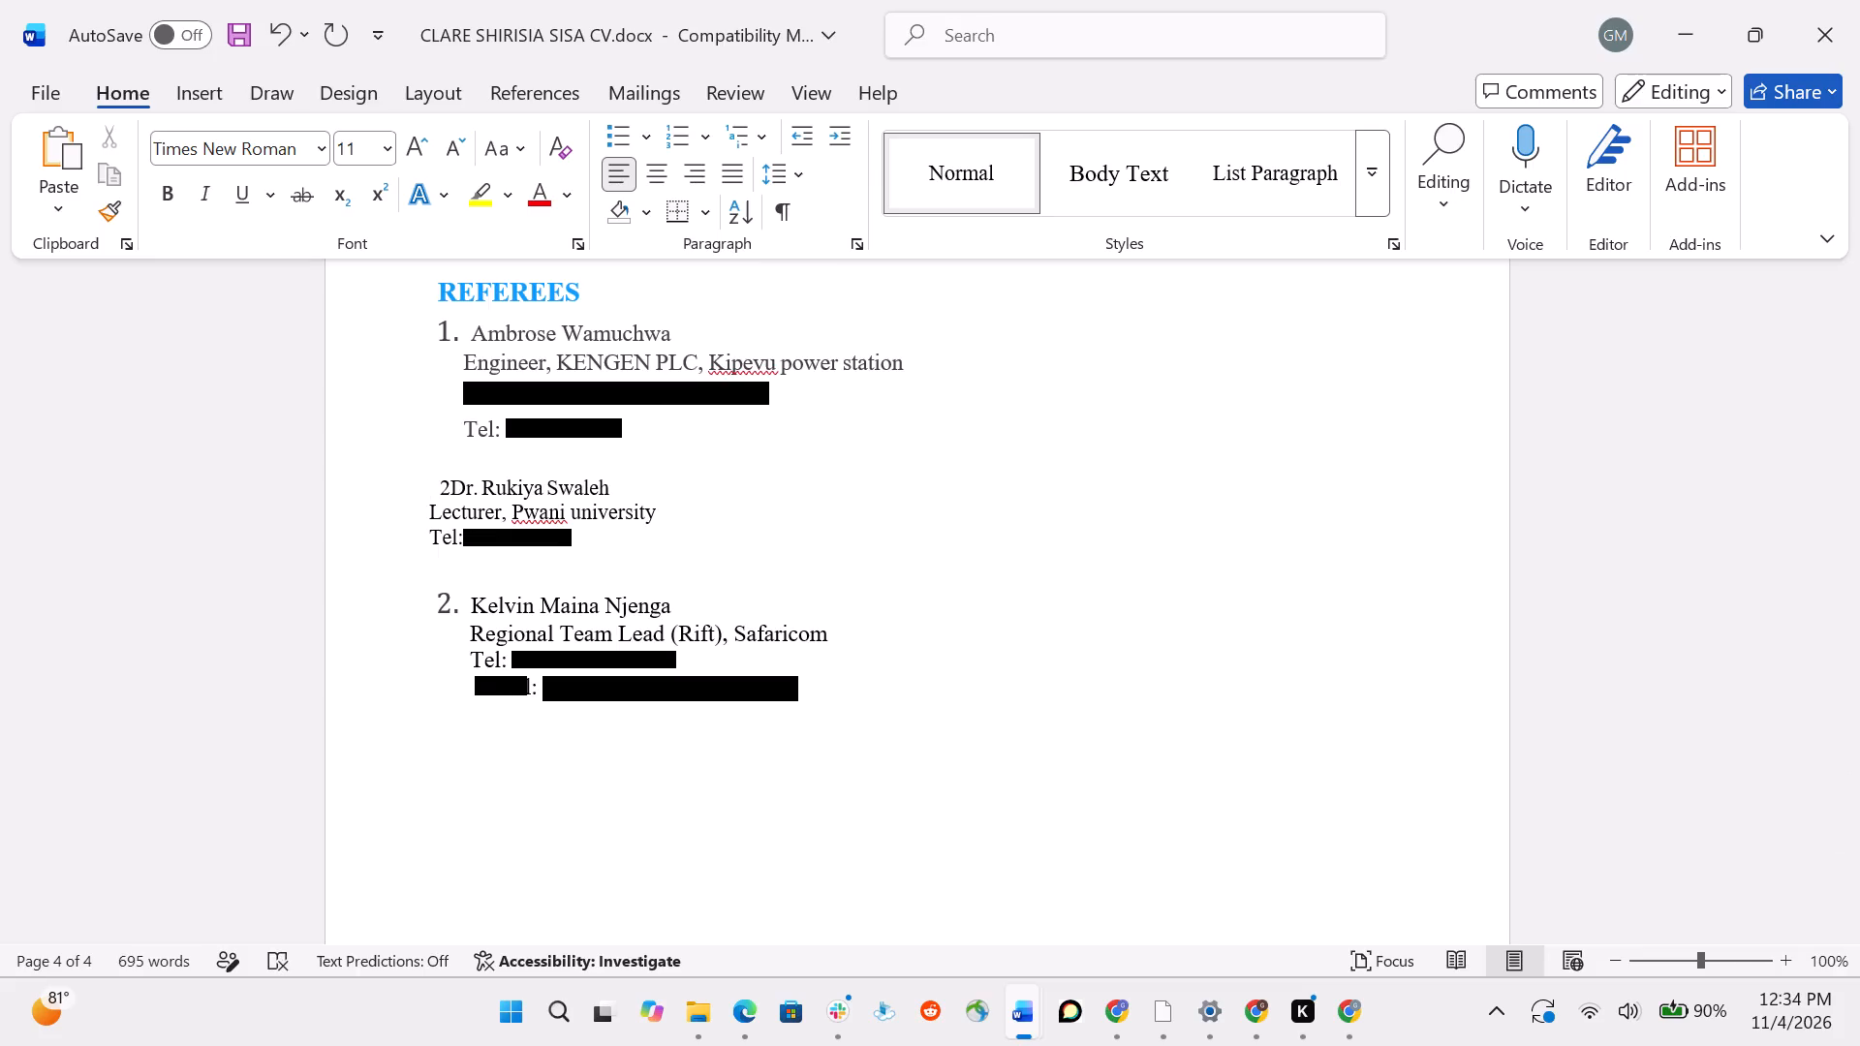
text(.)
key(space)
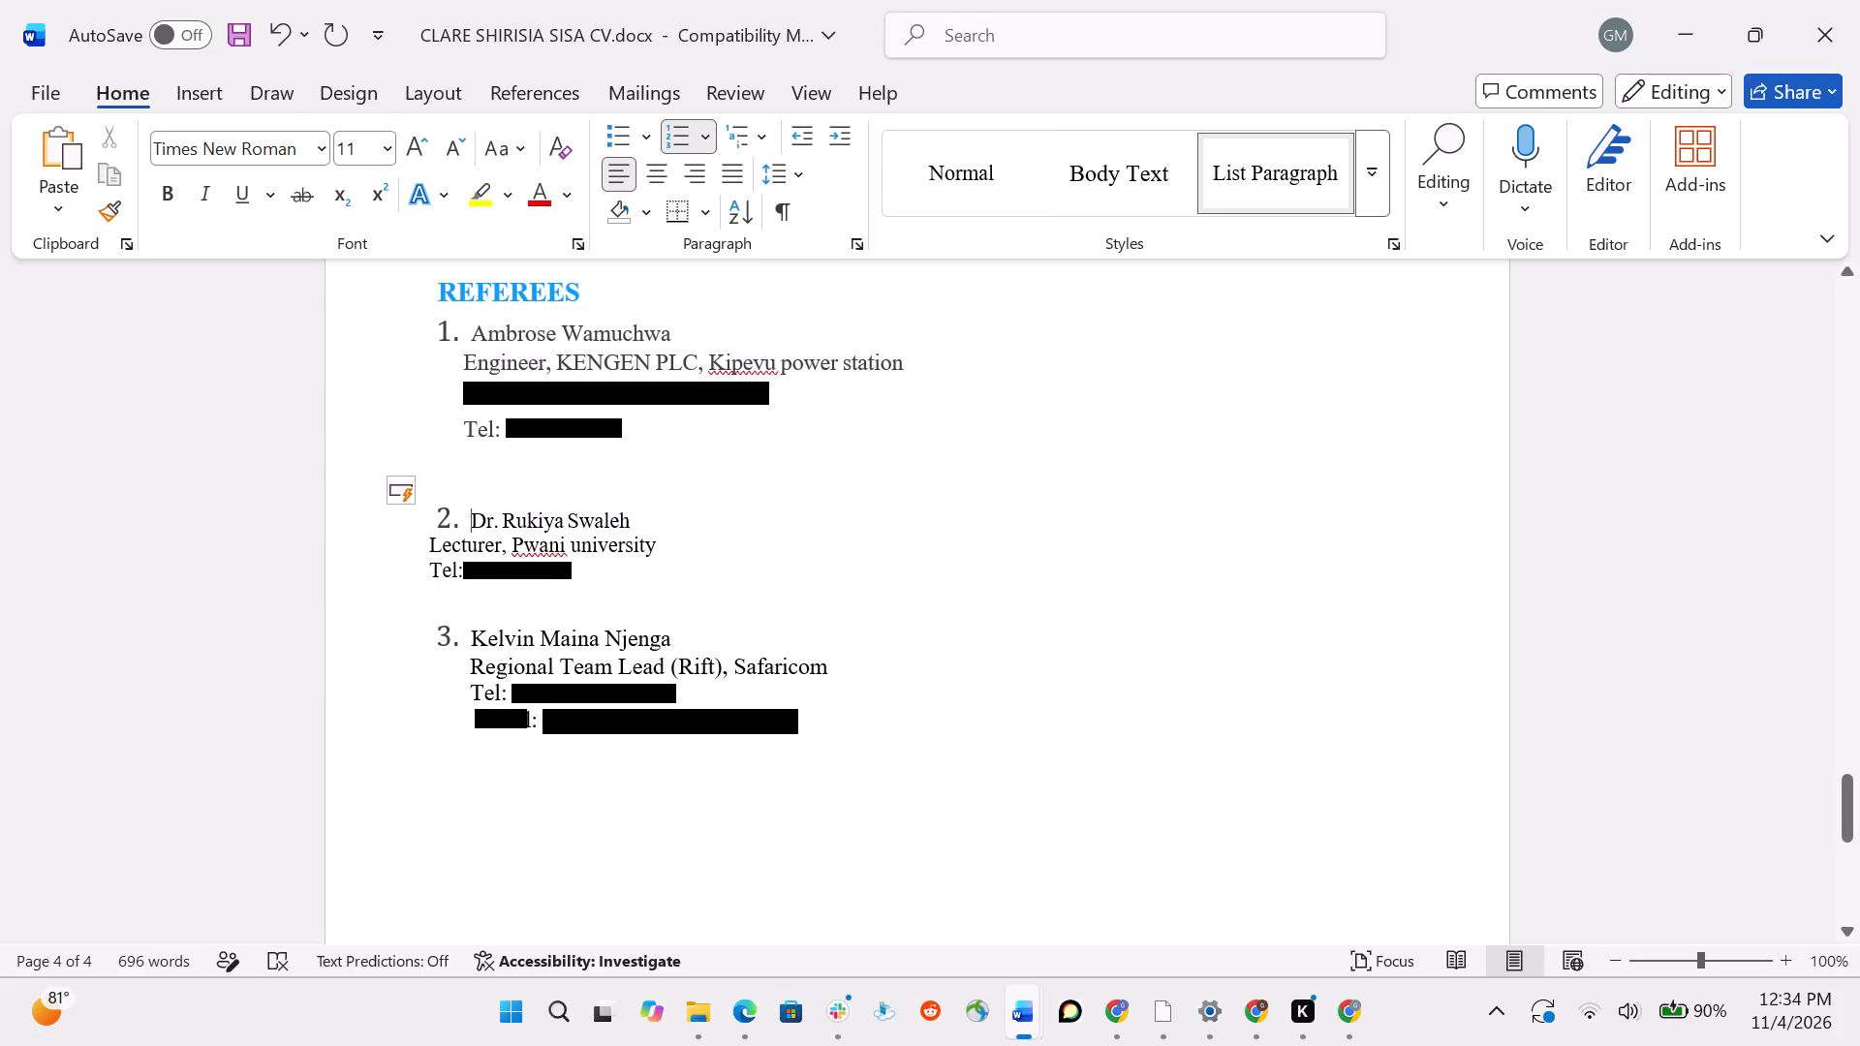
Indent the "Lecturer, Pwani university" line with seven spaces to line it up under the second referee's name.
click(426, 545)
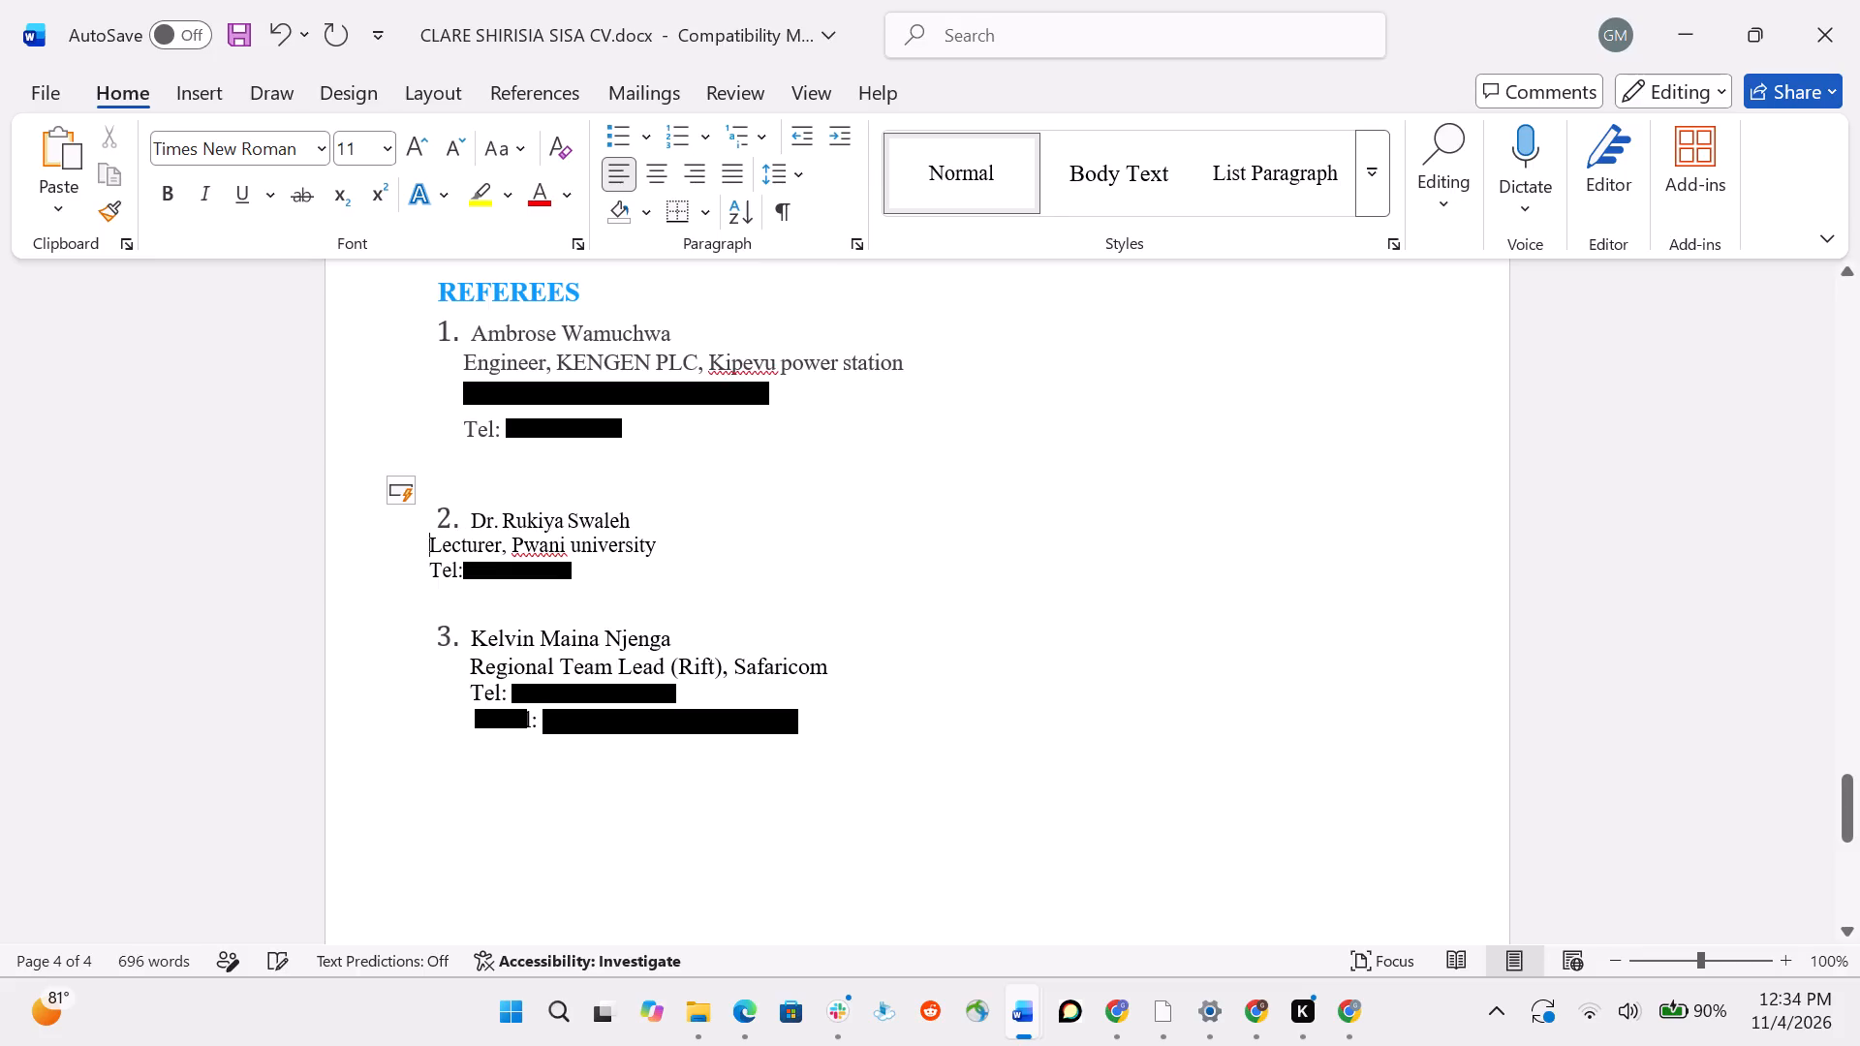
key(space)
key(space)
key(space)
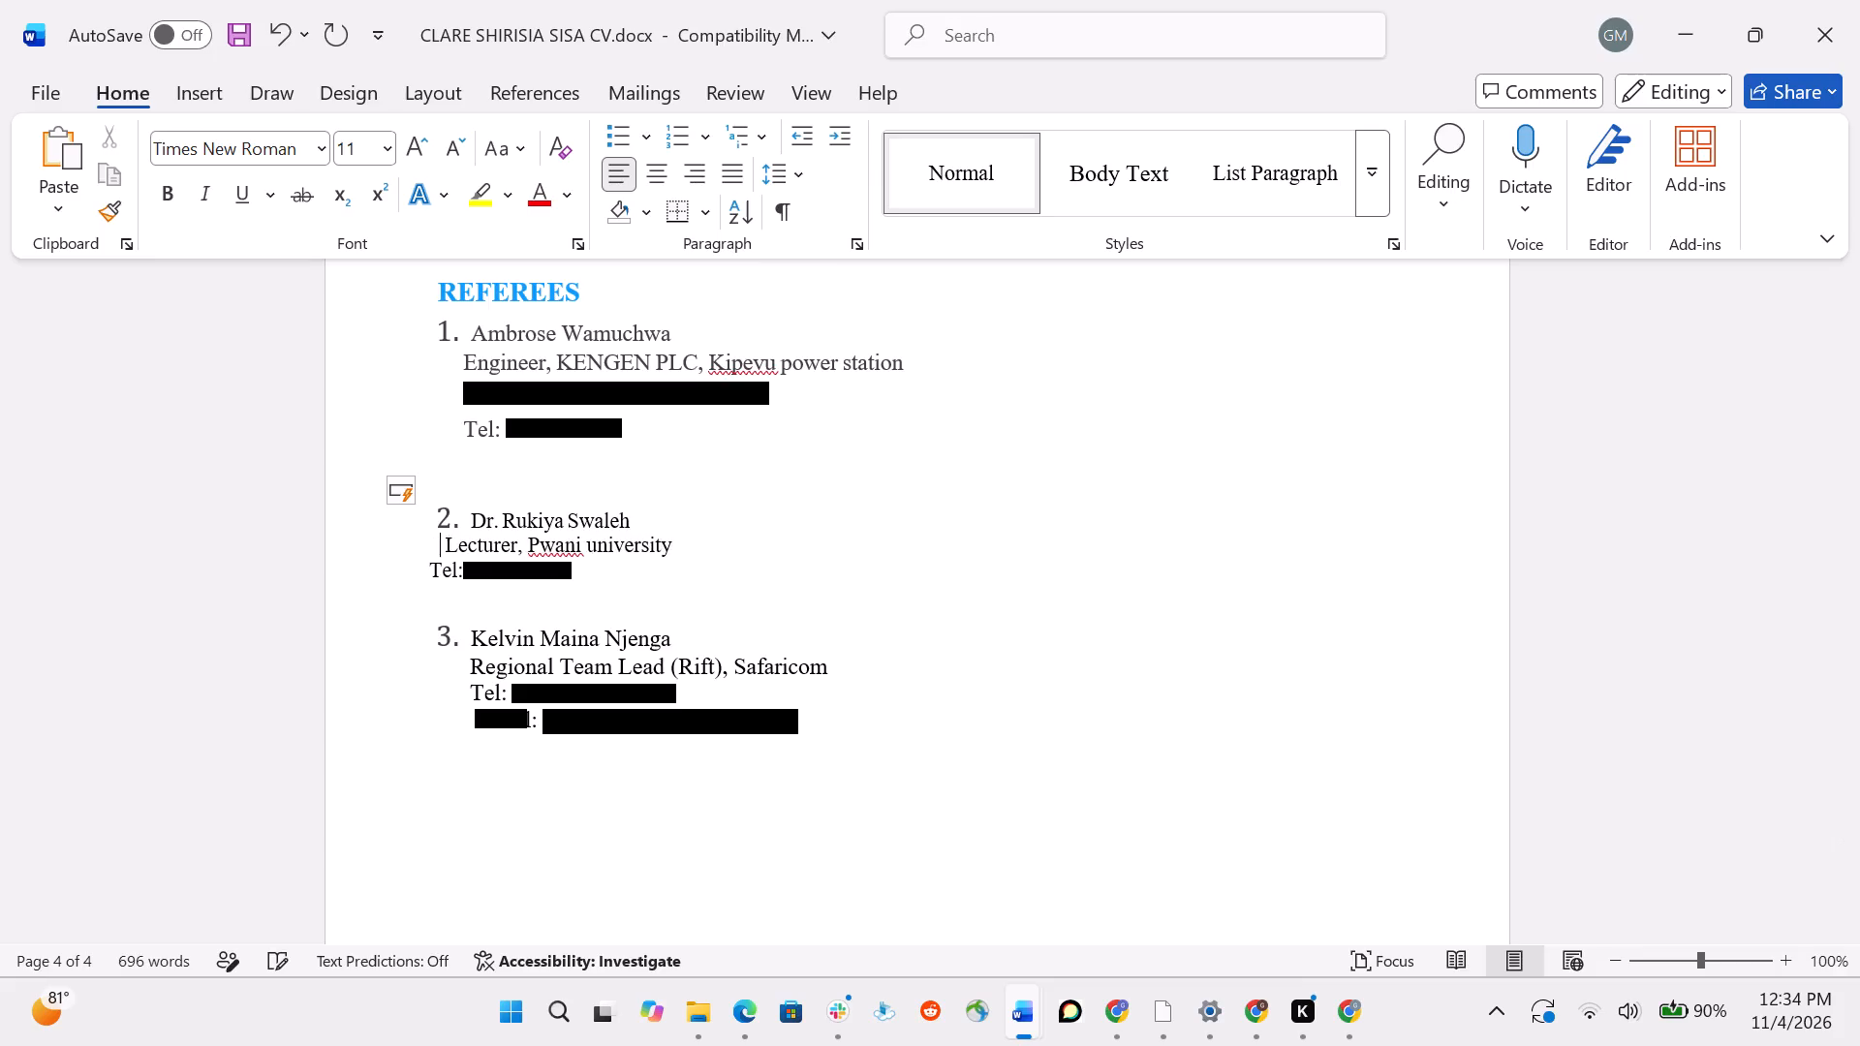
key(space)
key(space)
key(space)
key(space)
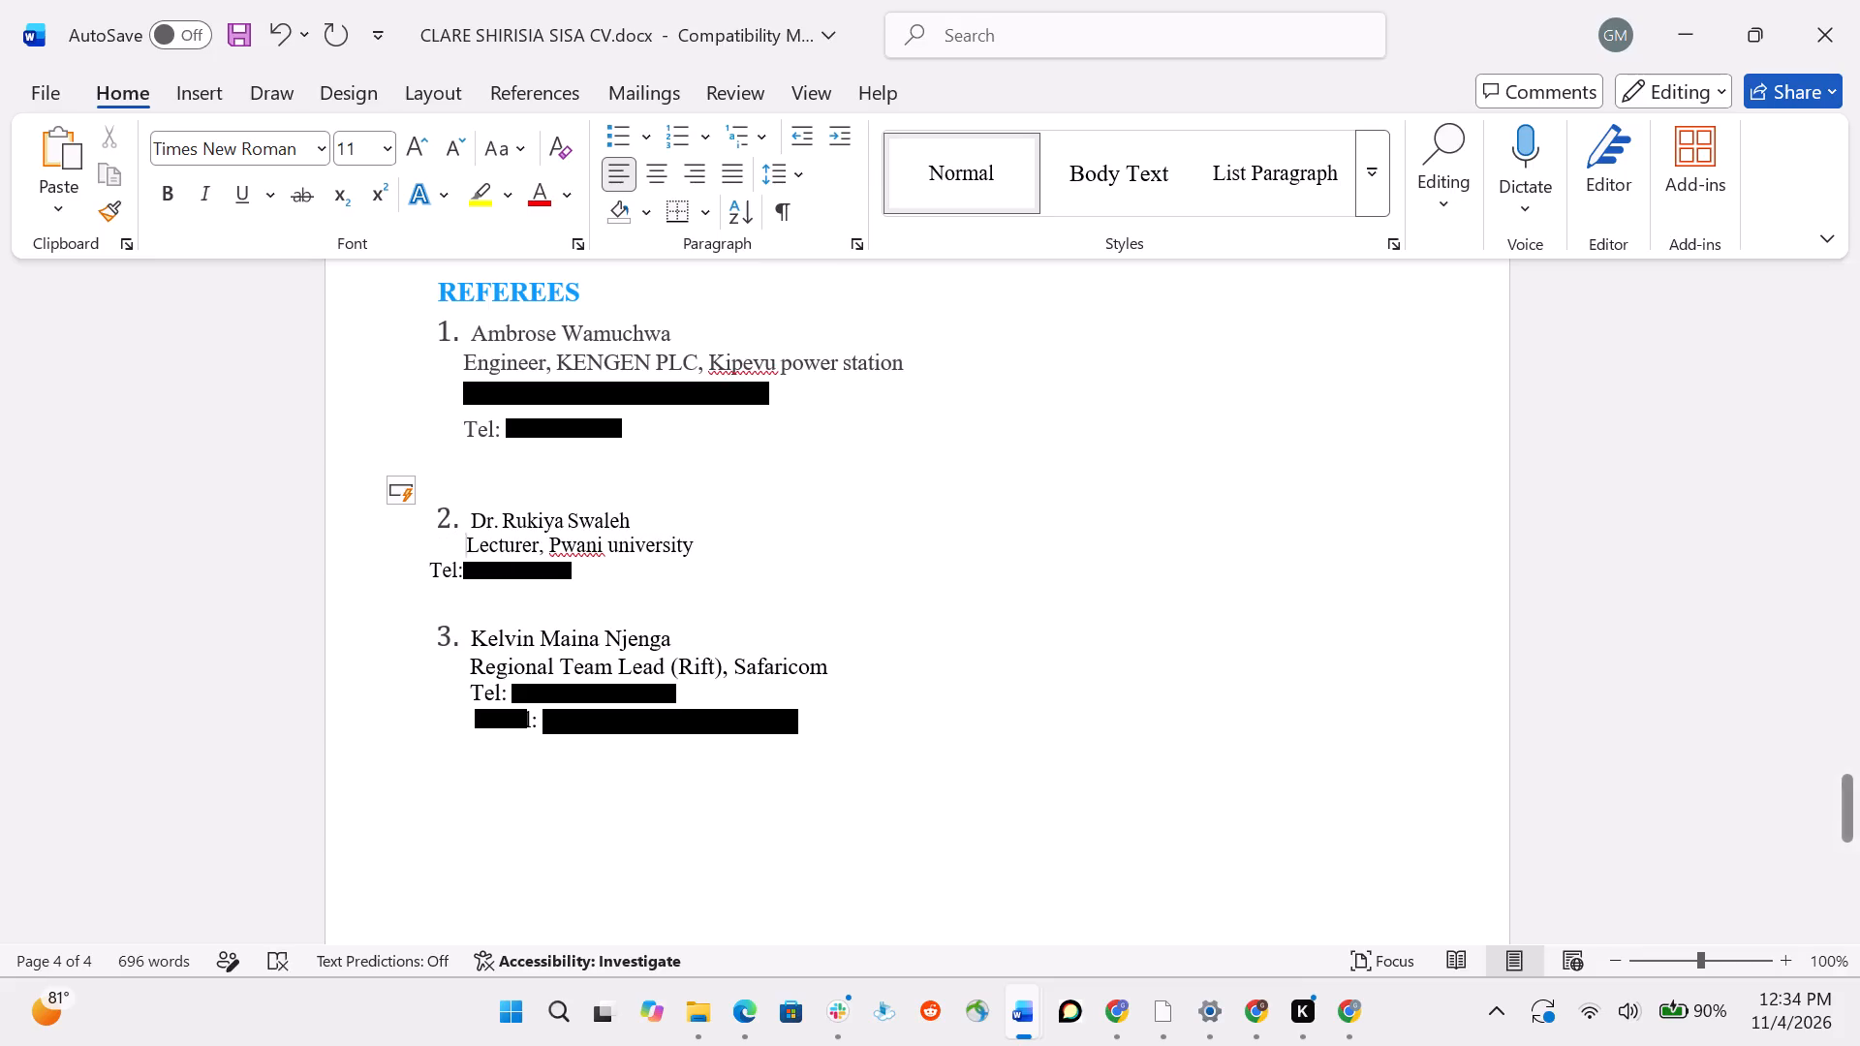
Indent the second referee's "Tel:" line with seven spaces to line it up under the job title.
click(430, 573)
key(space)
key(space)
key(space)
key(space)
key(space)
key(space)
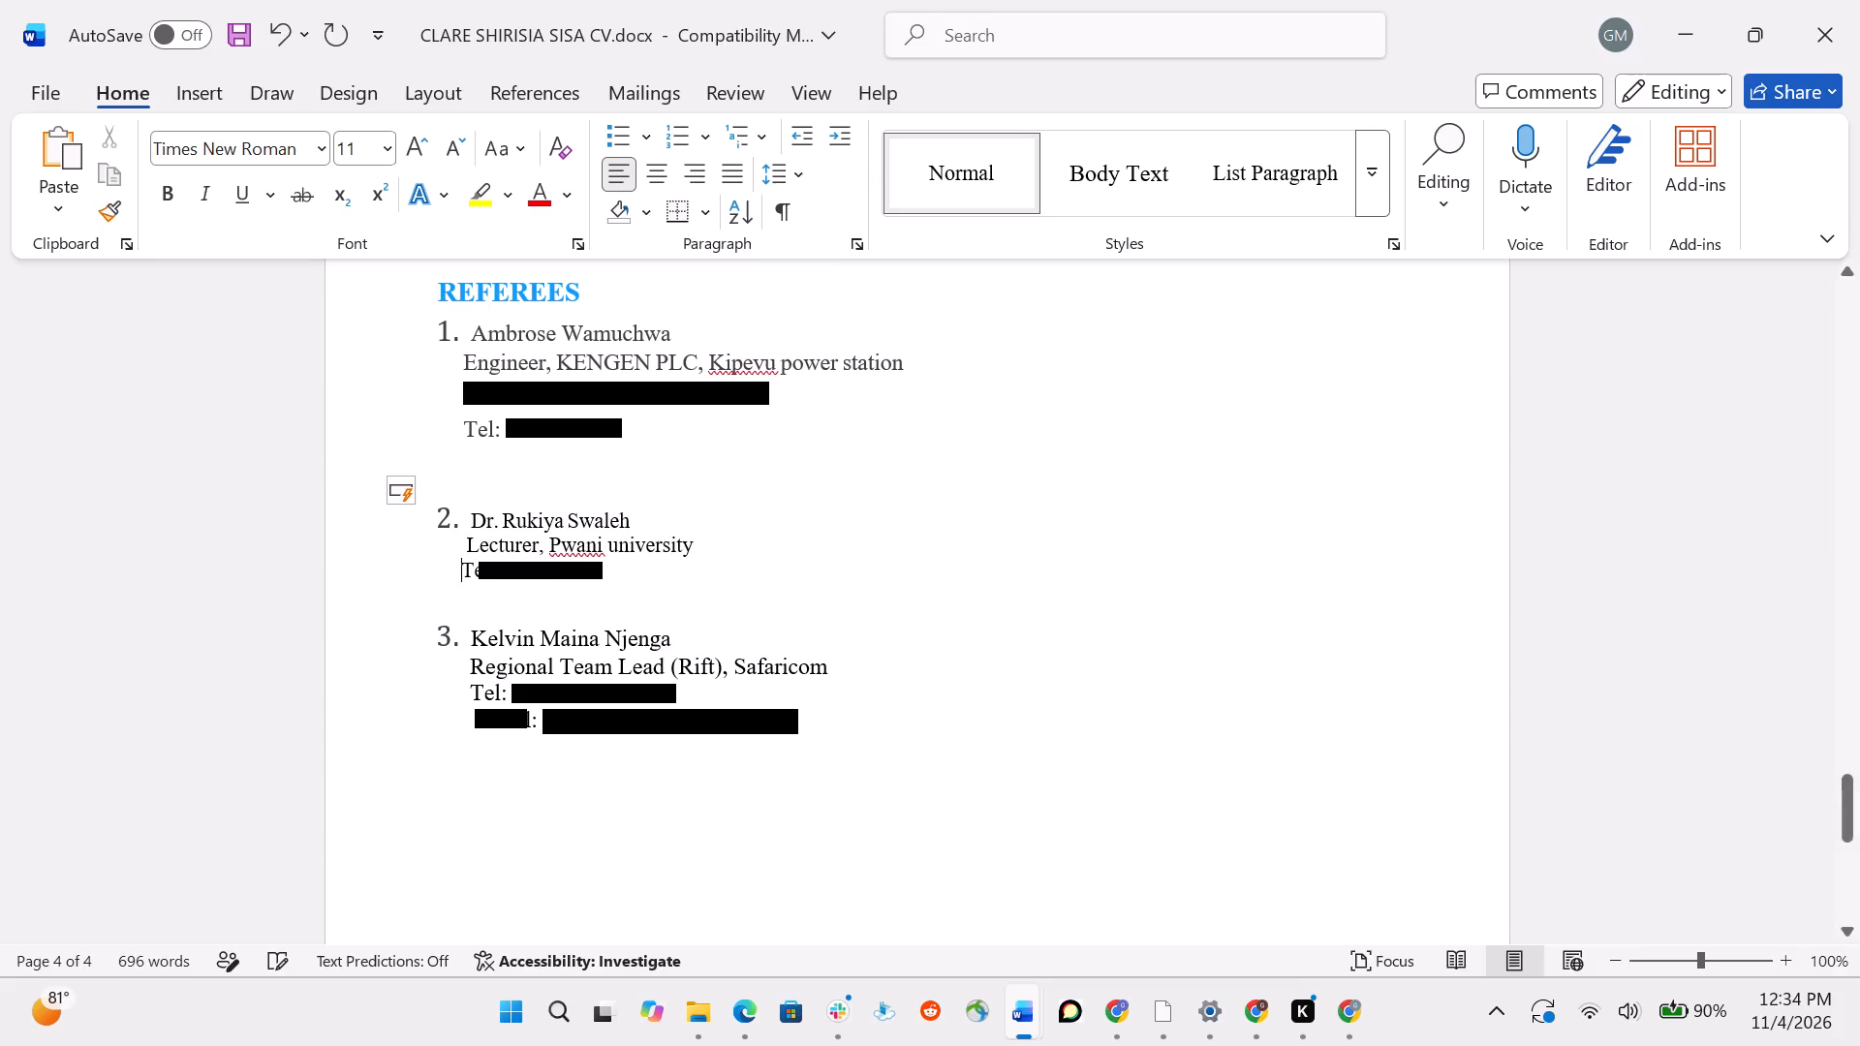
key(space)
Select the first referee's email address and bring up the editing options for its hyperlink.
drag(458, 391, 756, 409)
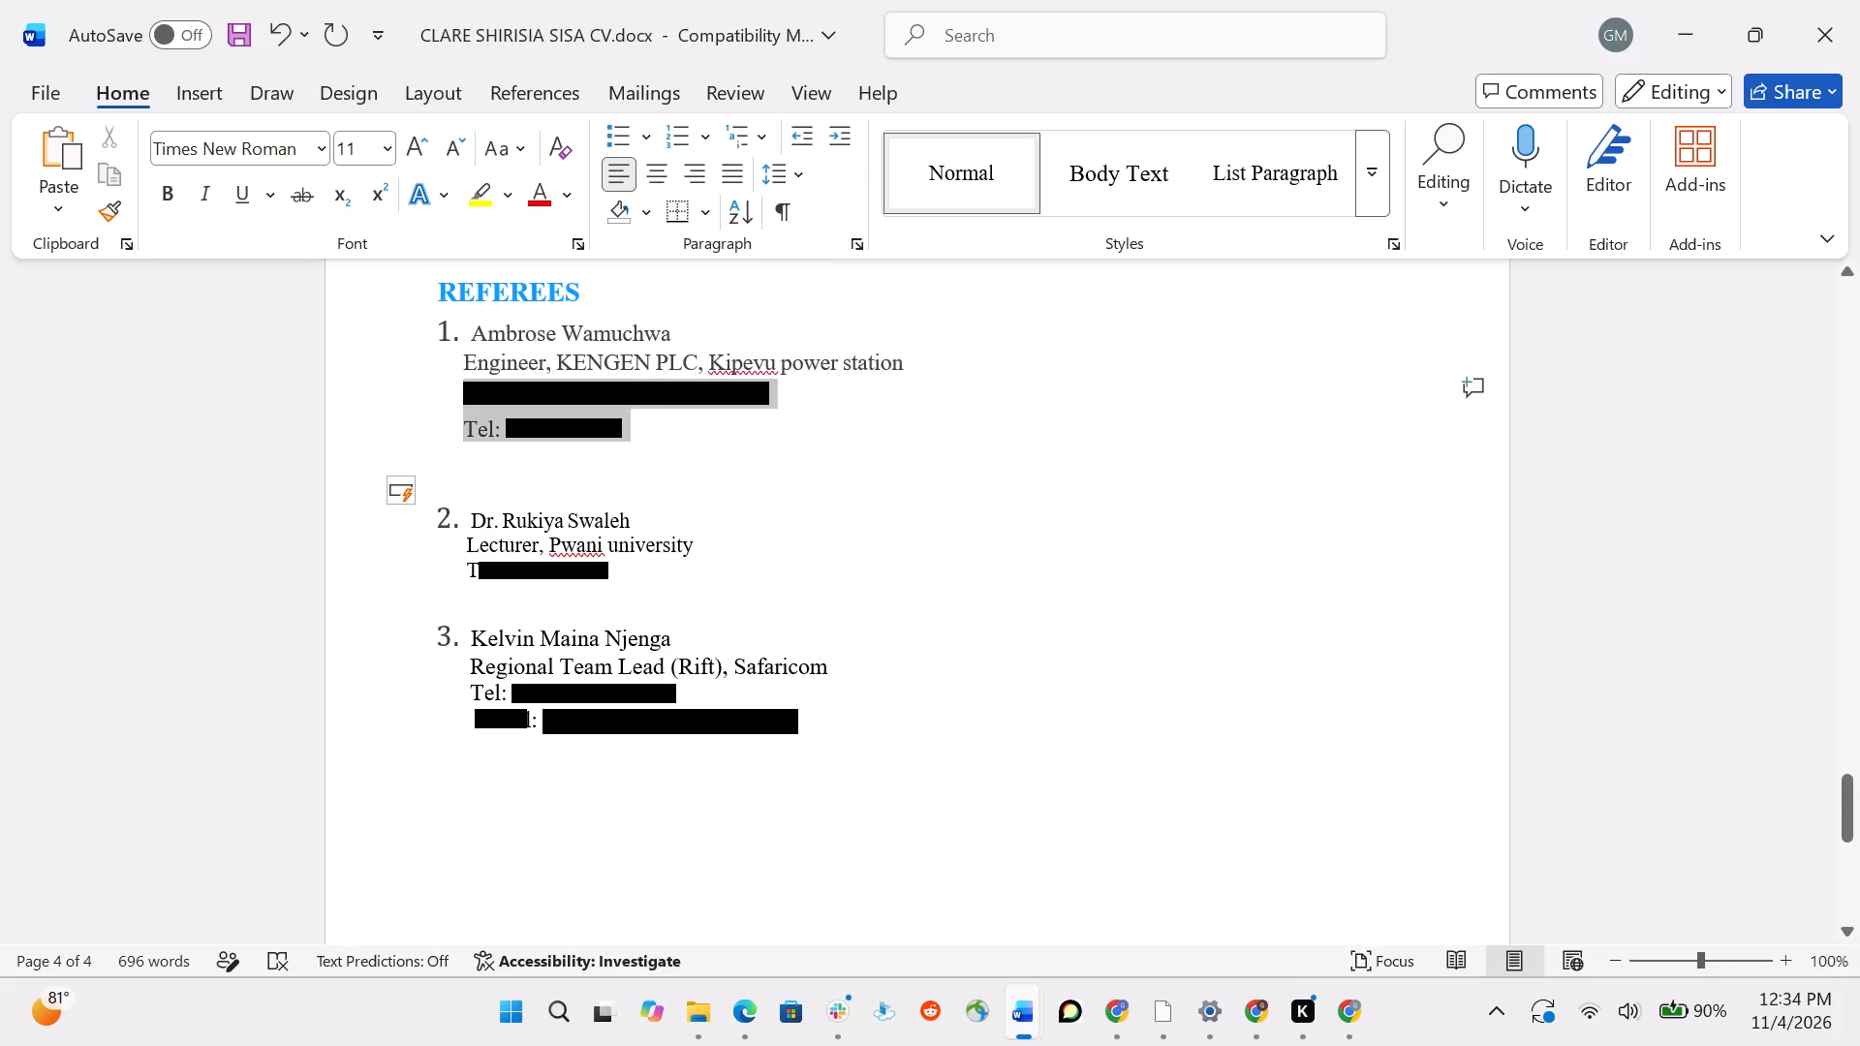
drag(756, 409, 769, 399)
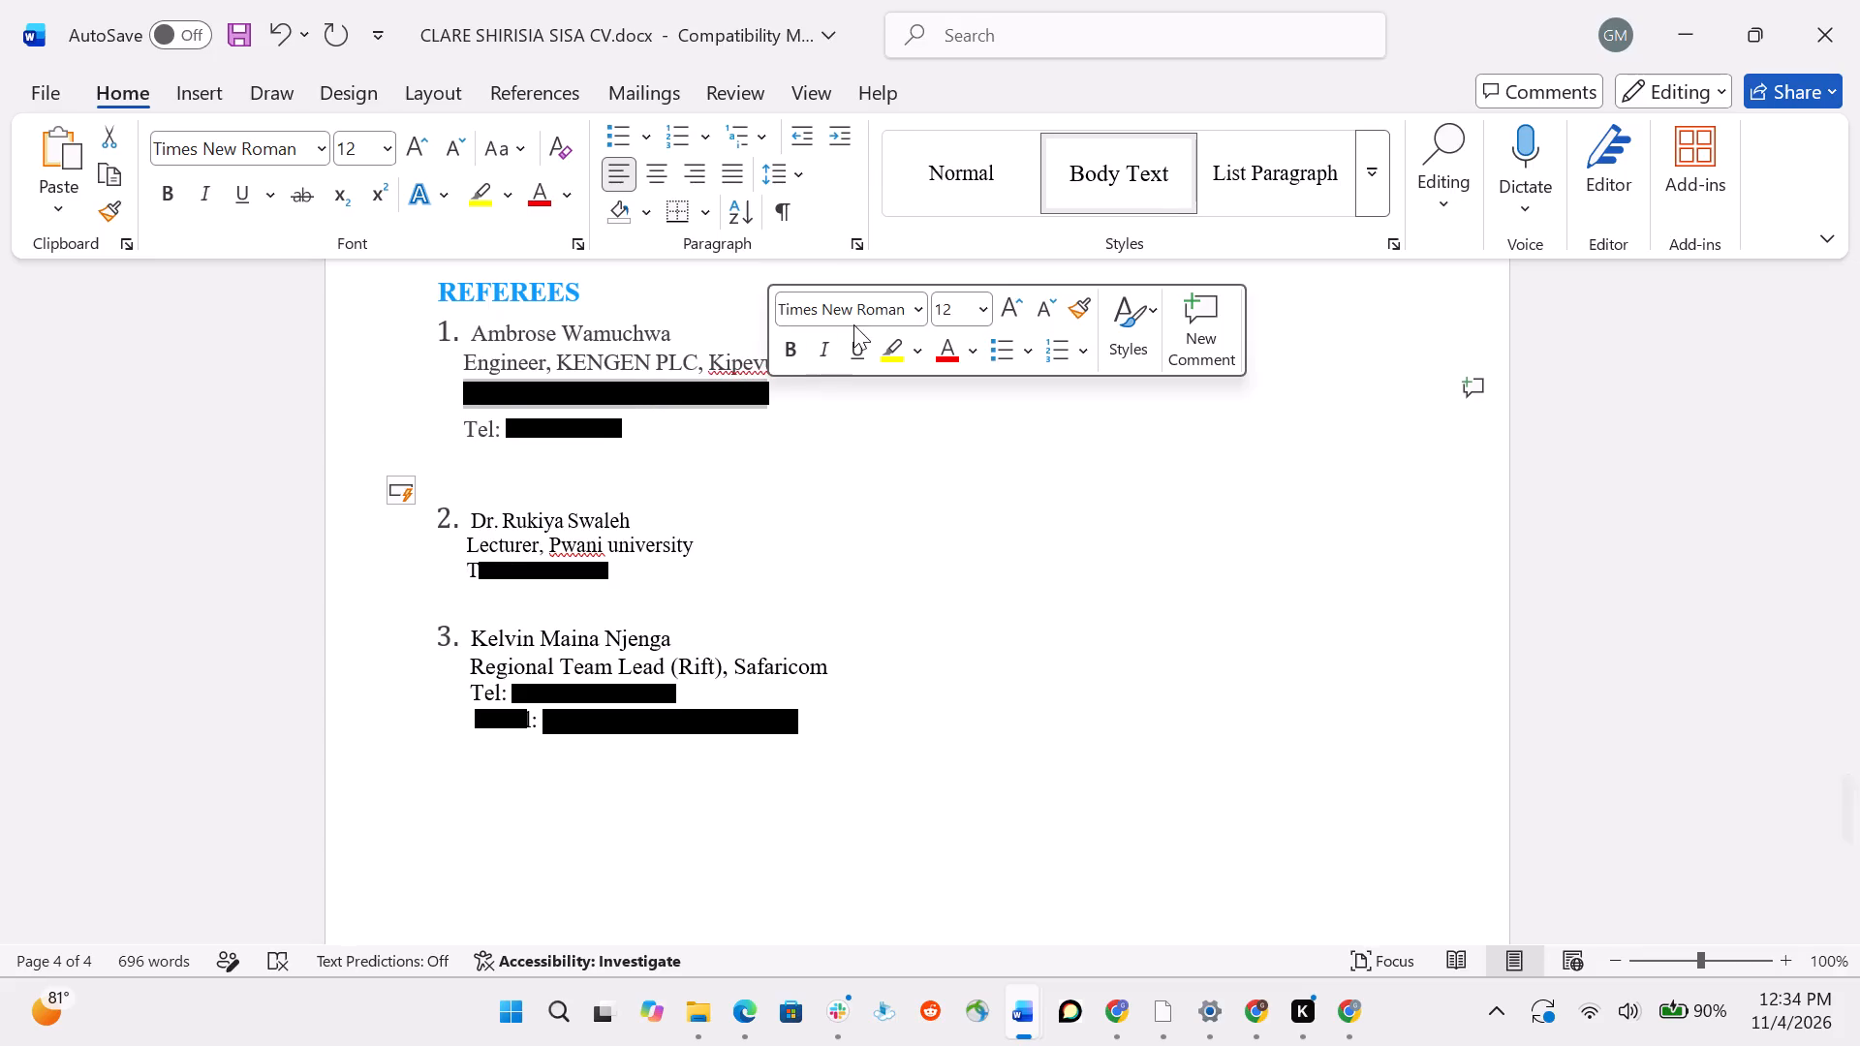
right_click(636, 389)
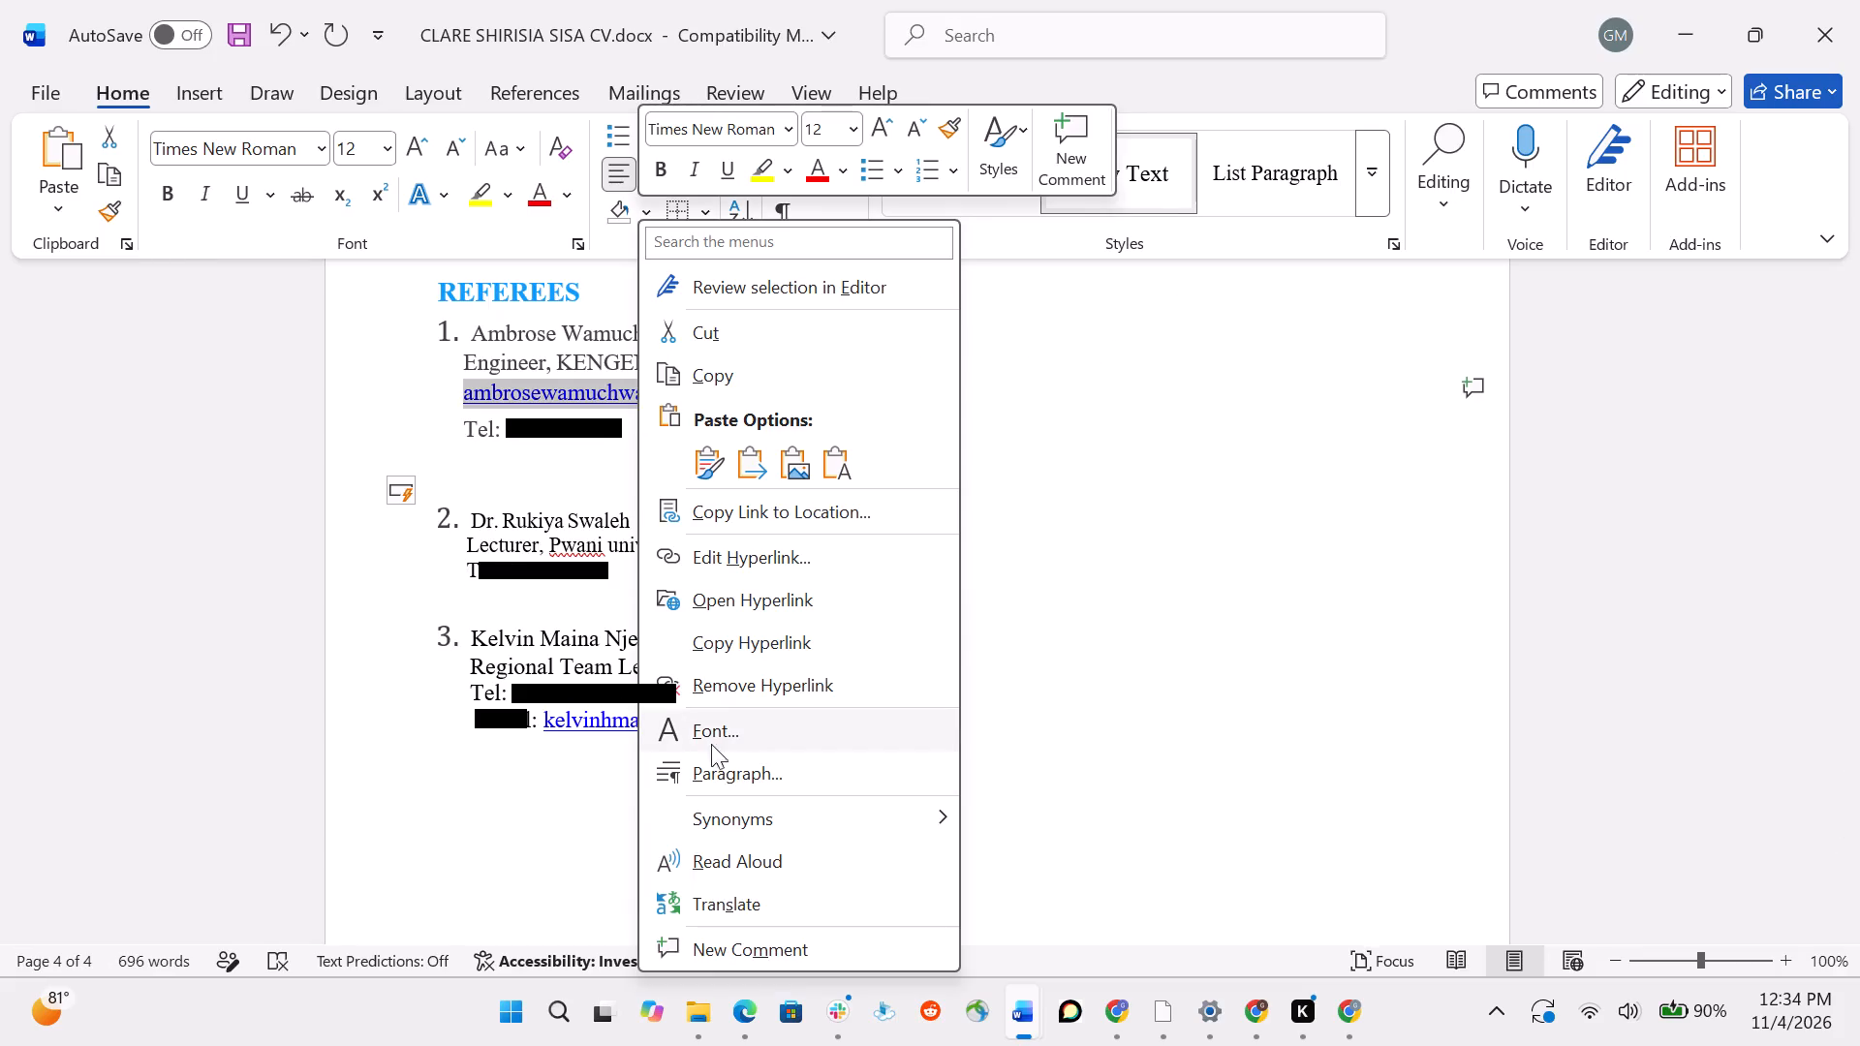
Remove the hyperlink from the first referee's email address.
click(731, 690)
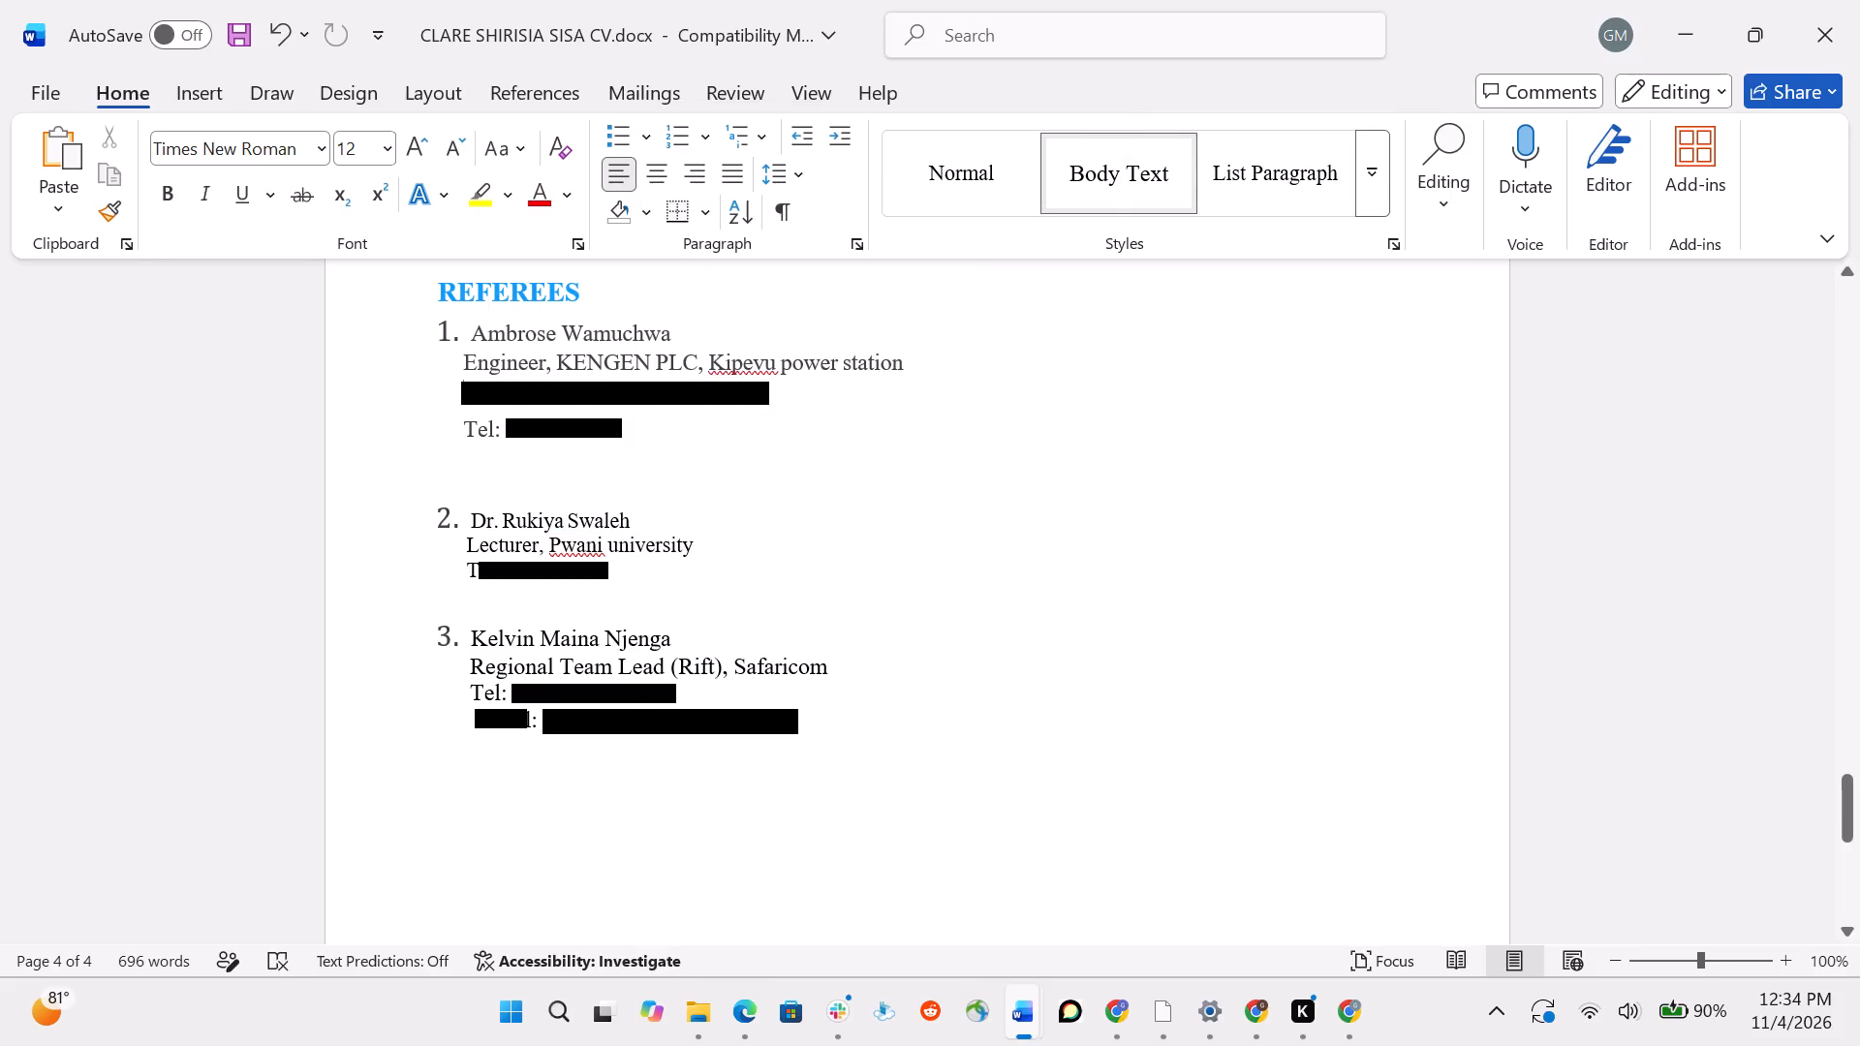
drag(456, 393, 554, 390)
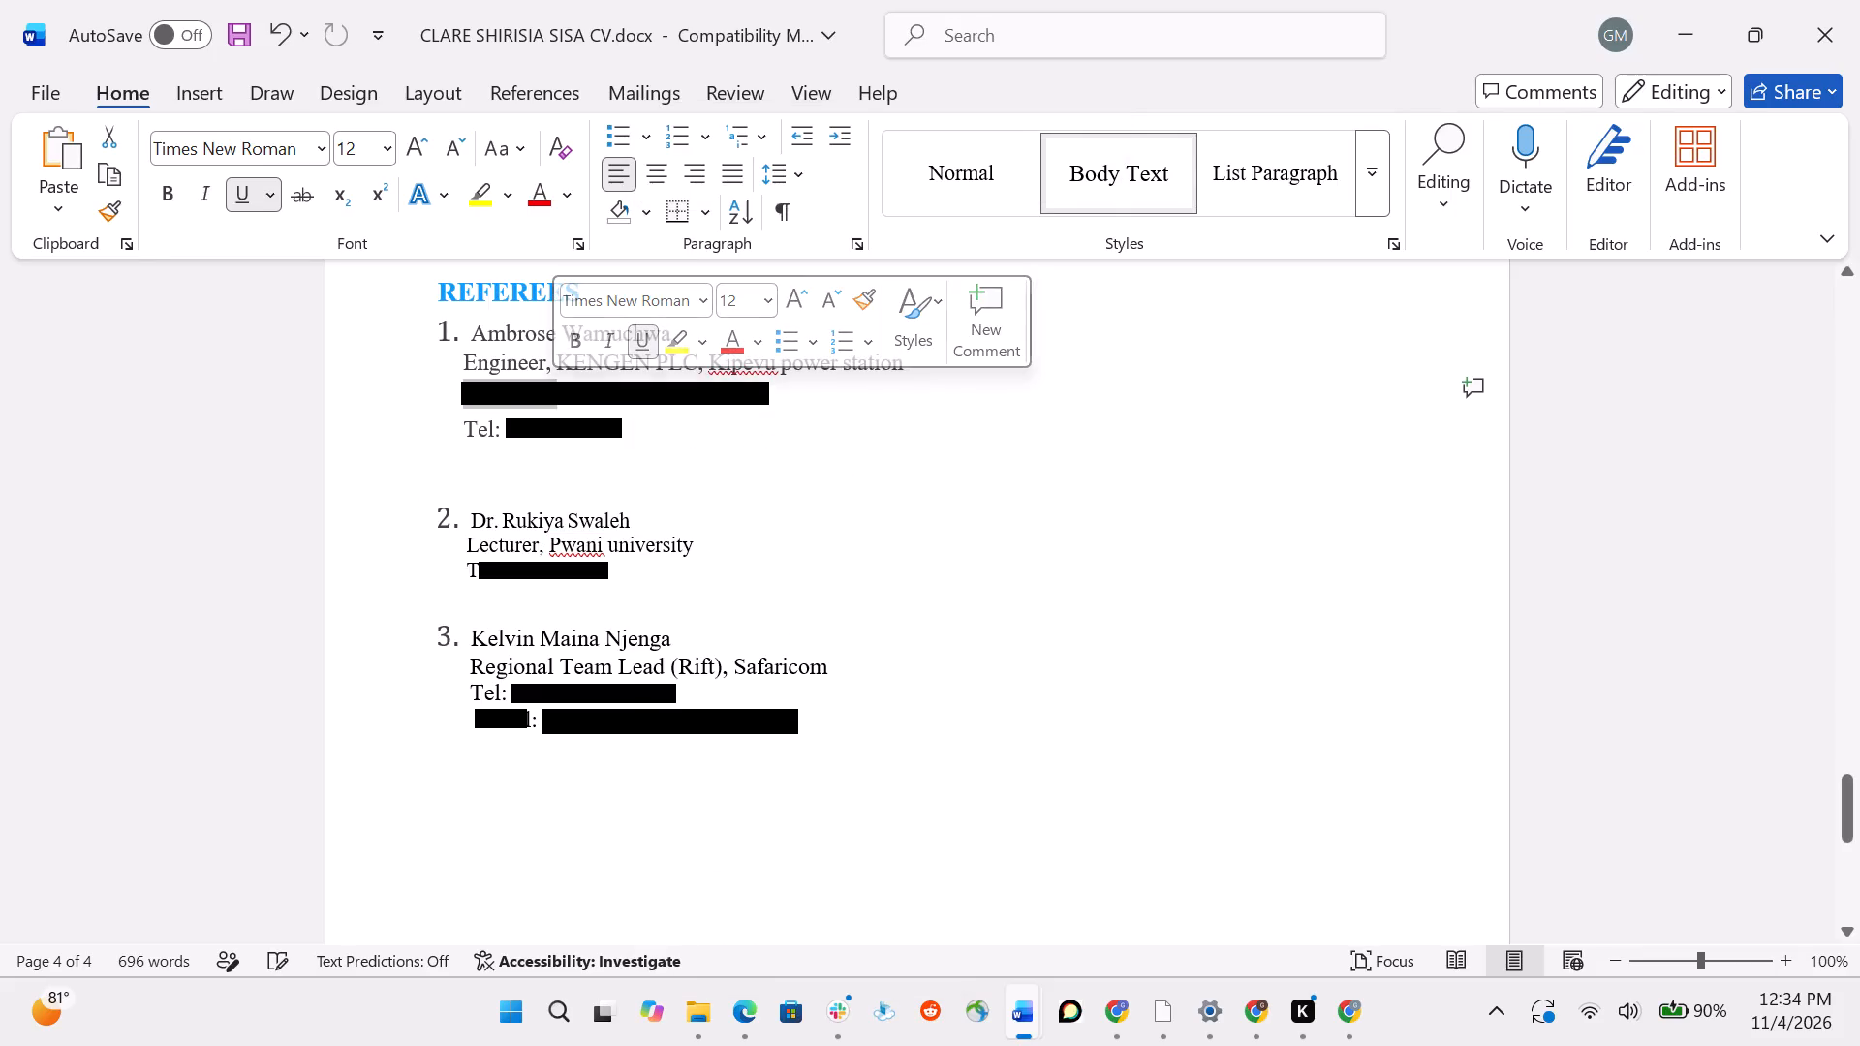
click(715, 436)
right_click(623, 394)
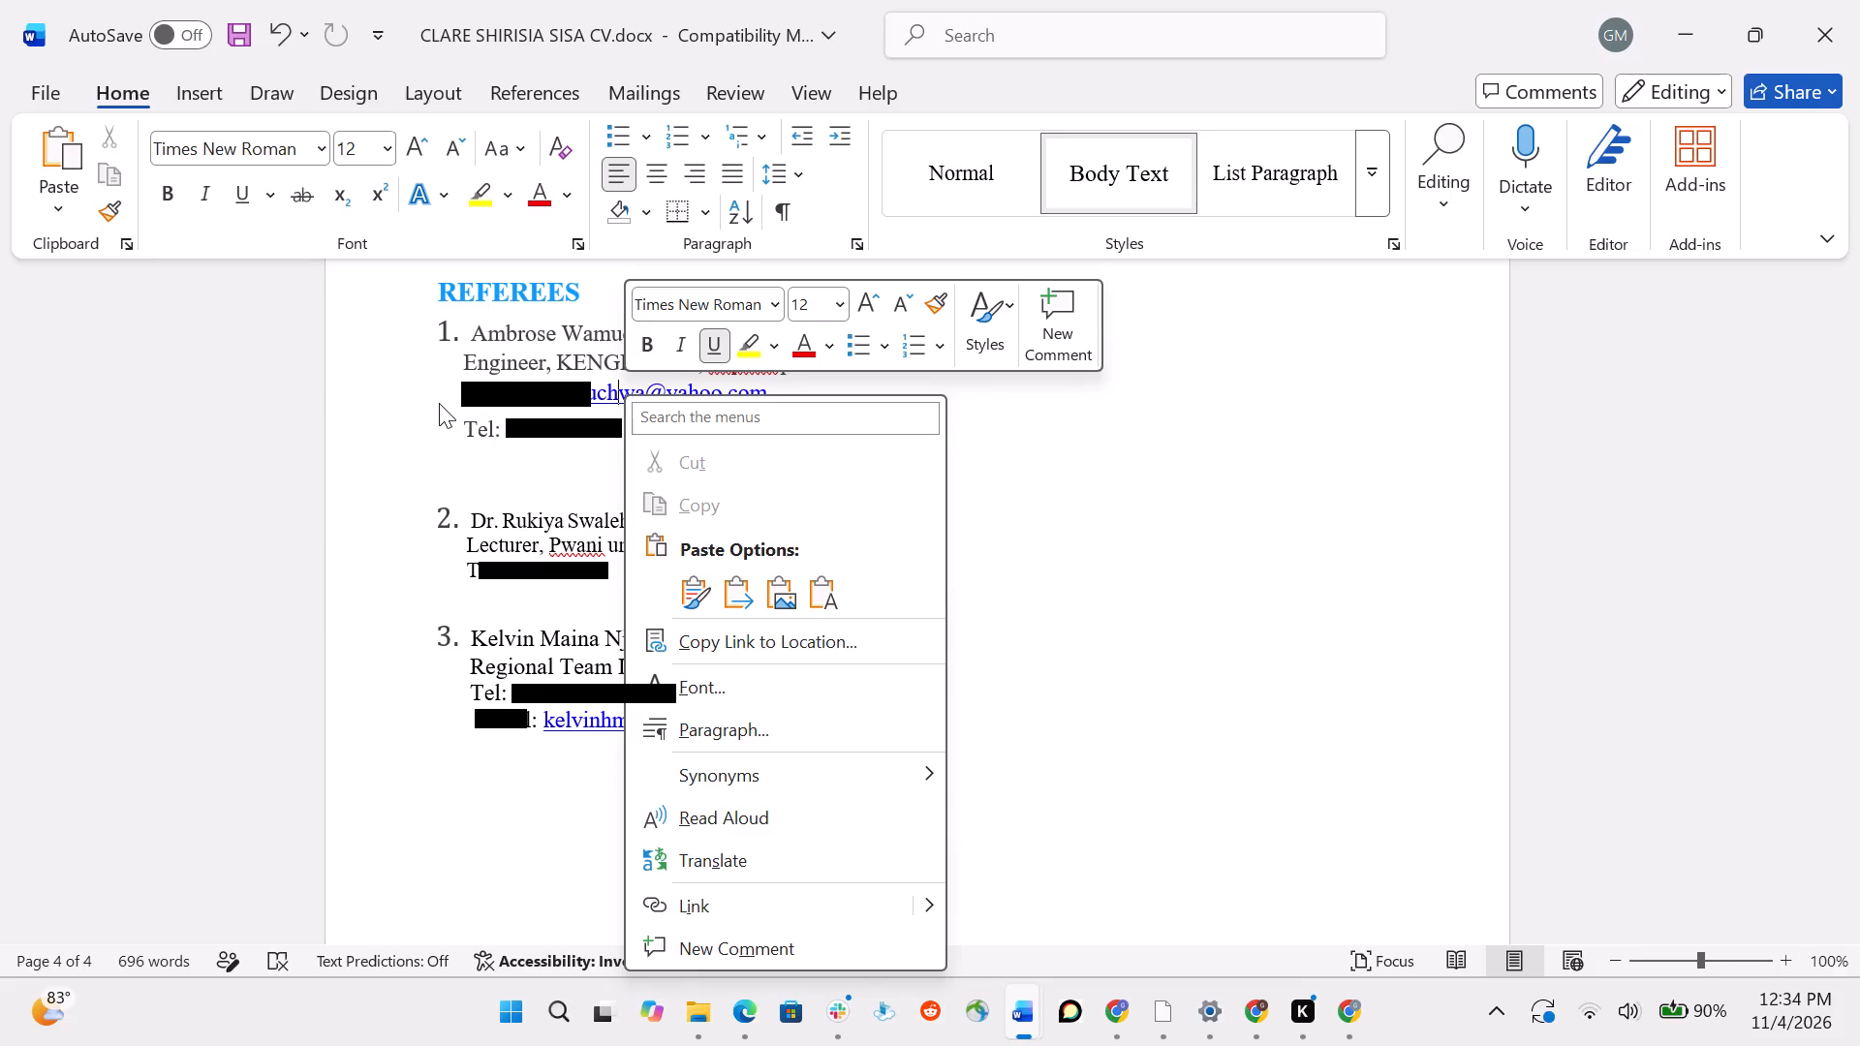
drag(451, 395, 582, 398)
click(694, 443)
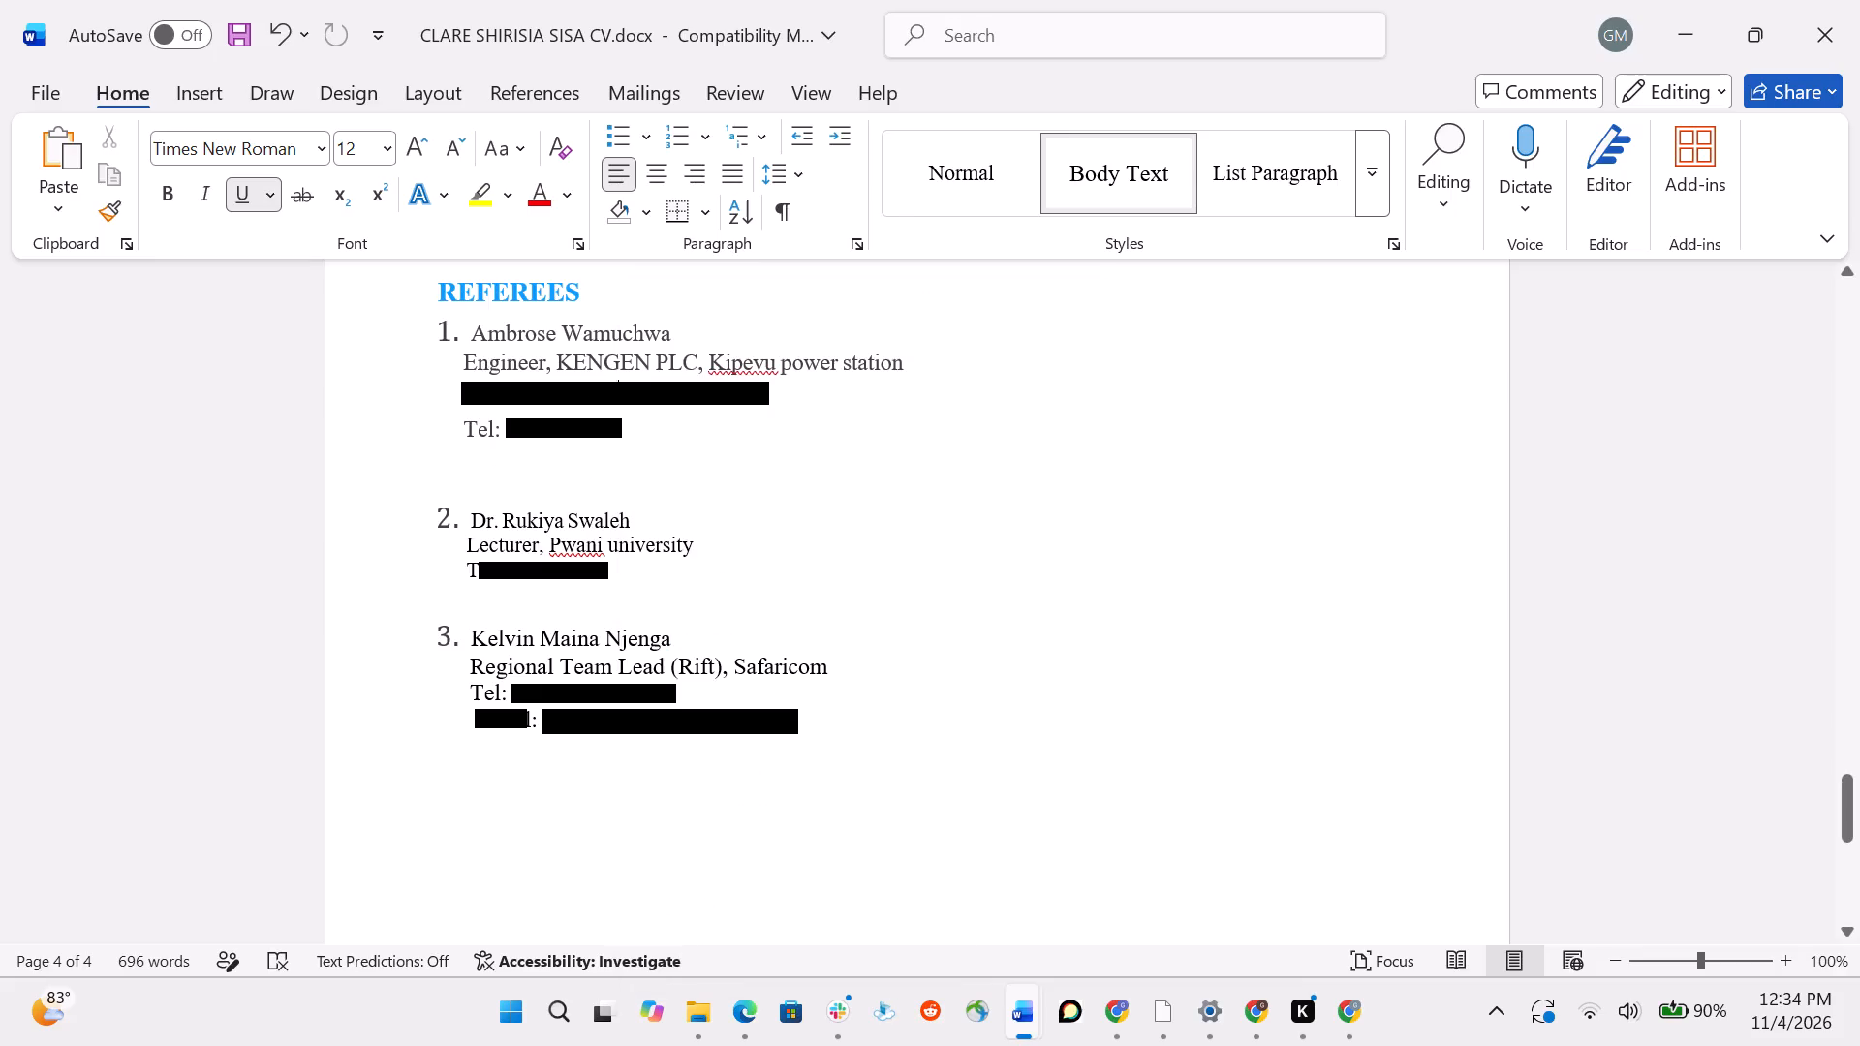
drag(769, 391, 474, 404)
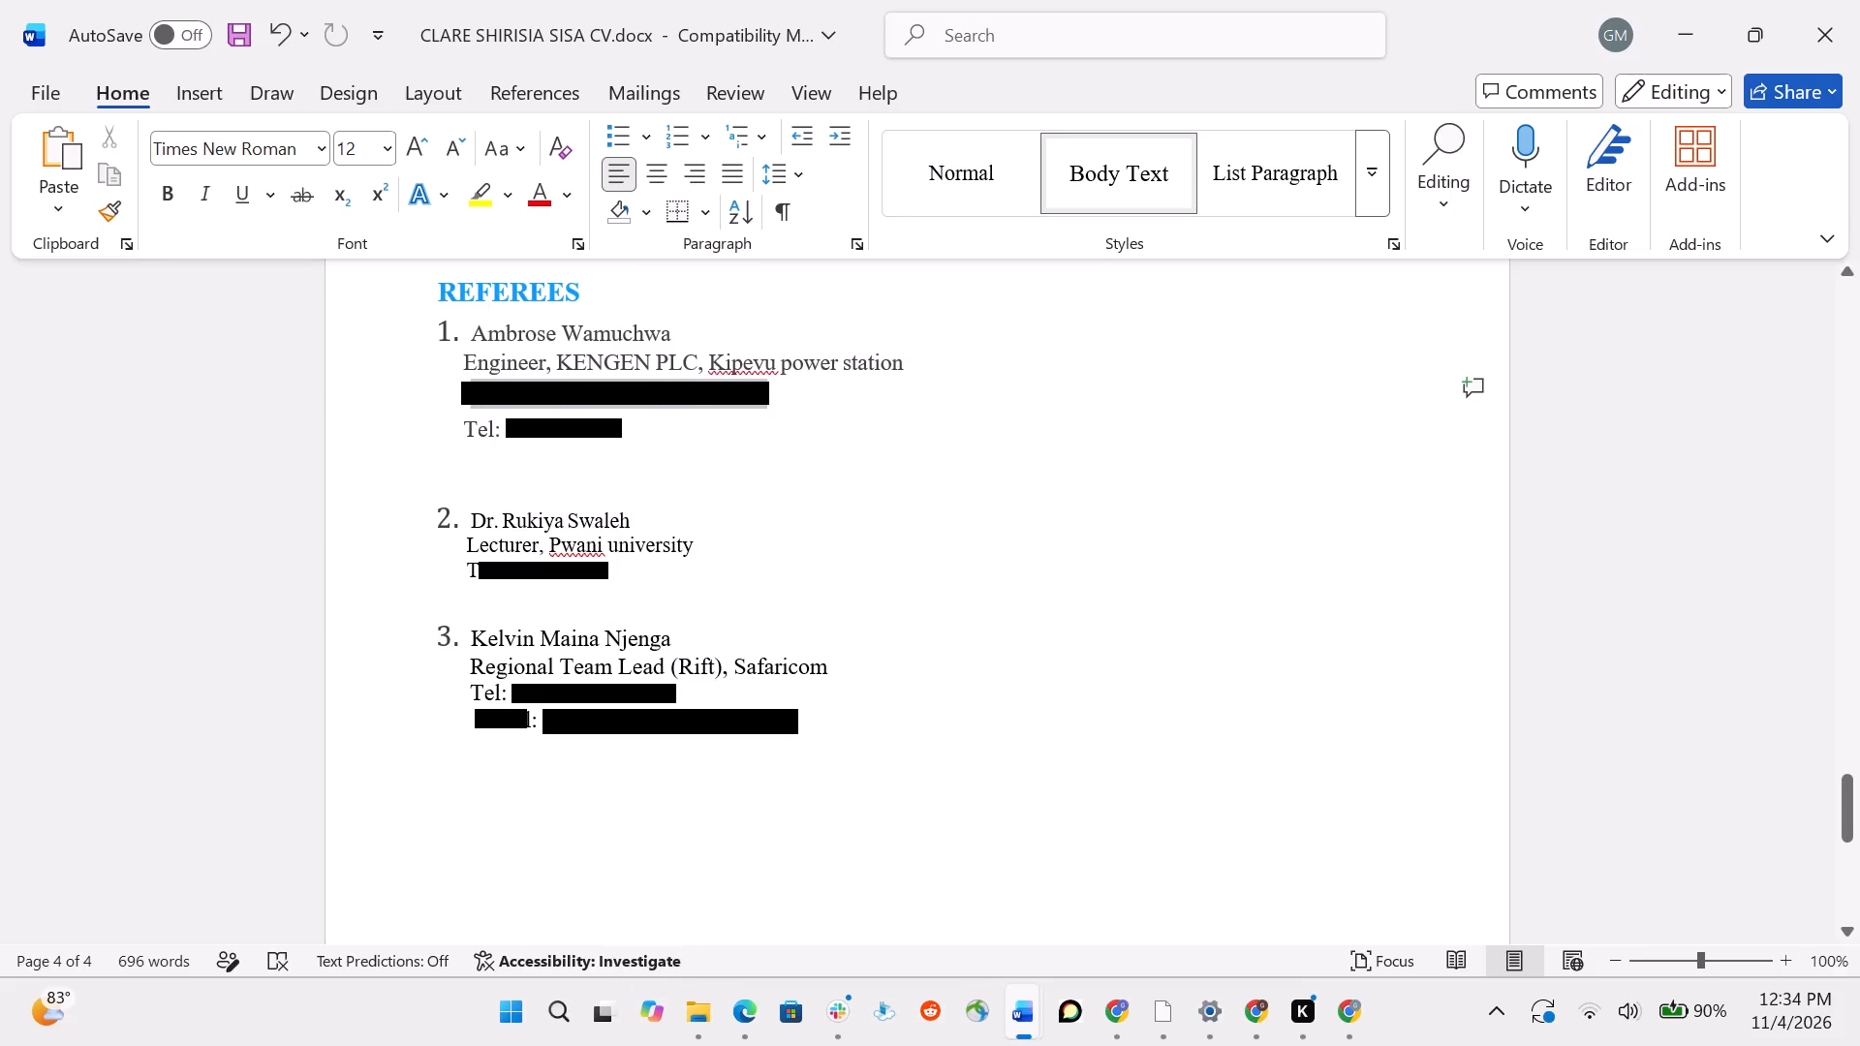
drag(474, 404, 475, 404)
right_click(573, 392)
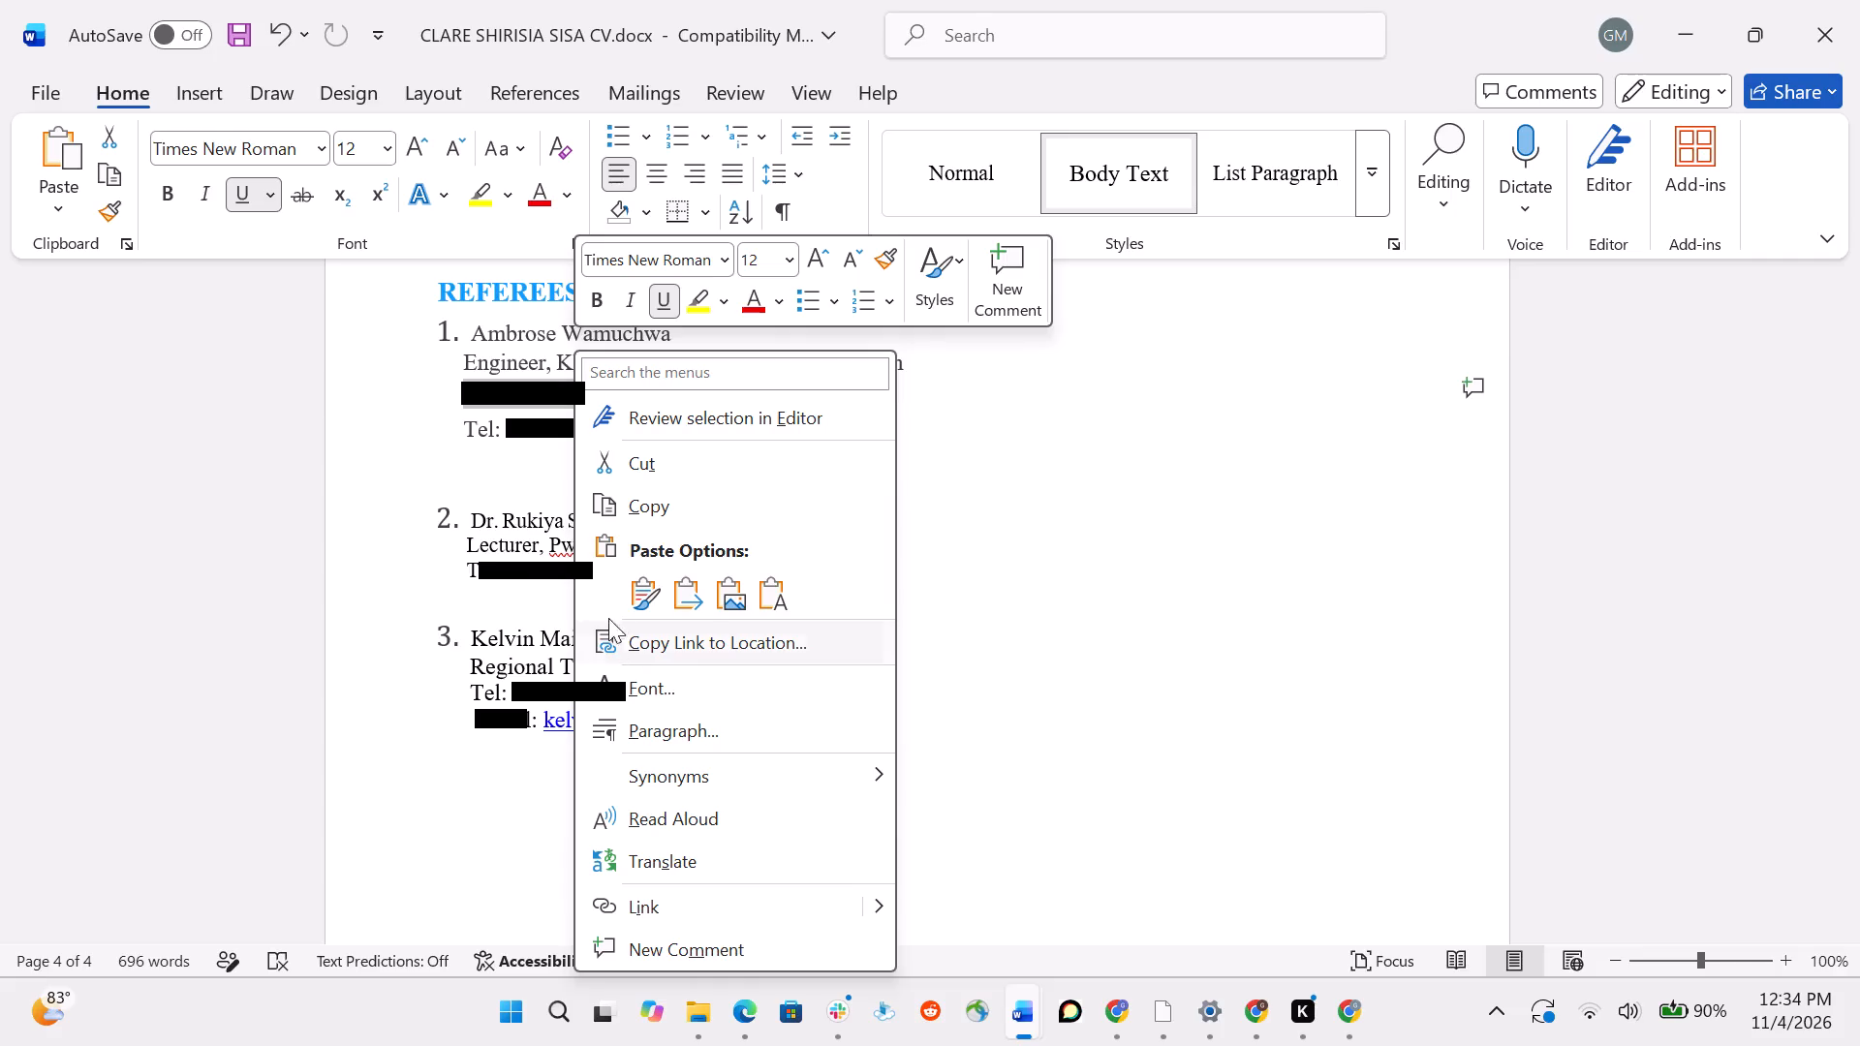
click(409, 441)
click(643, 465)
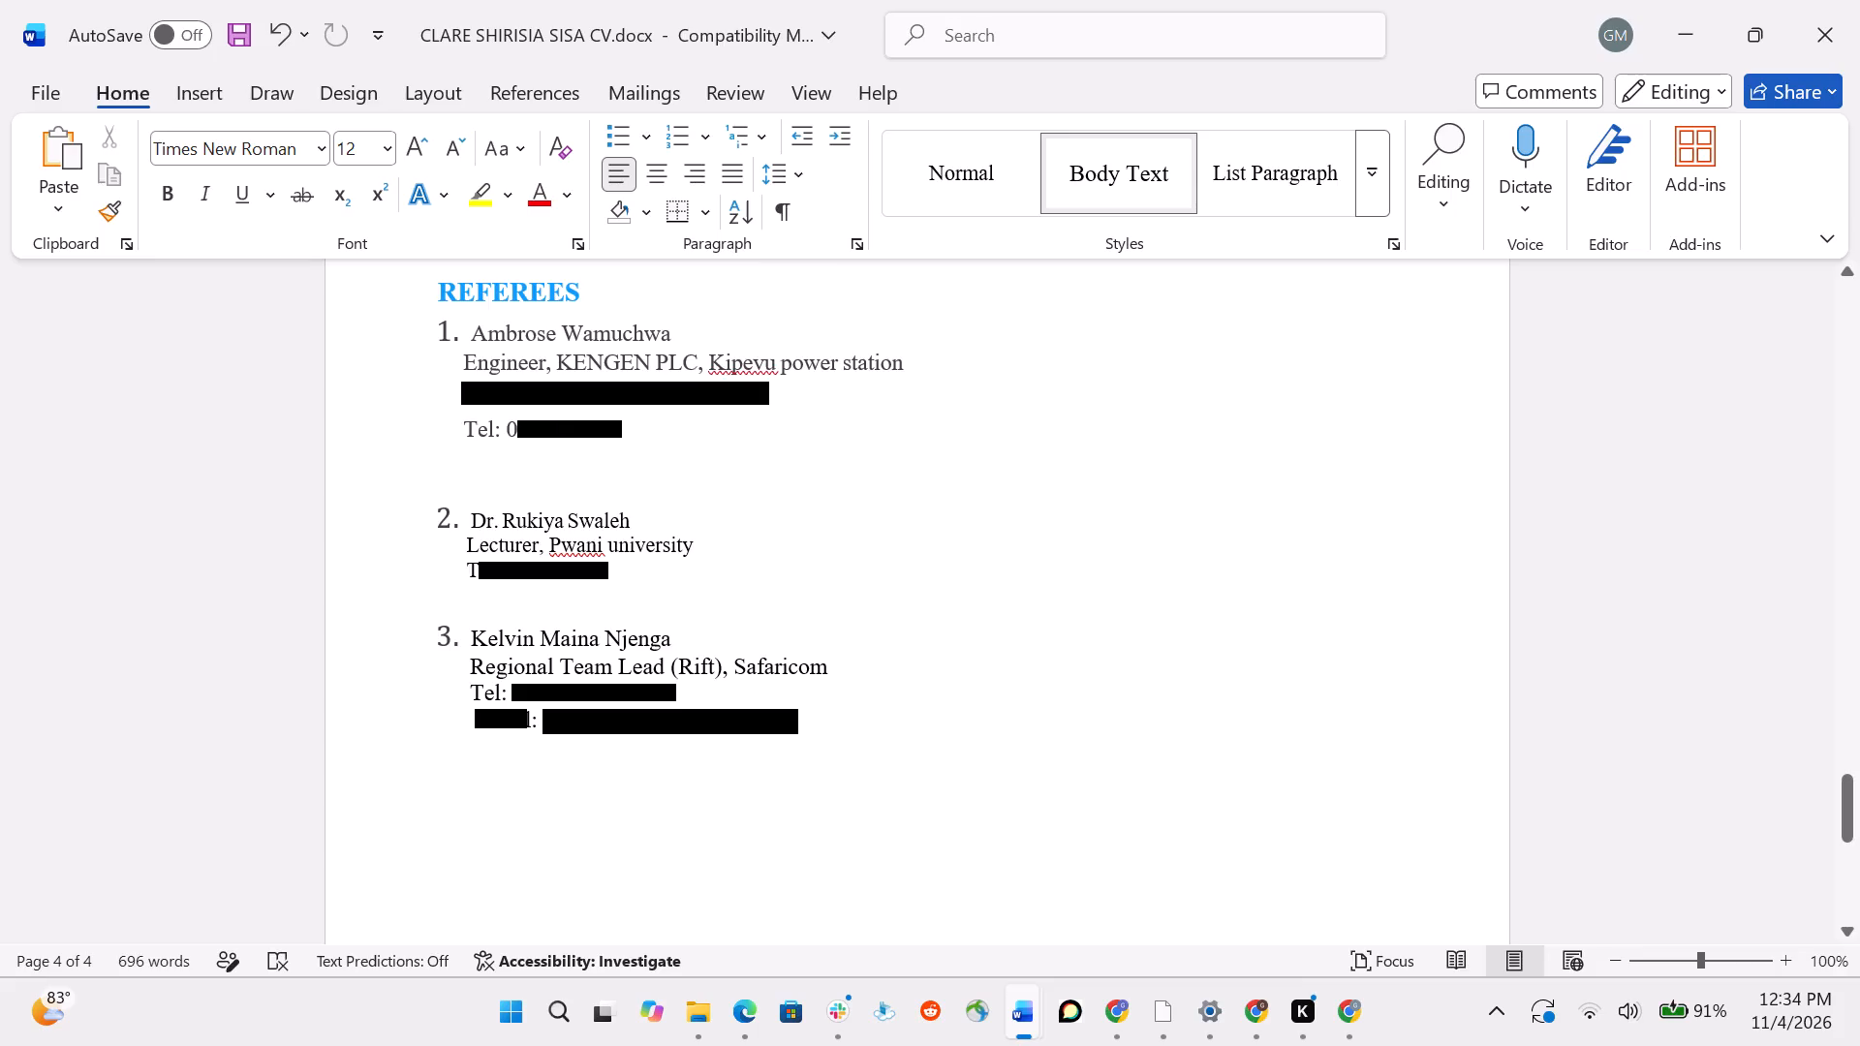
Replace the first digit of the second referee's phone number with the copied country-code prefix.
drag(511, 569, 503, 566)
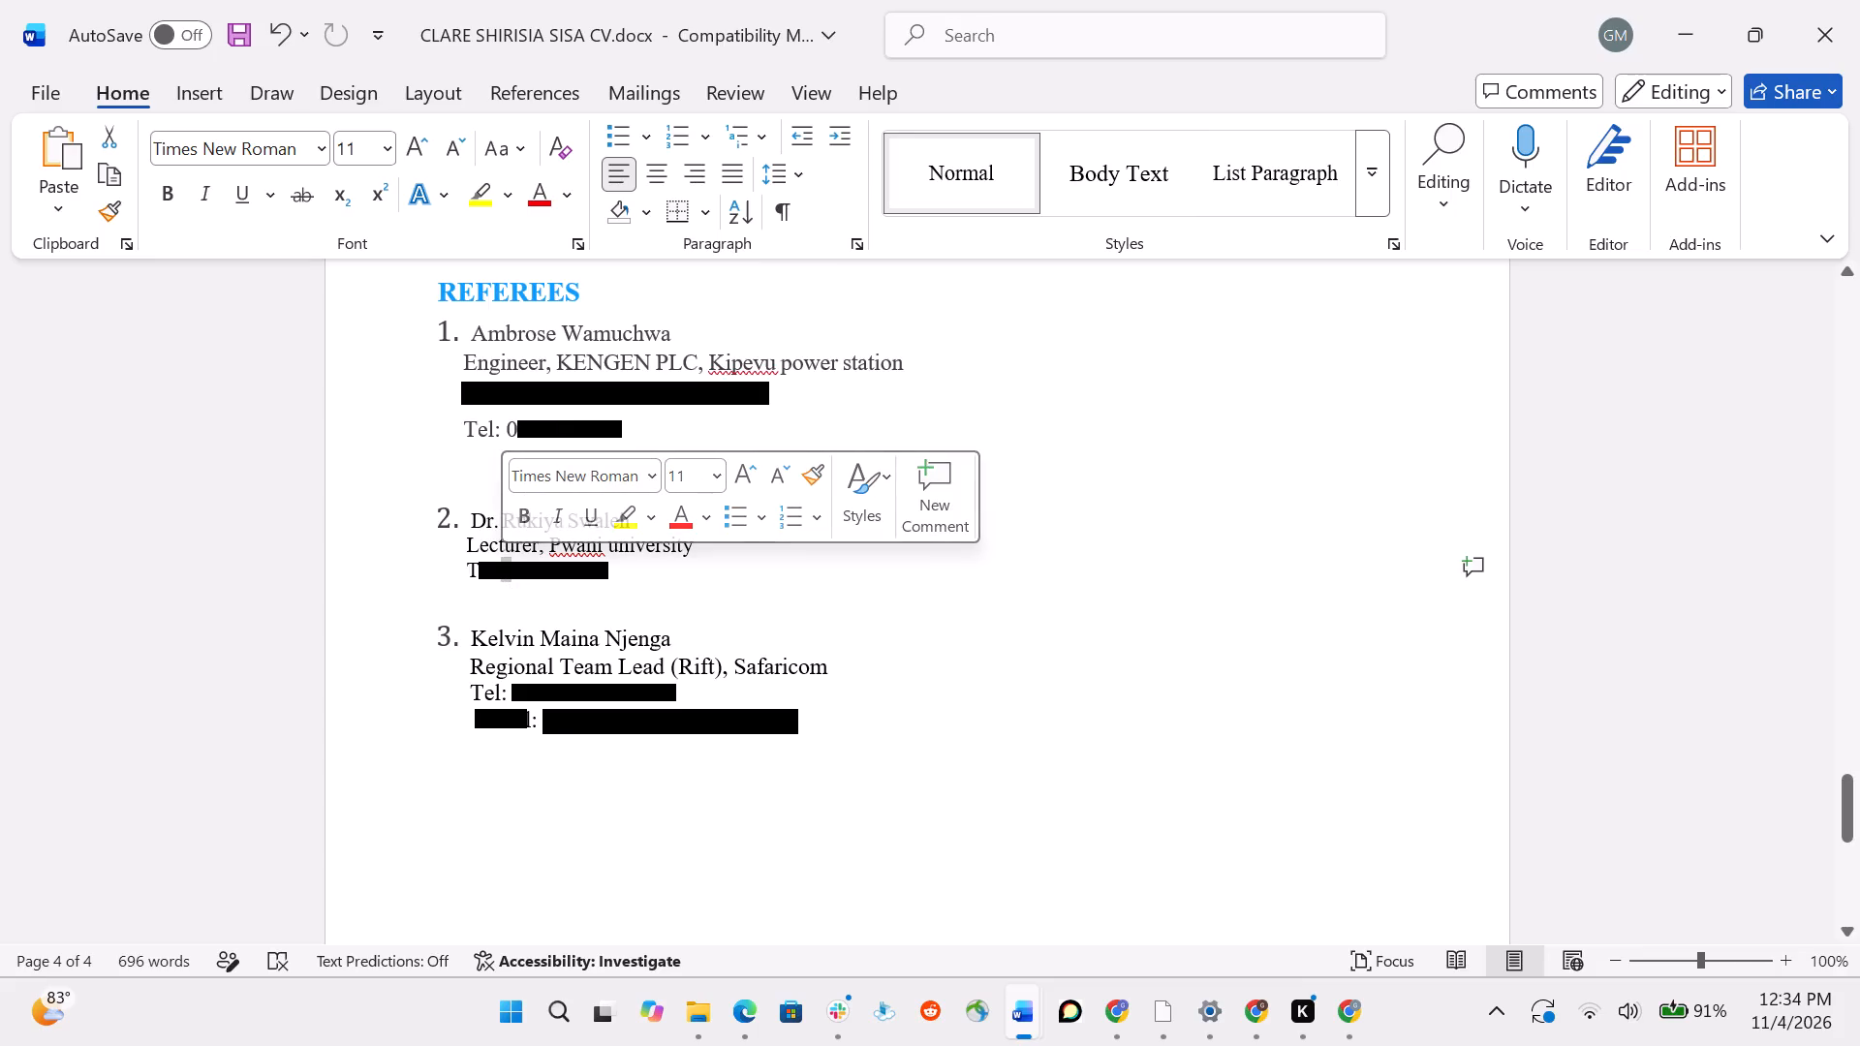
key(ctrl+v)
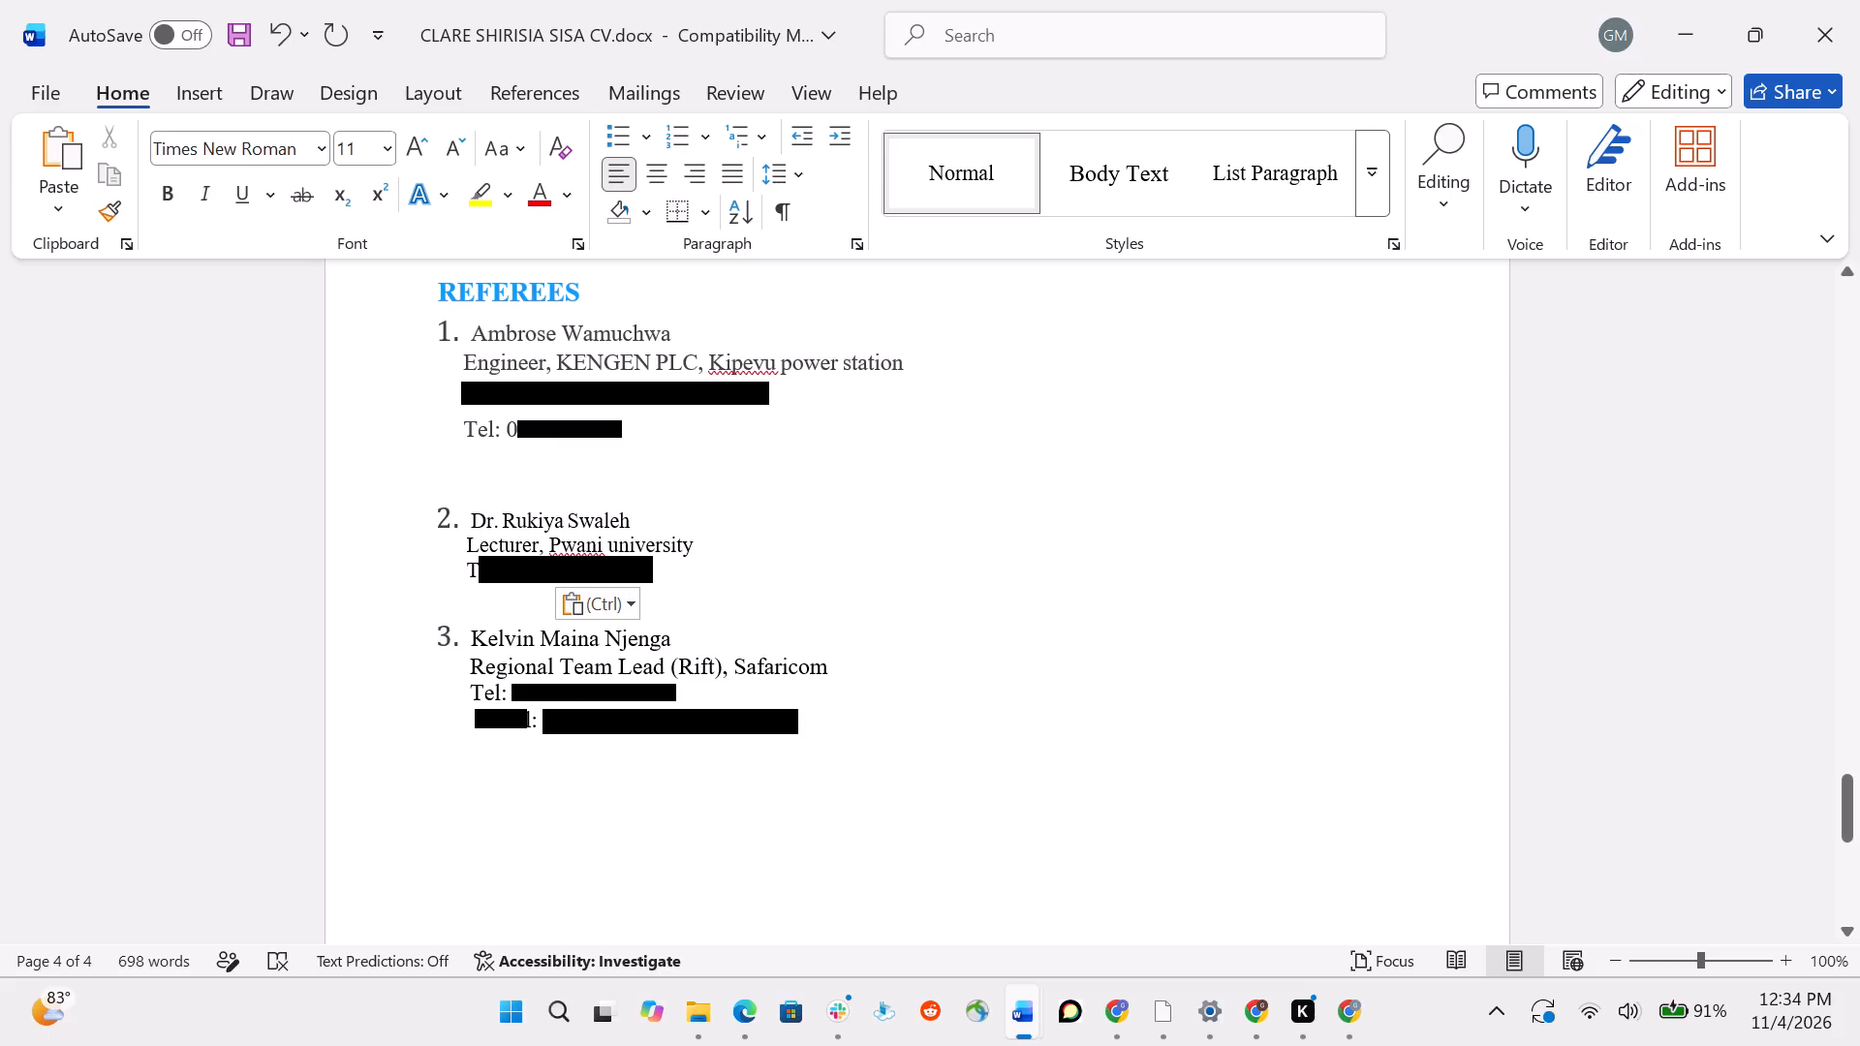
Replace the leading 0 of the first referee's phone number with the copied country-code prefix.
click(528, 428)
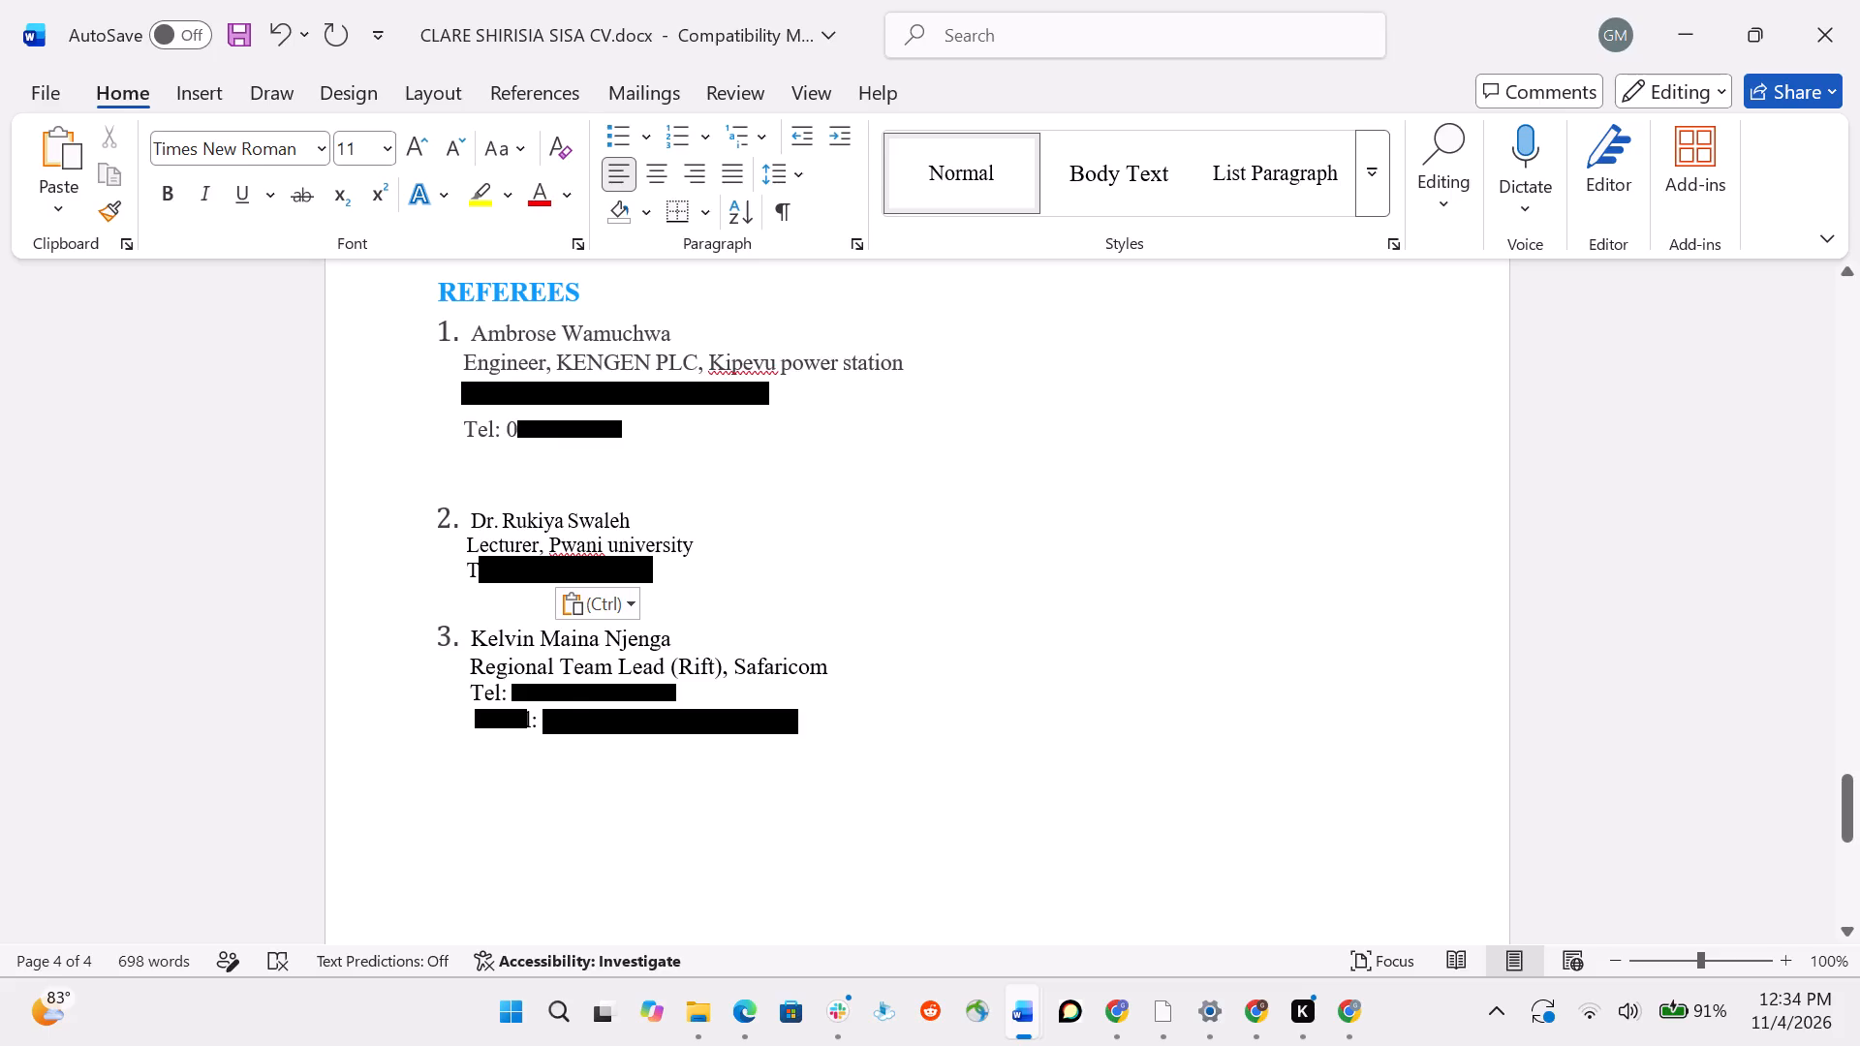
click(528, 428)
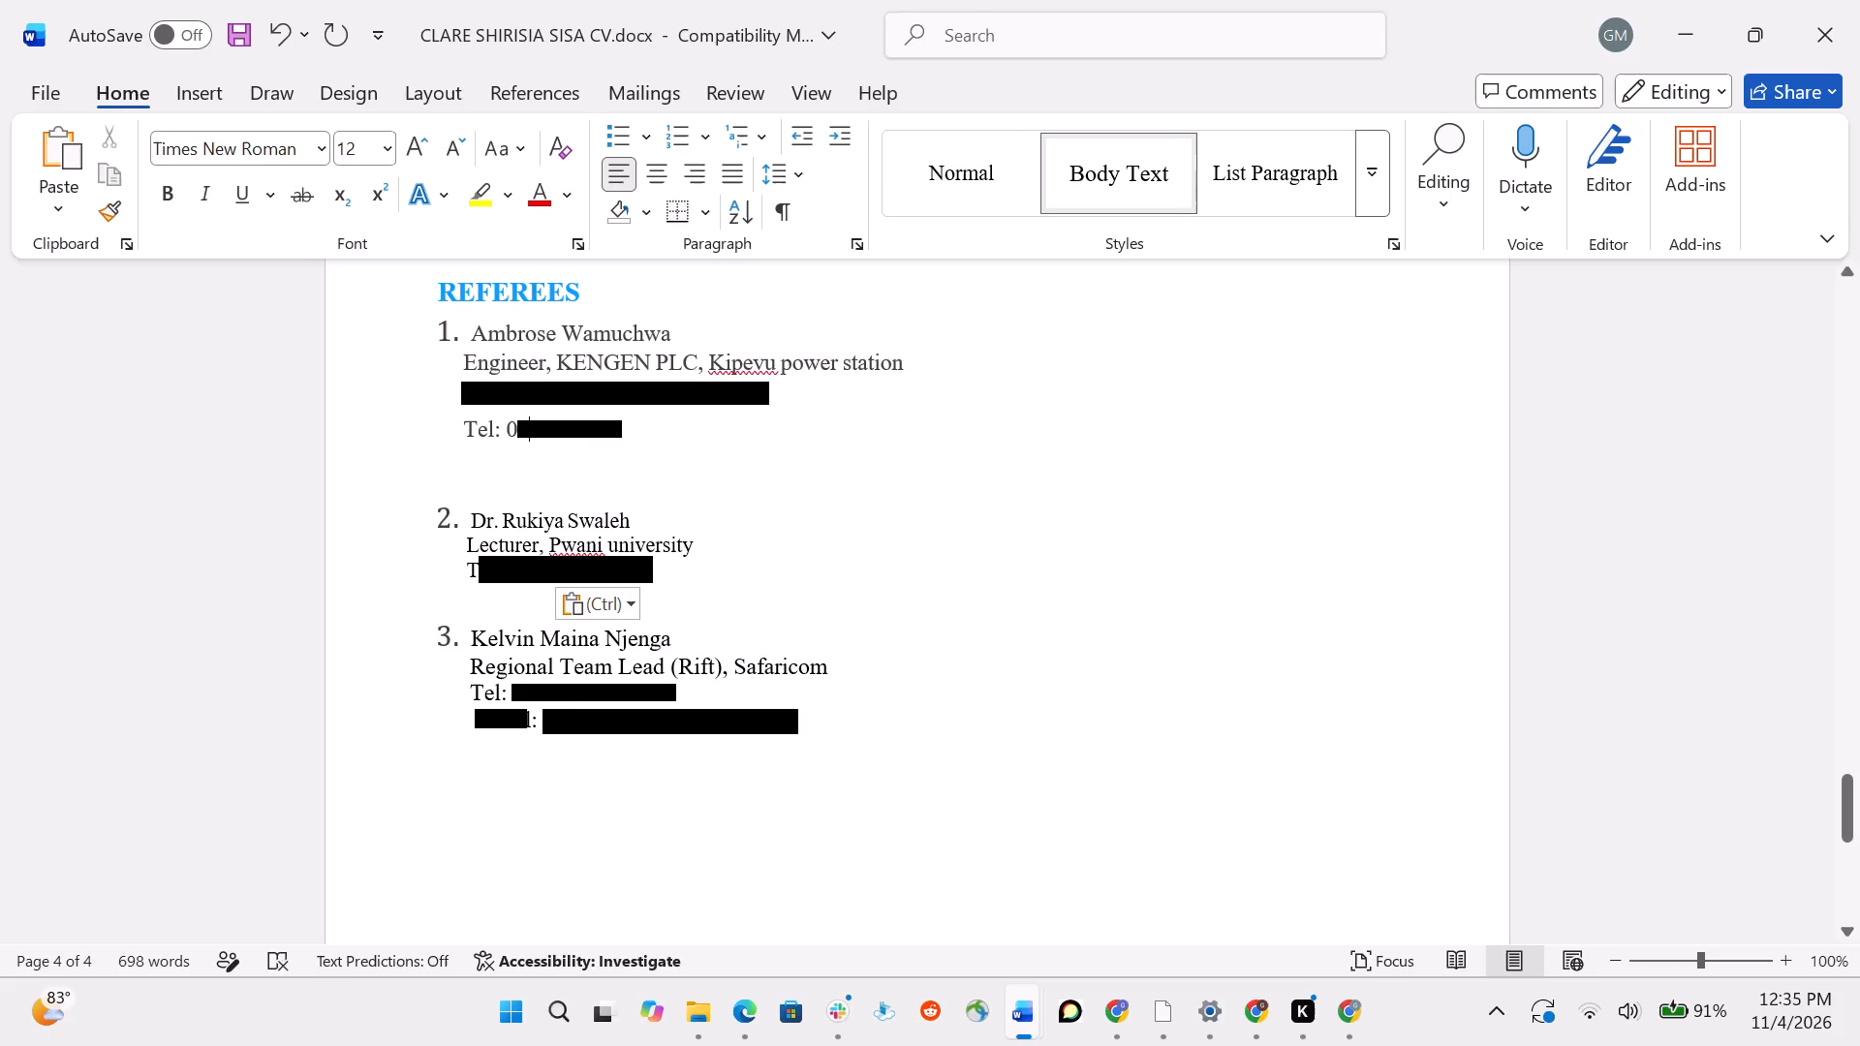
click(518, 426)
drag(519, 423, 508, 423)
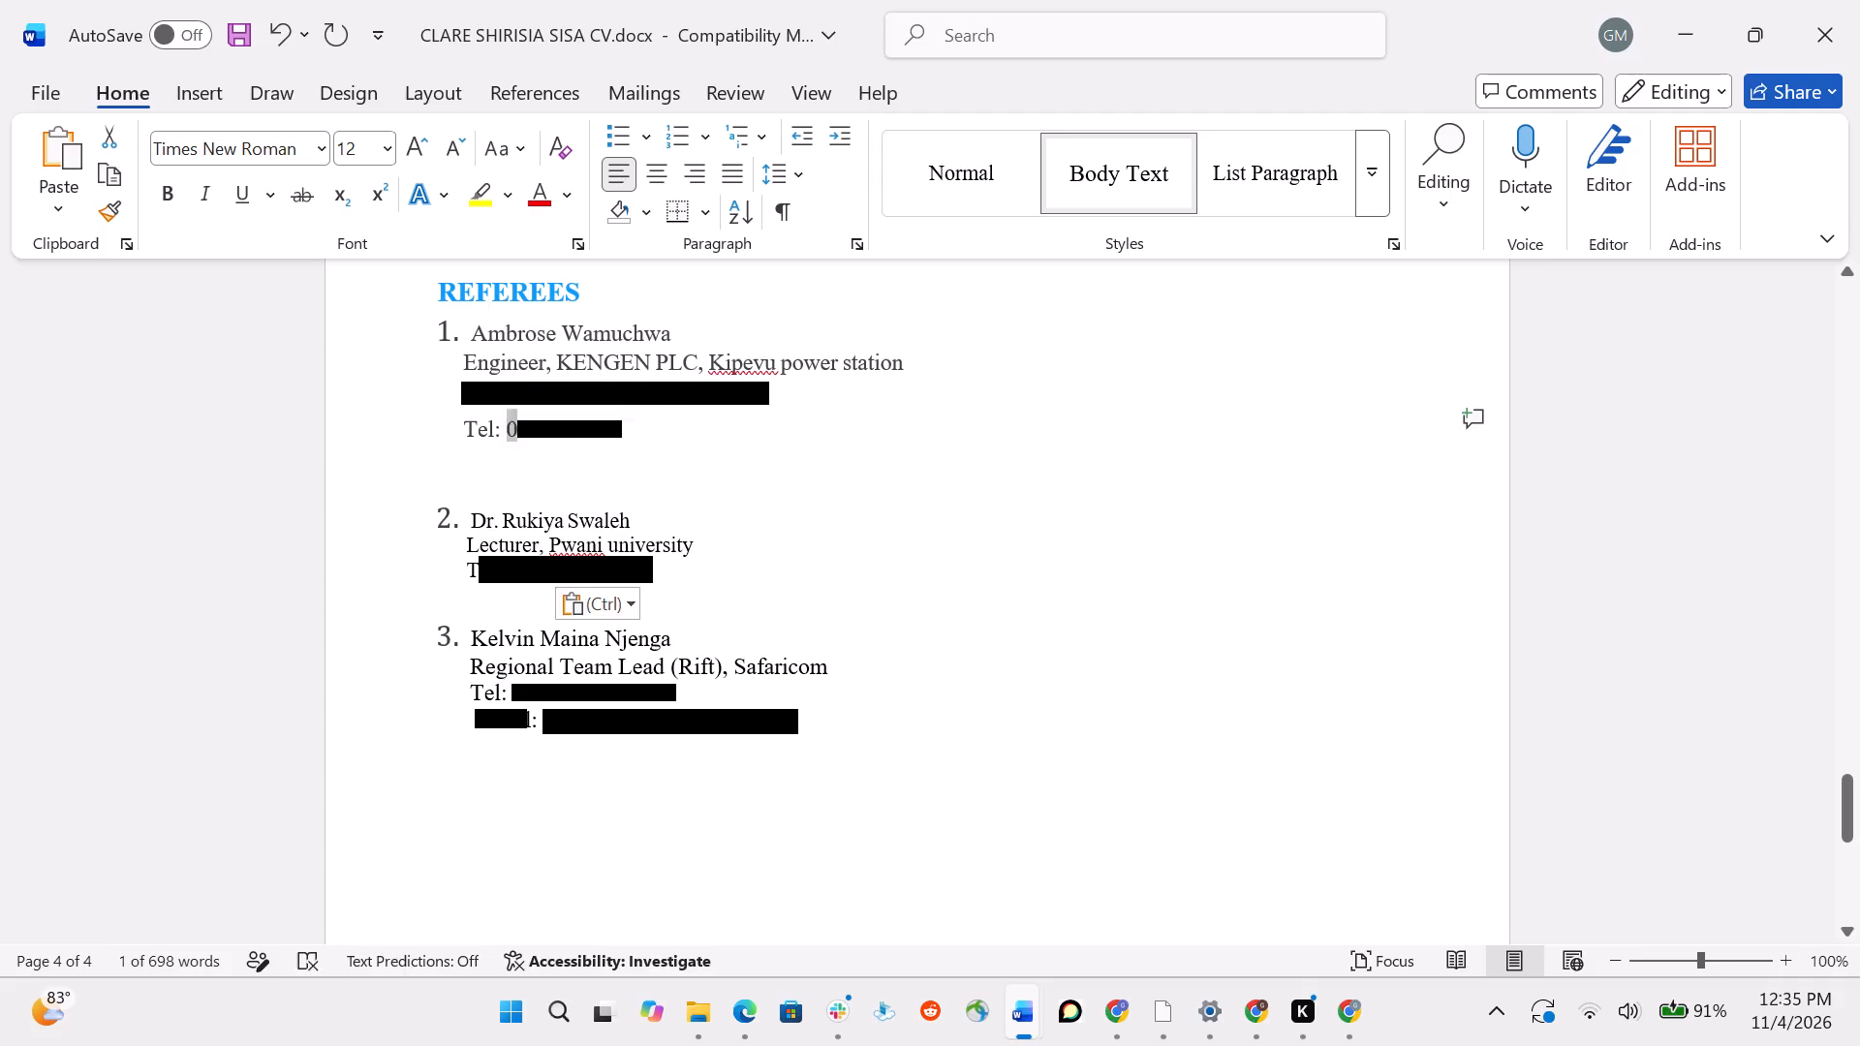
key(ctrl+v)
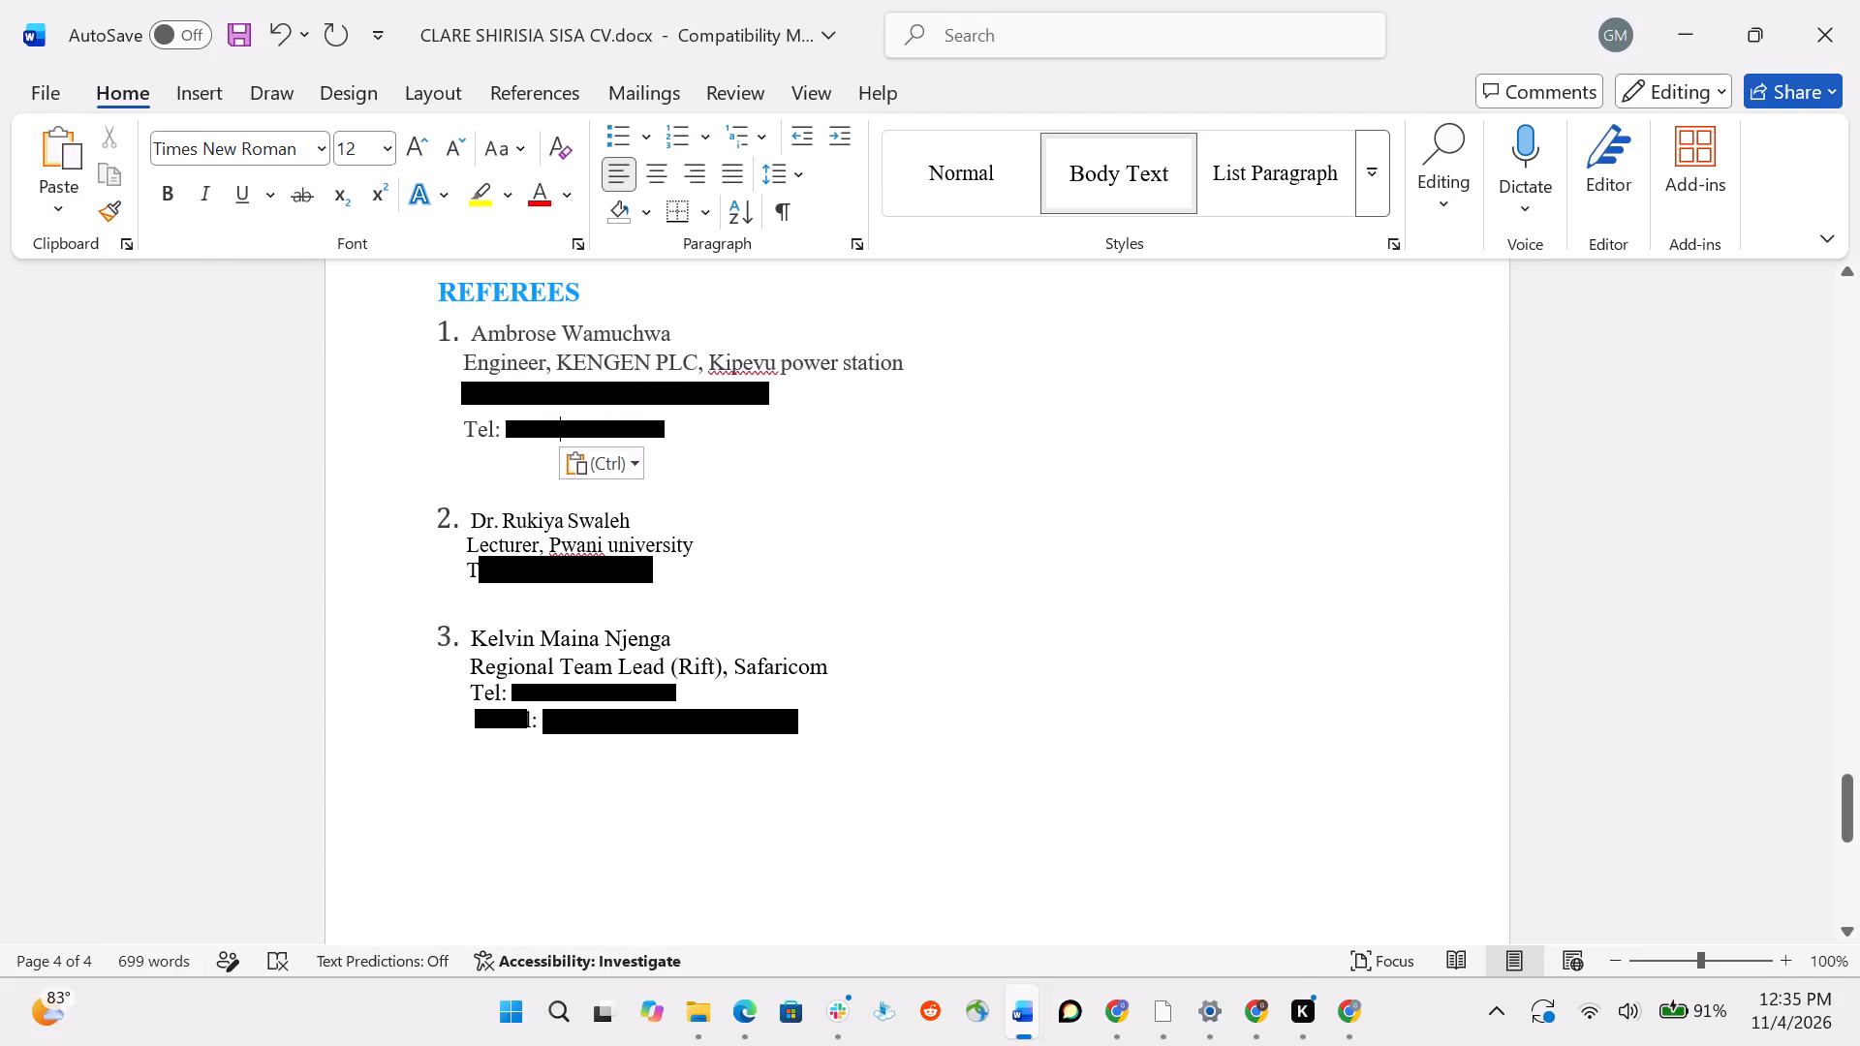
Set the second referee's name, position and telephone lines to font size 12.
scroll(556, 551, down, 18)
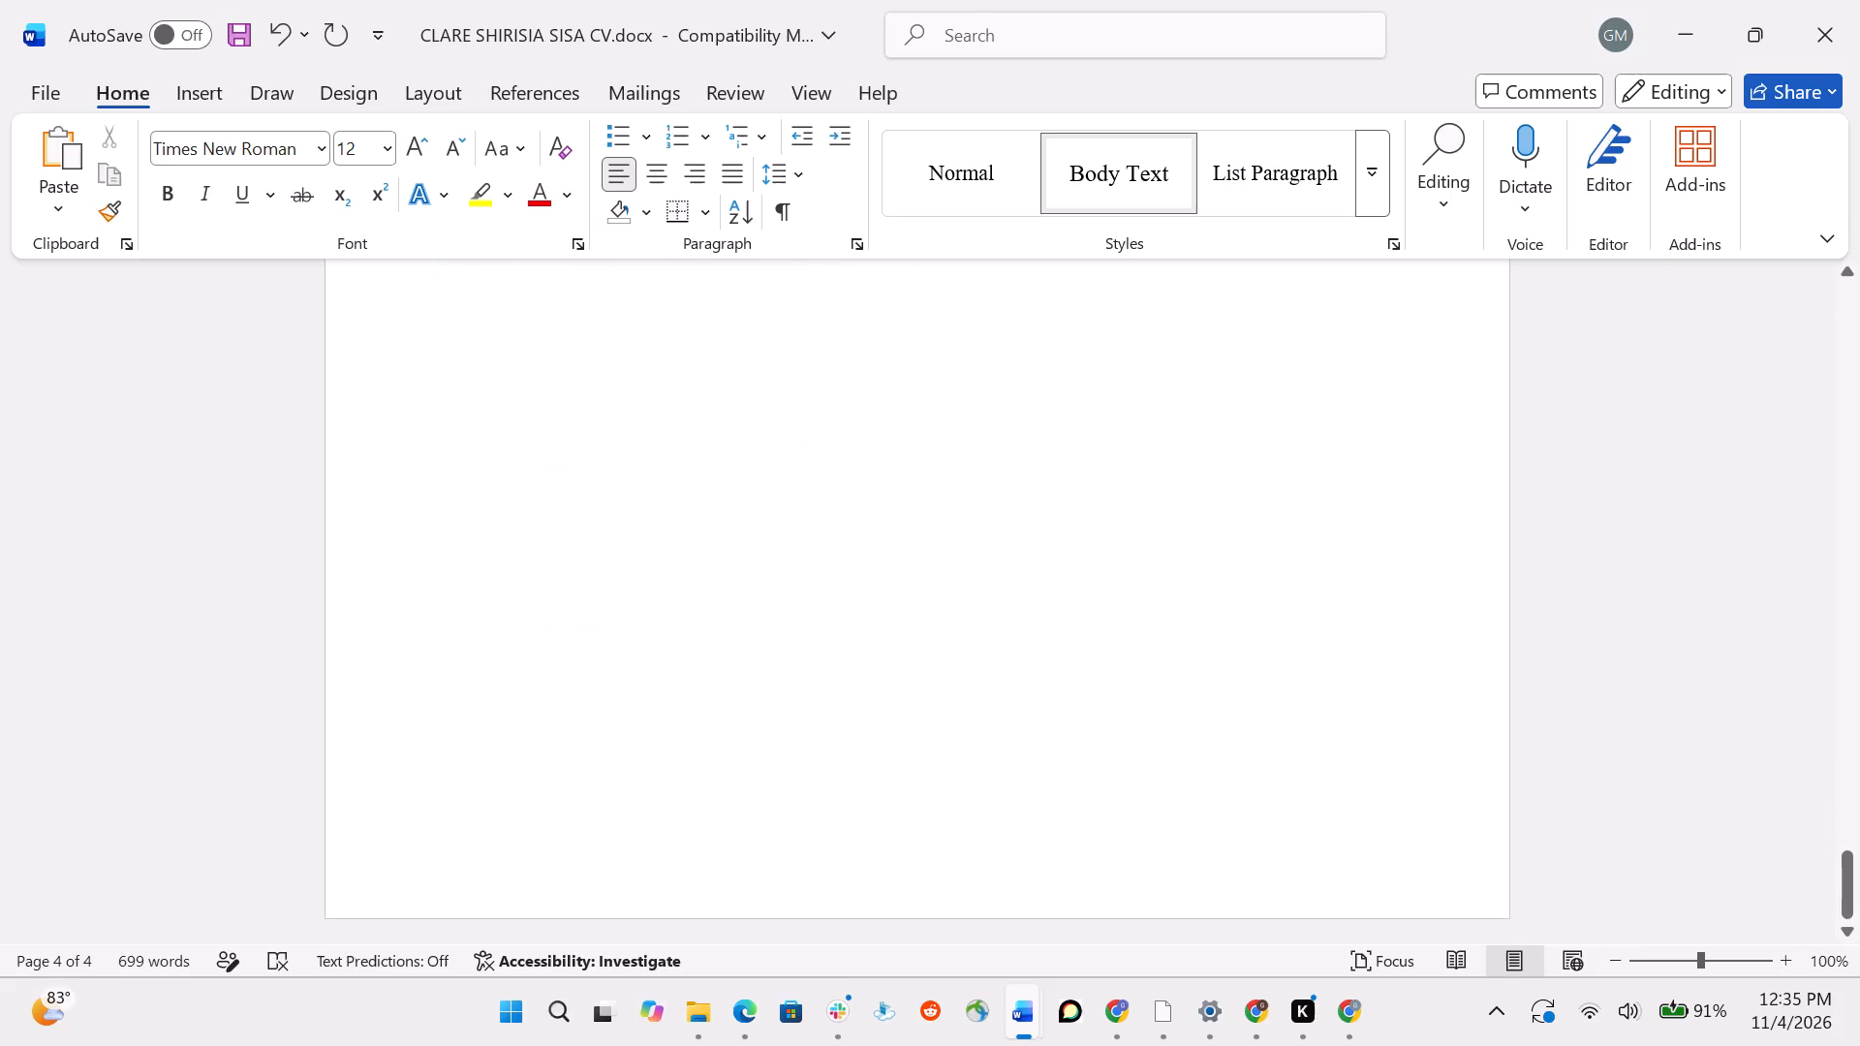
scroll(565, 569, up, 11)
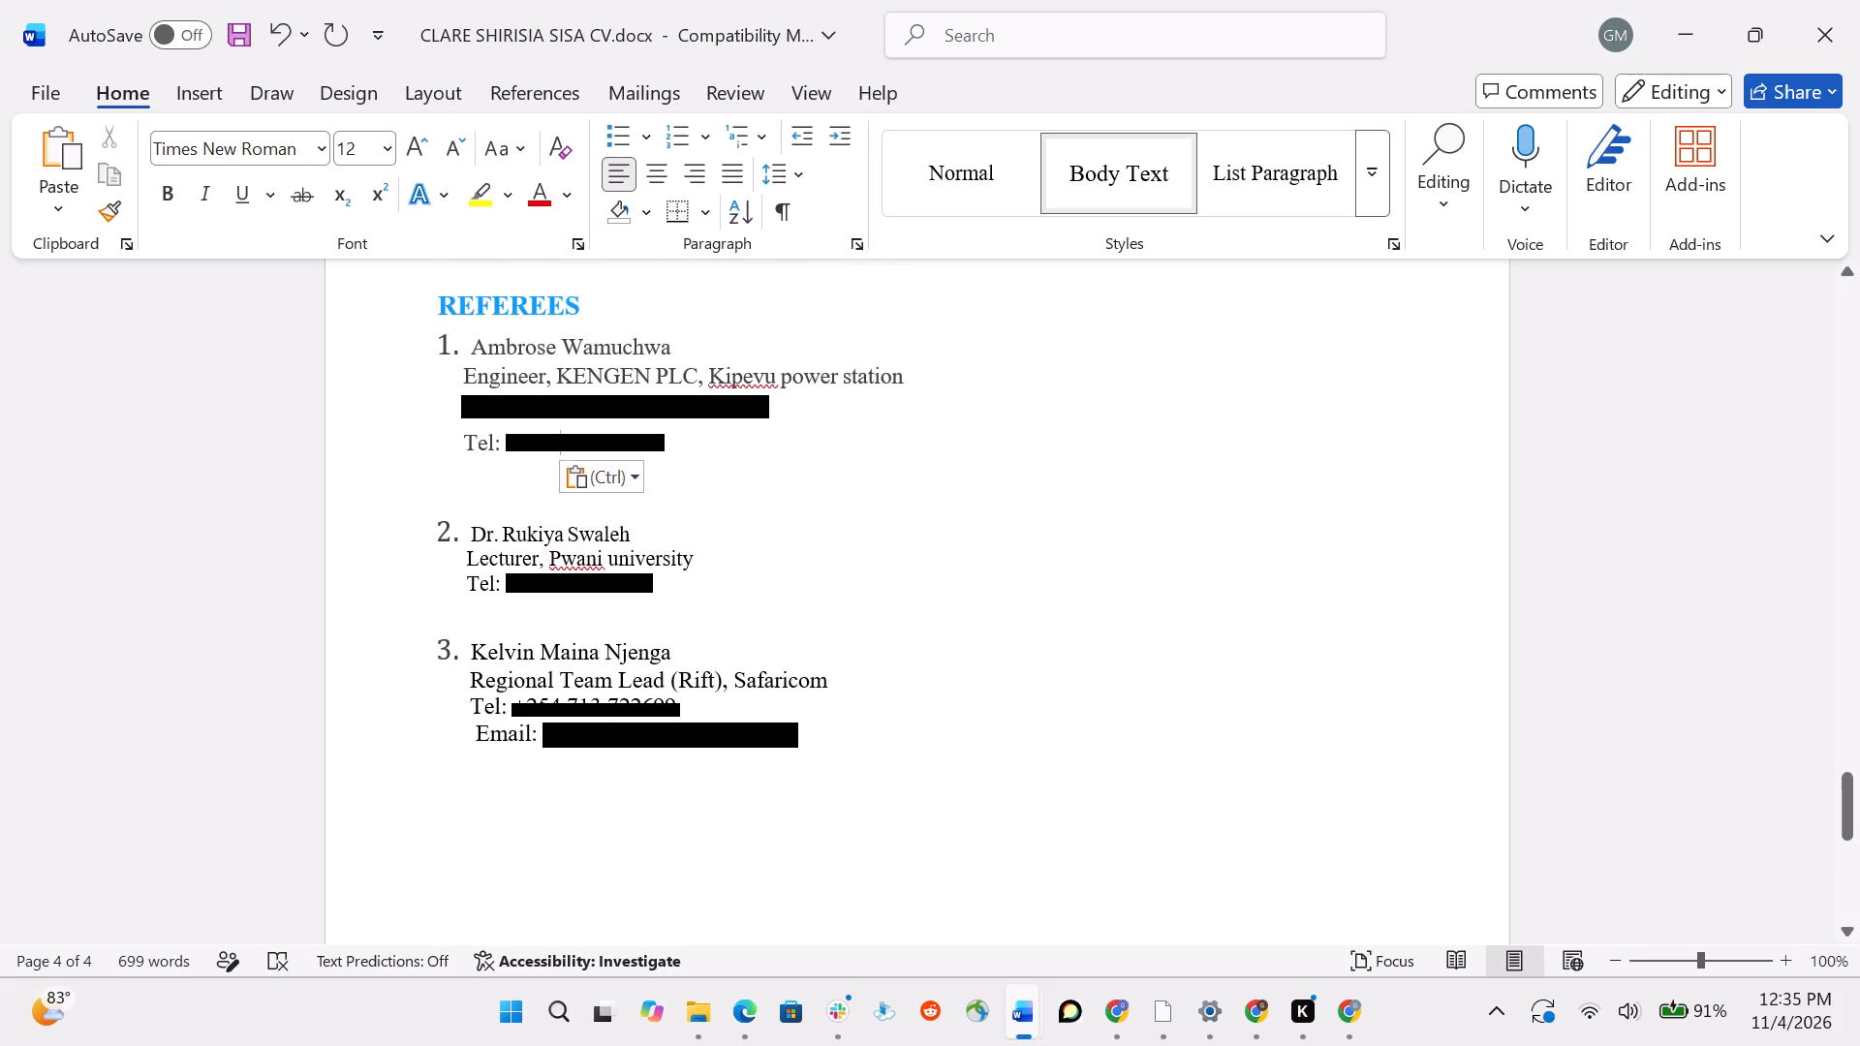
drag(472, 521, 542, 555)
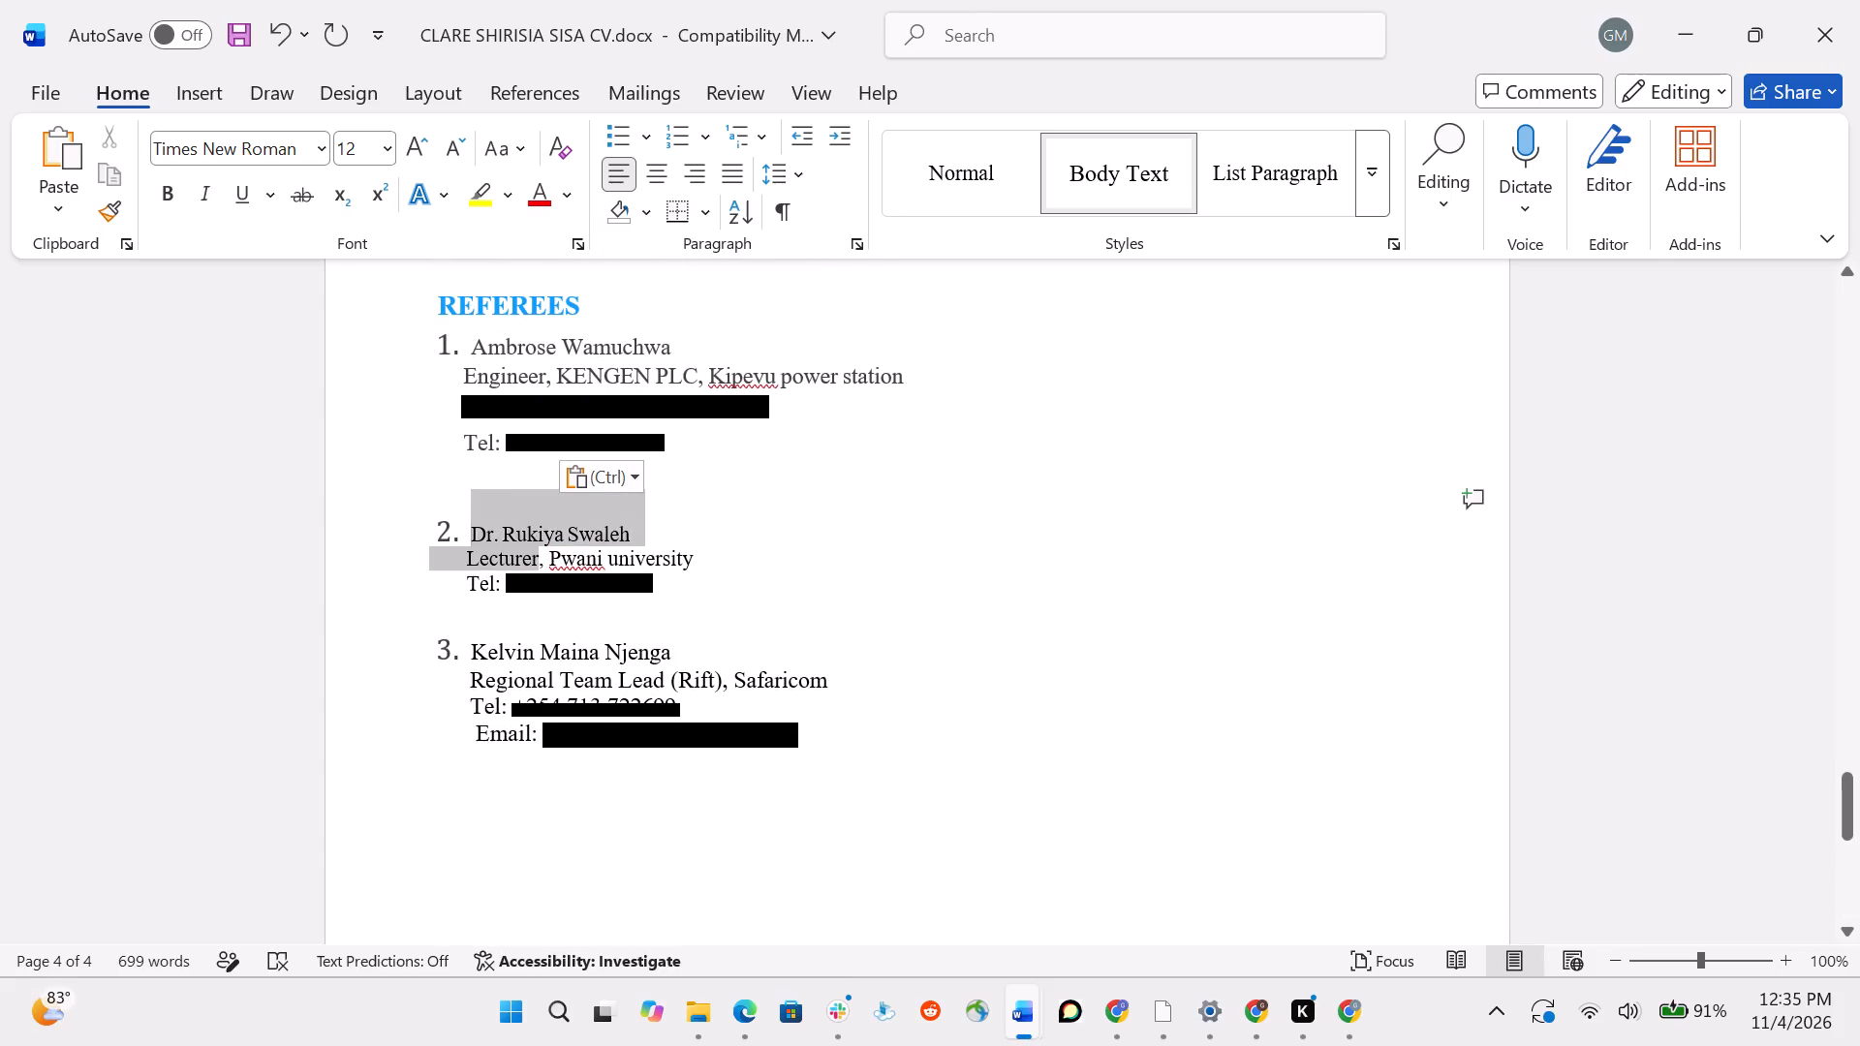
drag(542, 555, 657, 586)
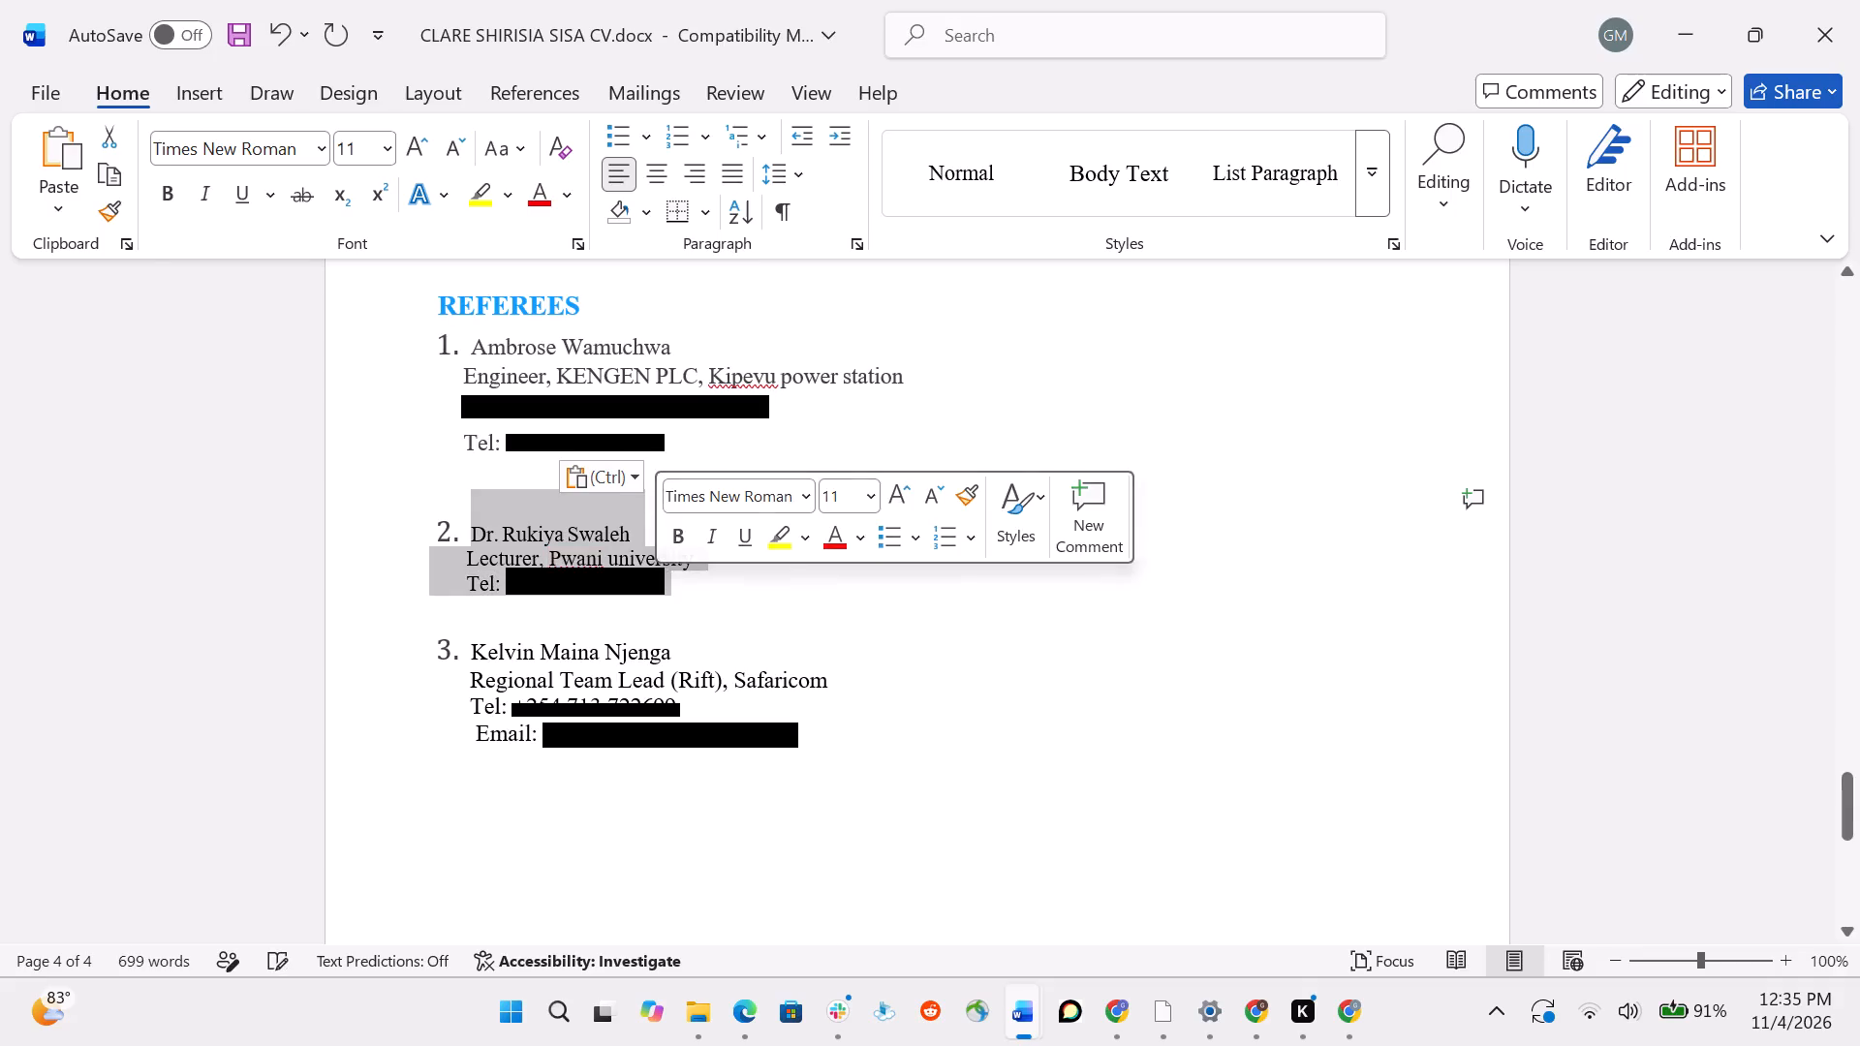
click(381, 157)
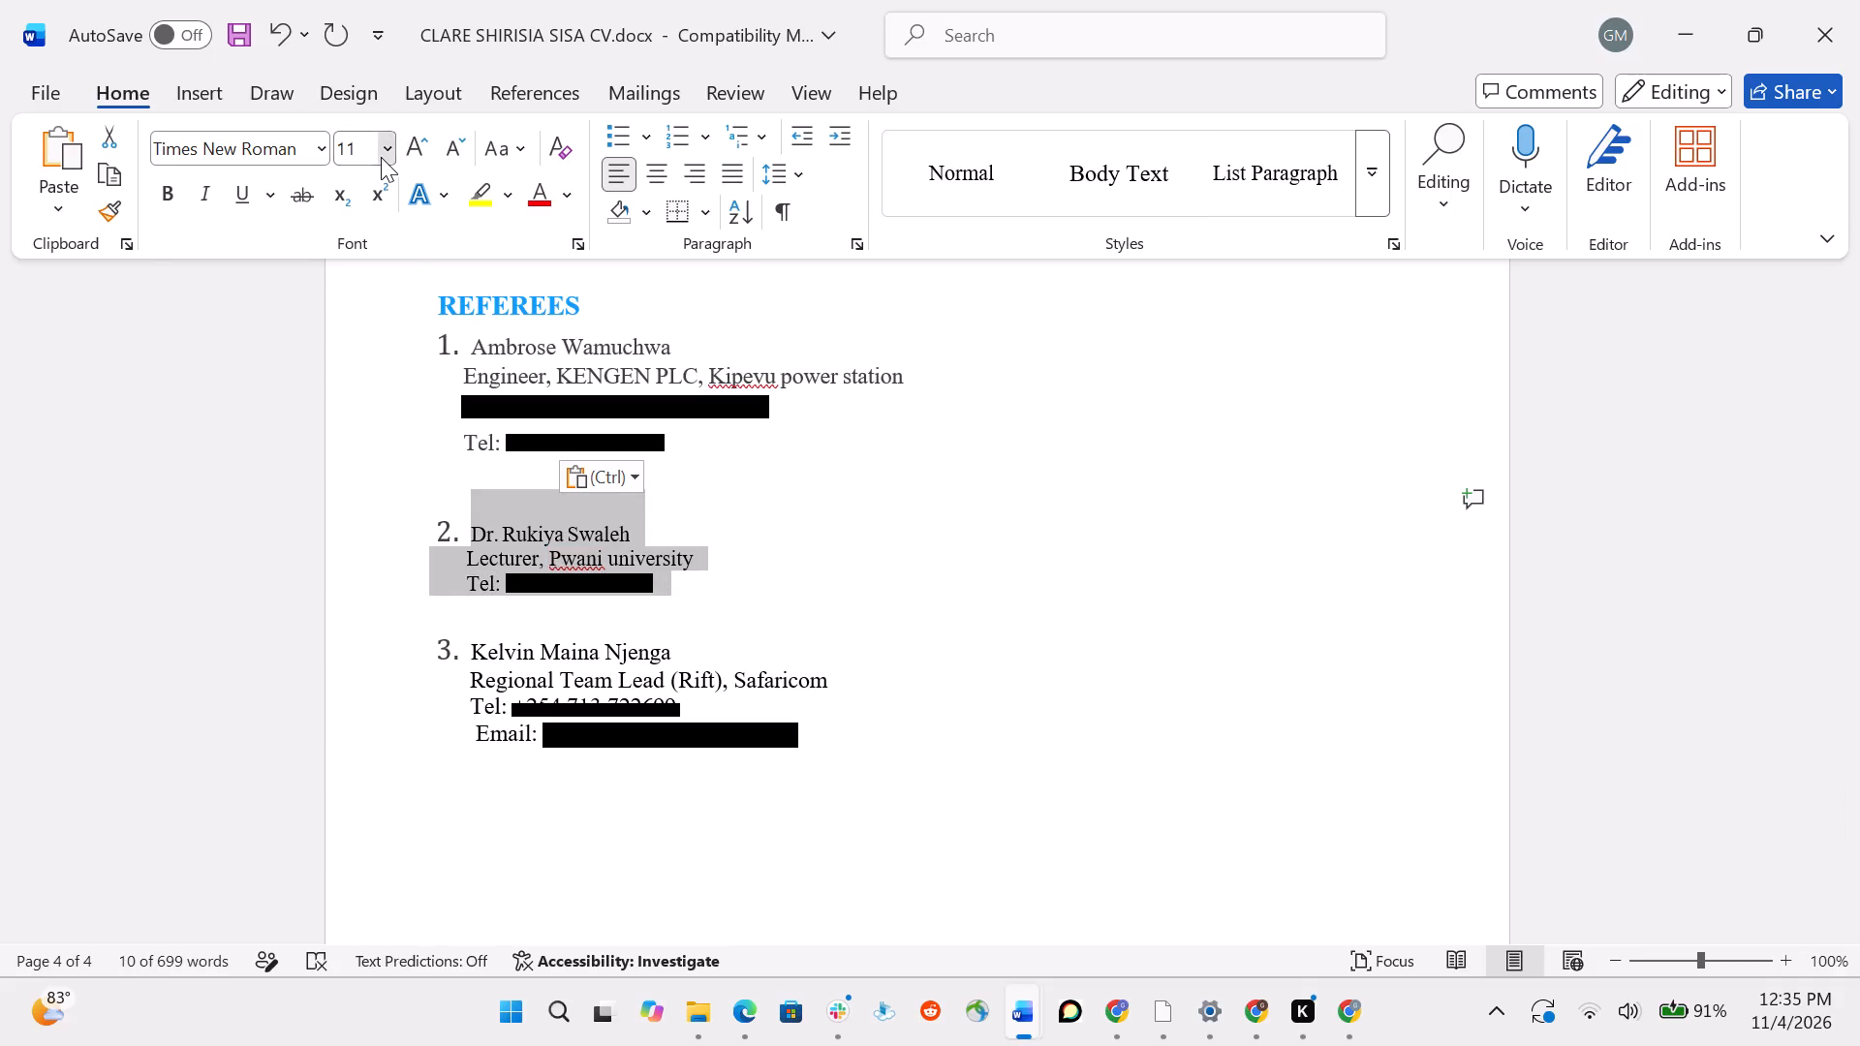
click(378, 330)
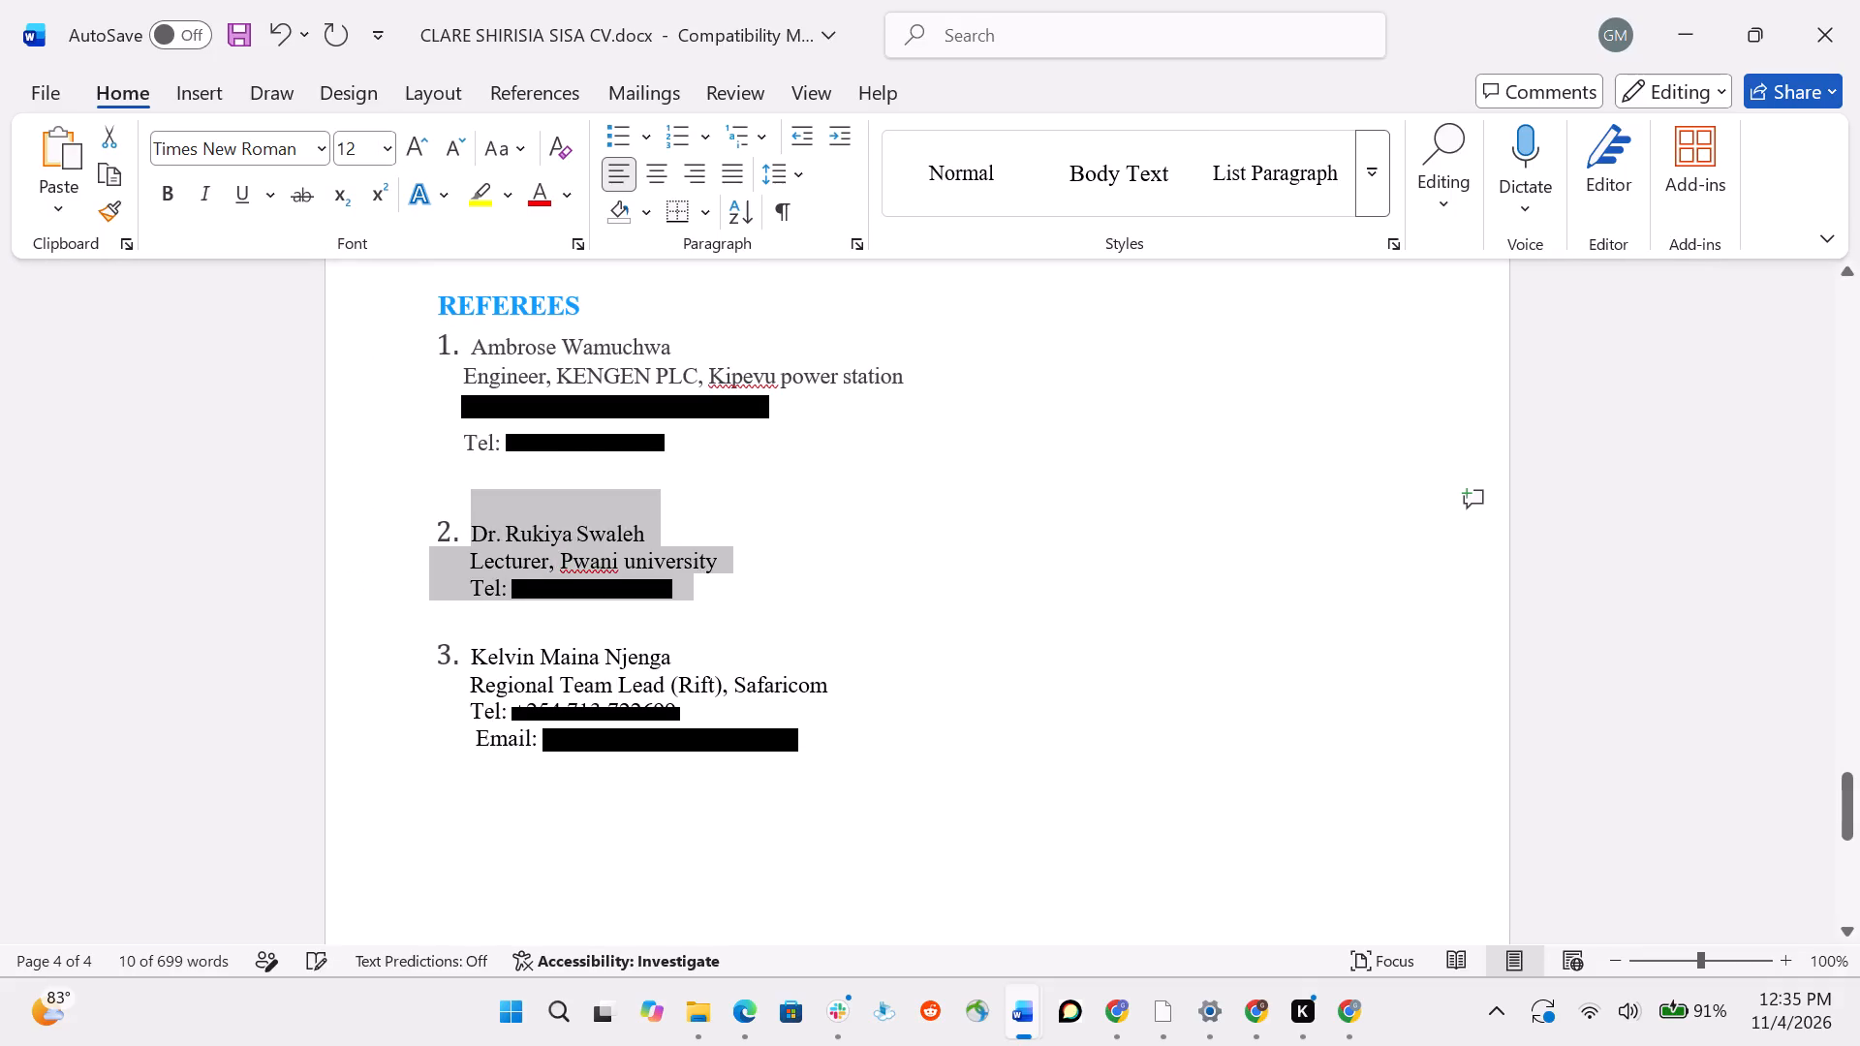
click(716, 611)
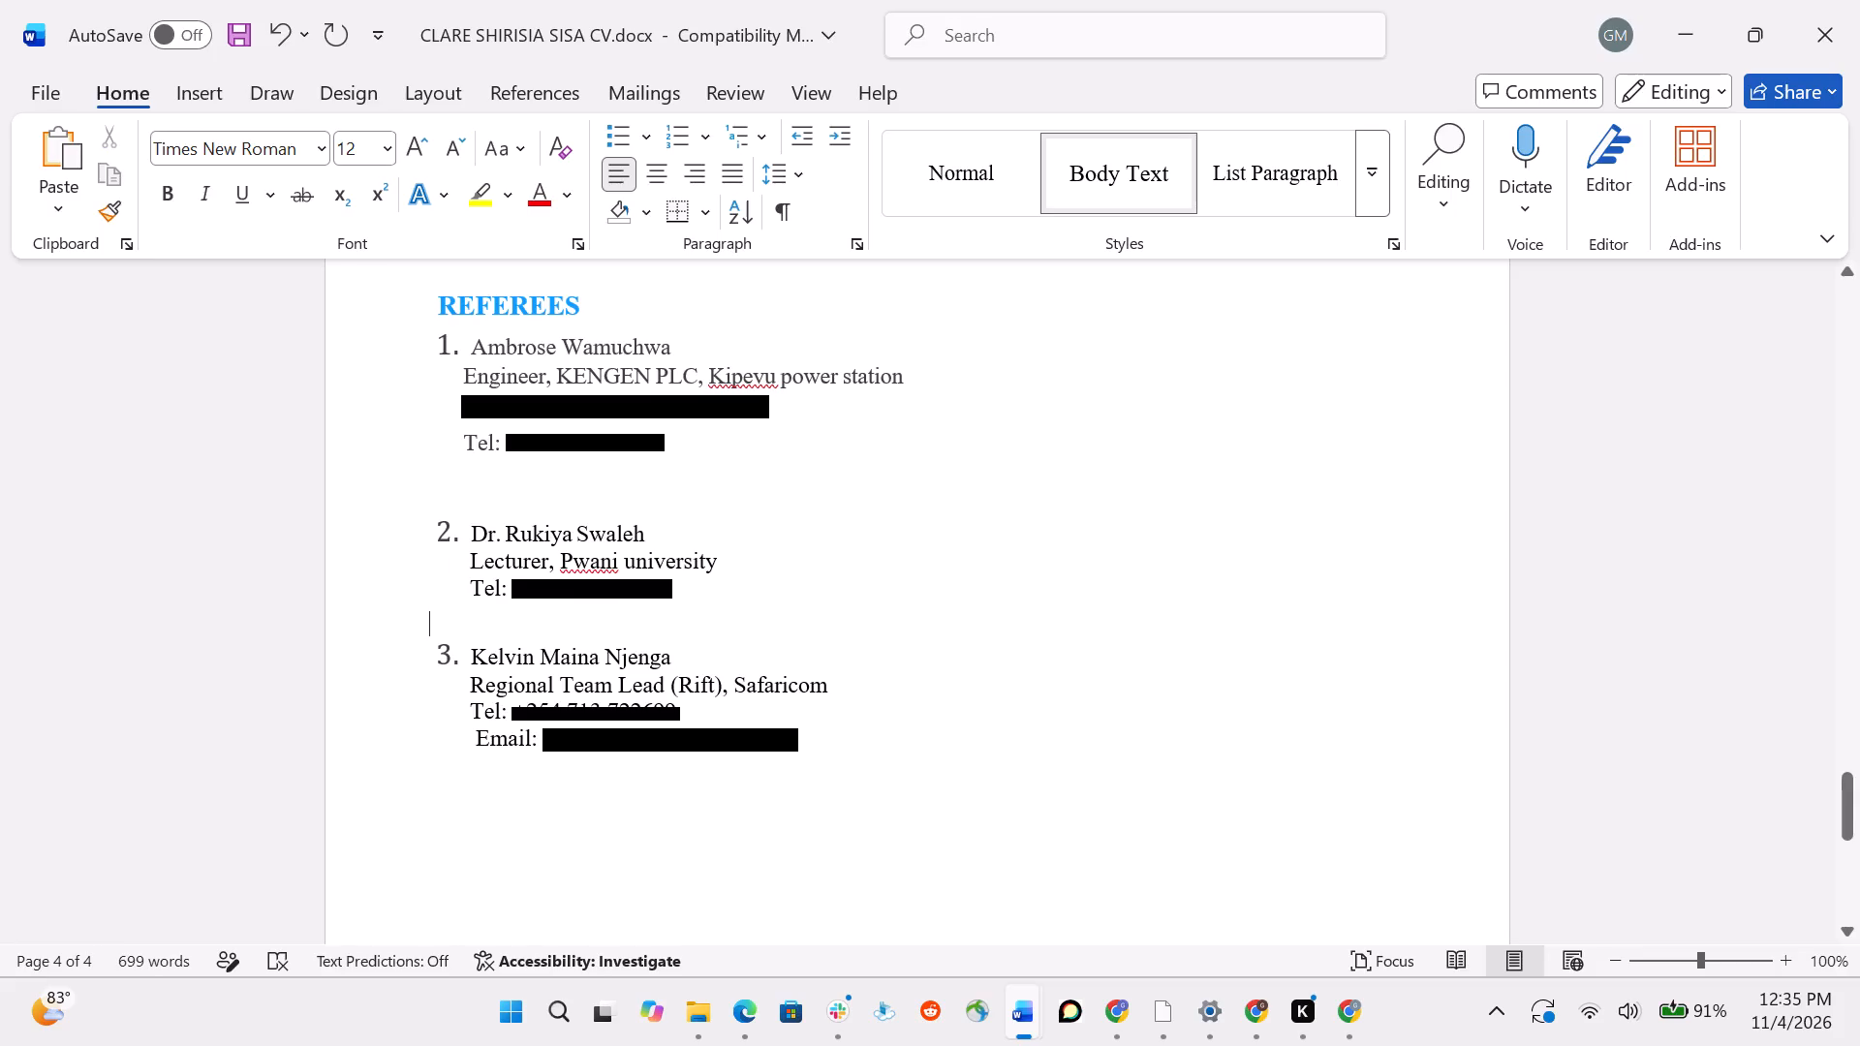
Check the third referee's text size and examine the layout around the referees section.
drag(475, 646, 603, 676)
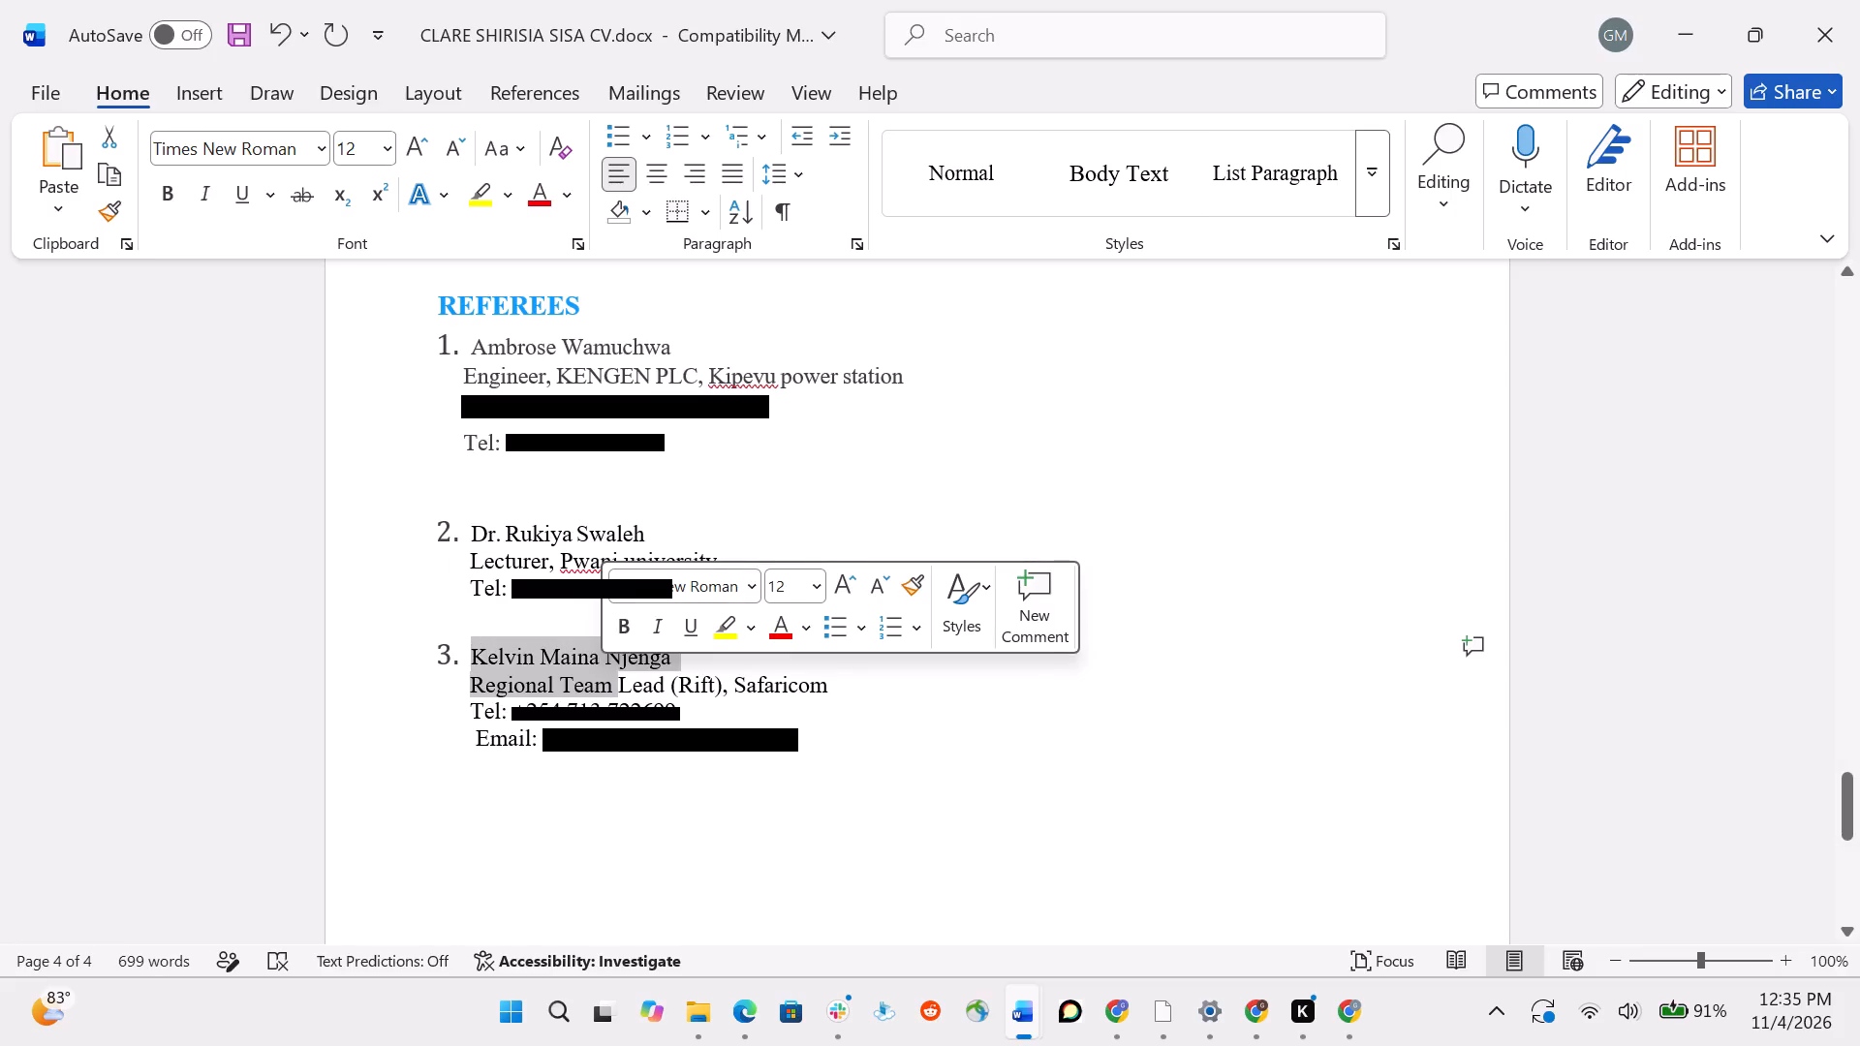
click(728, 467)
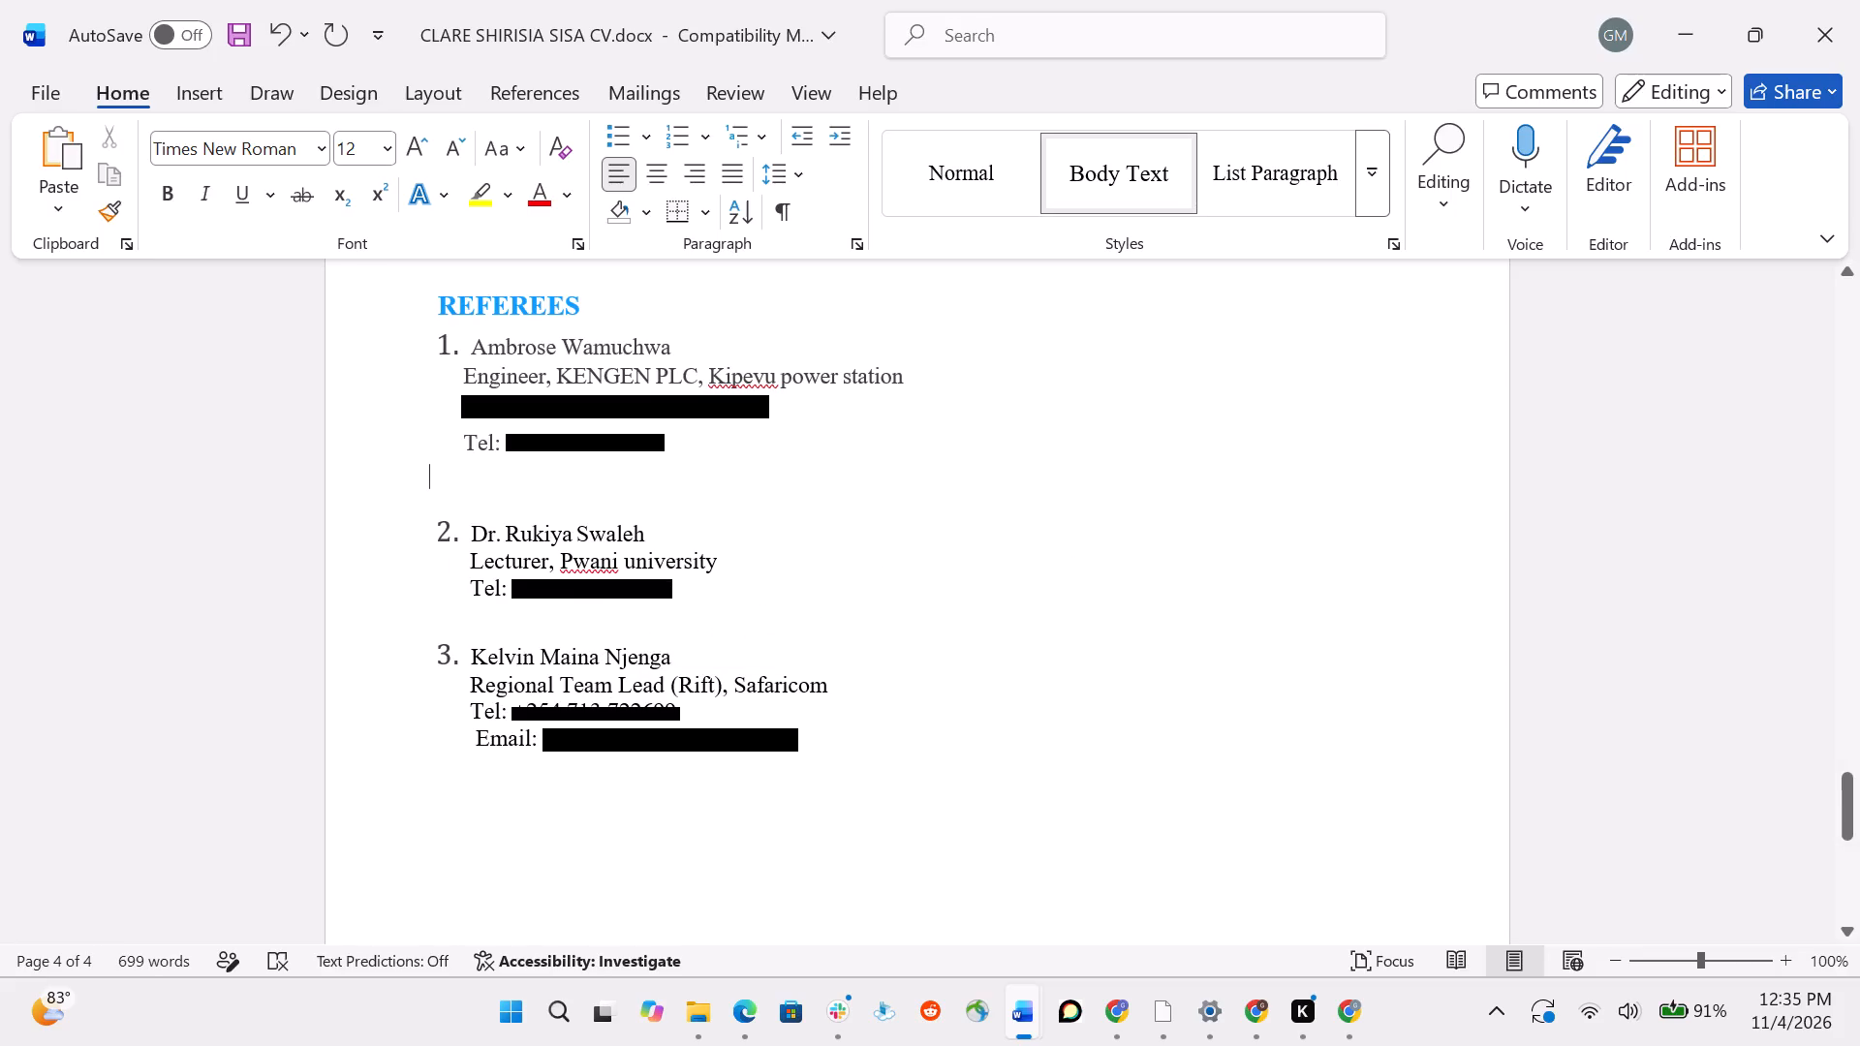
scroll(678, 494, up, 3)
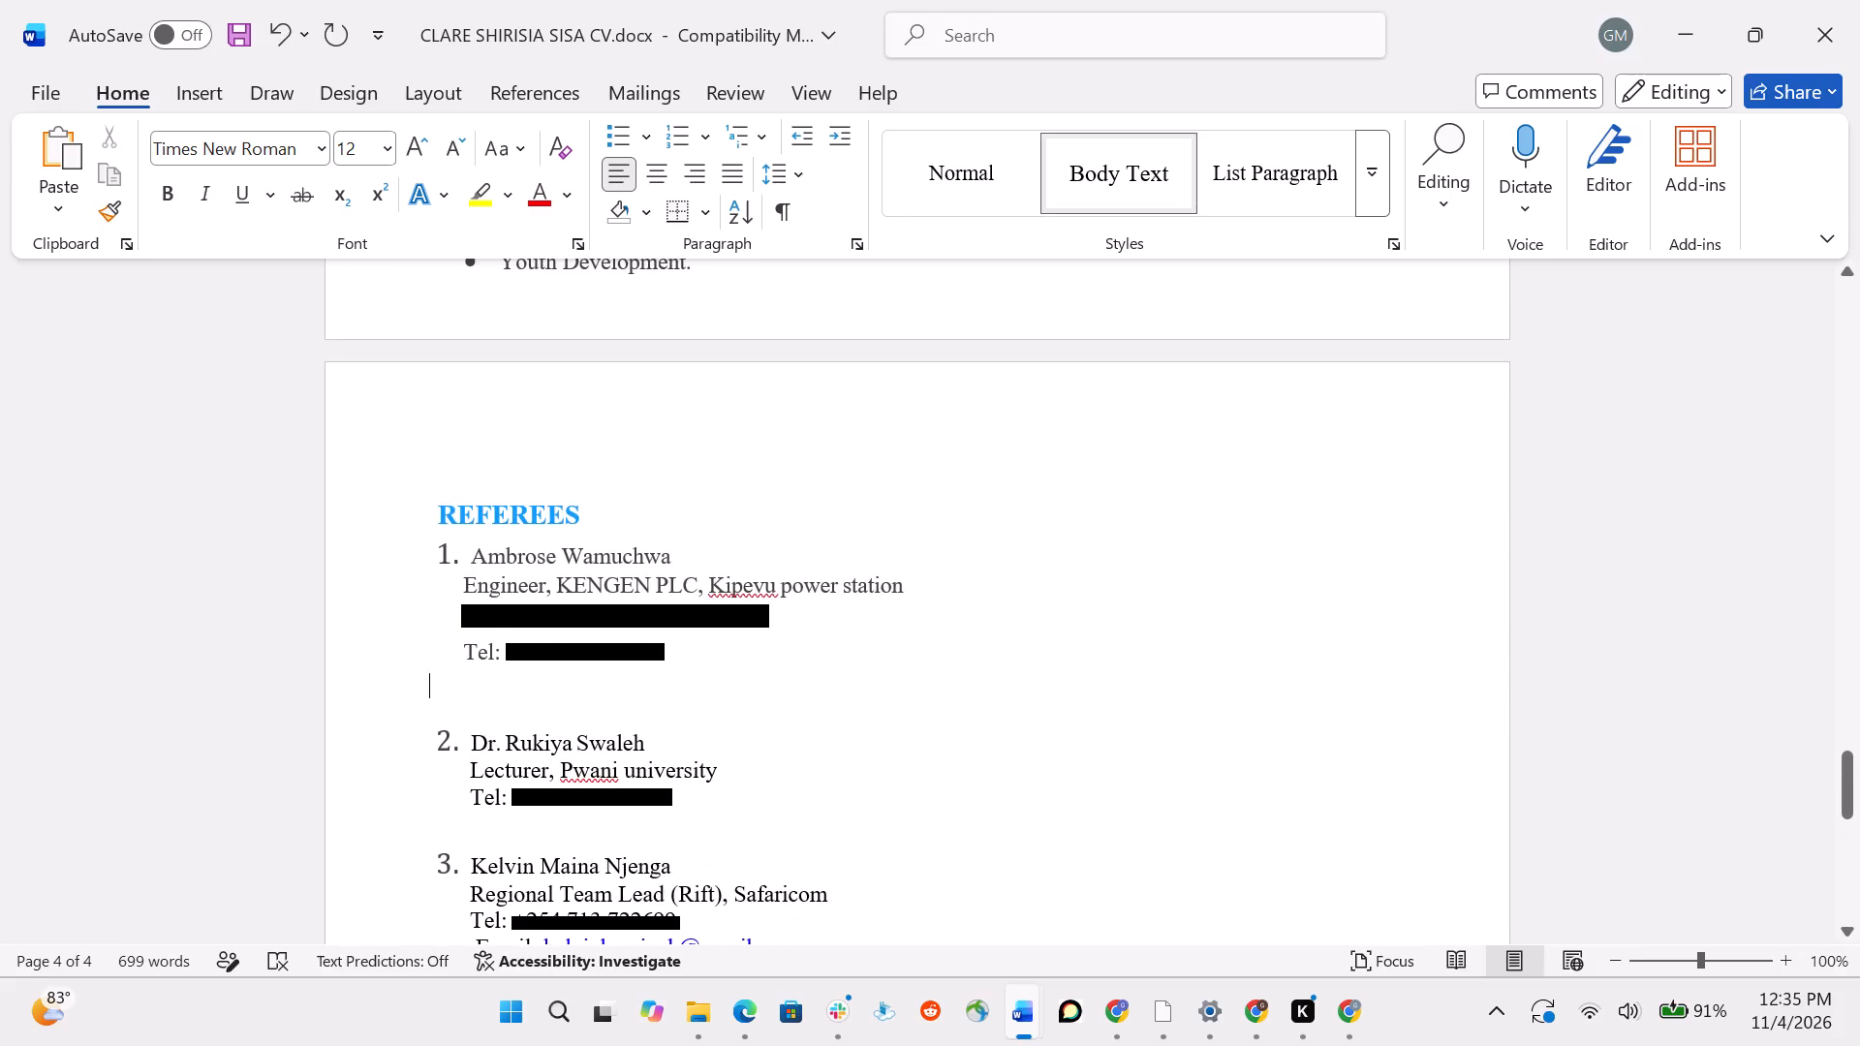
scroll(686, 558, up, 8)
scroll(695, 567, down, 10)
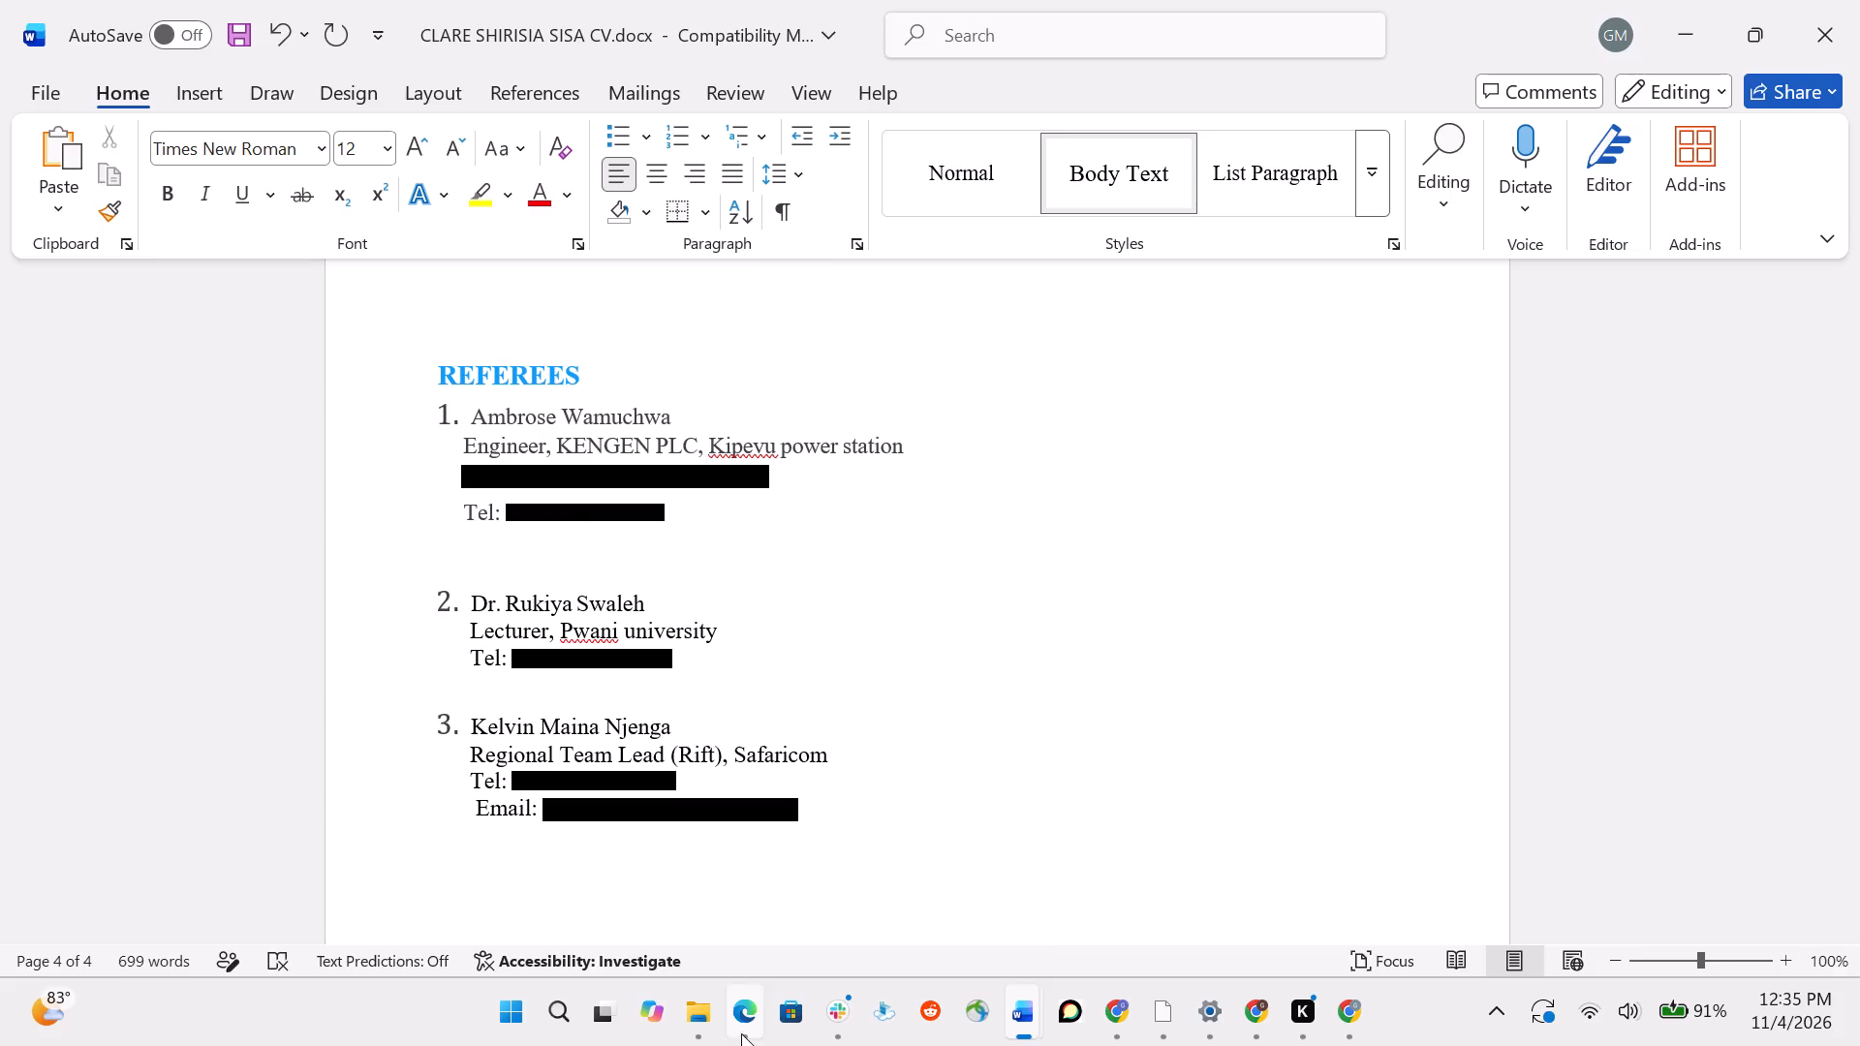
click(638, 869)
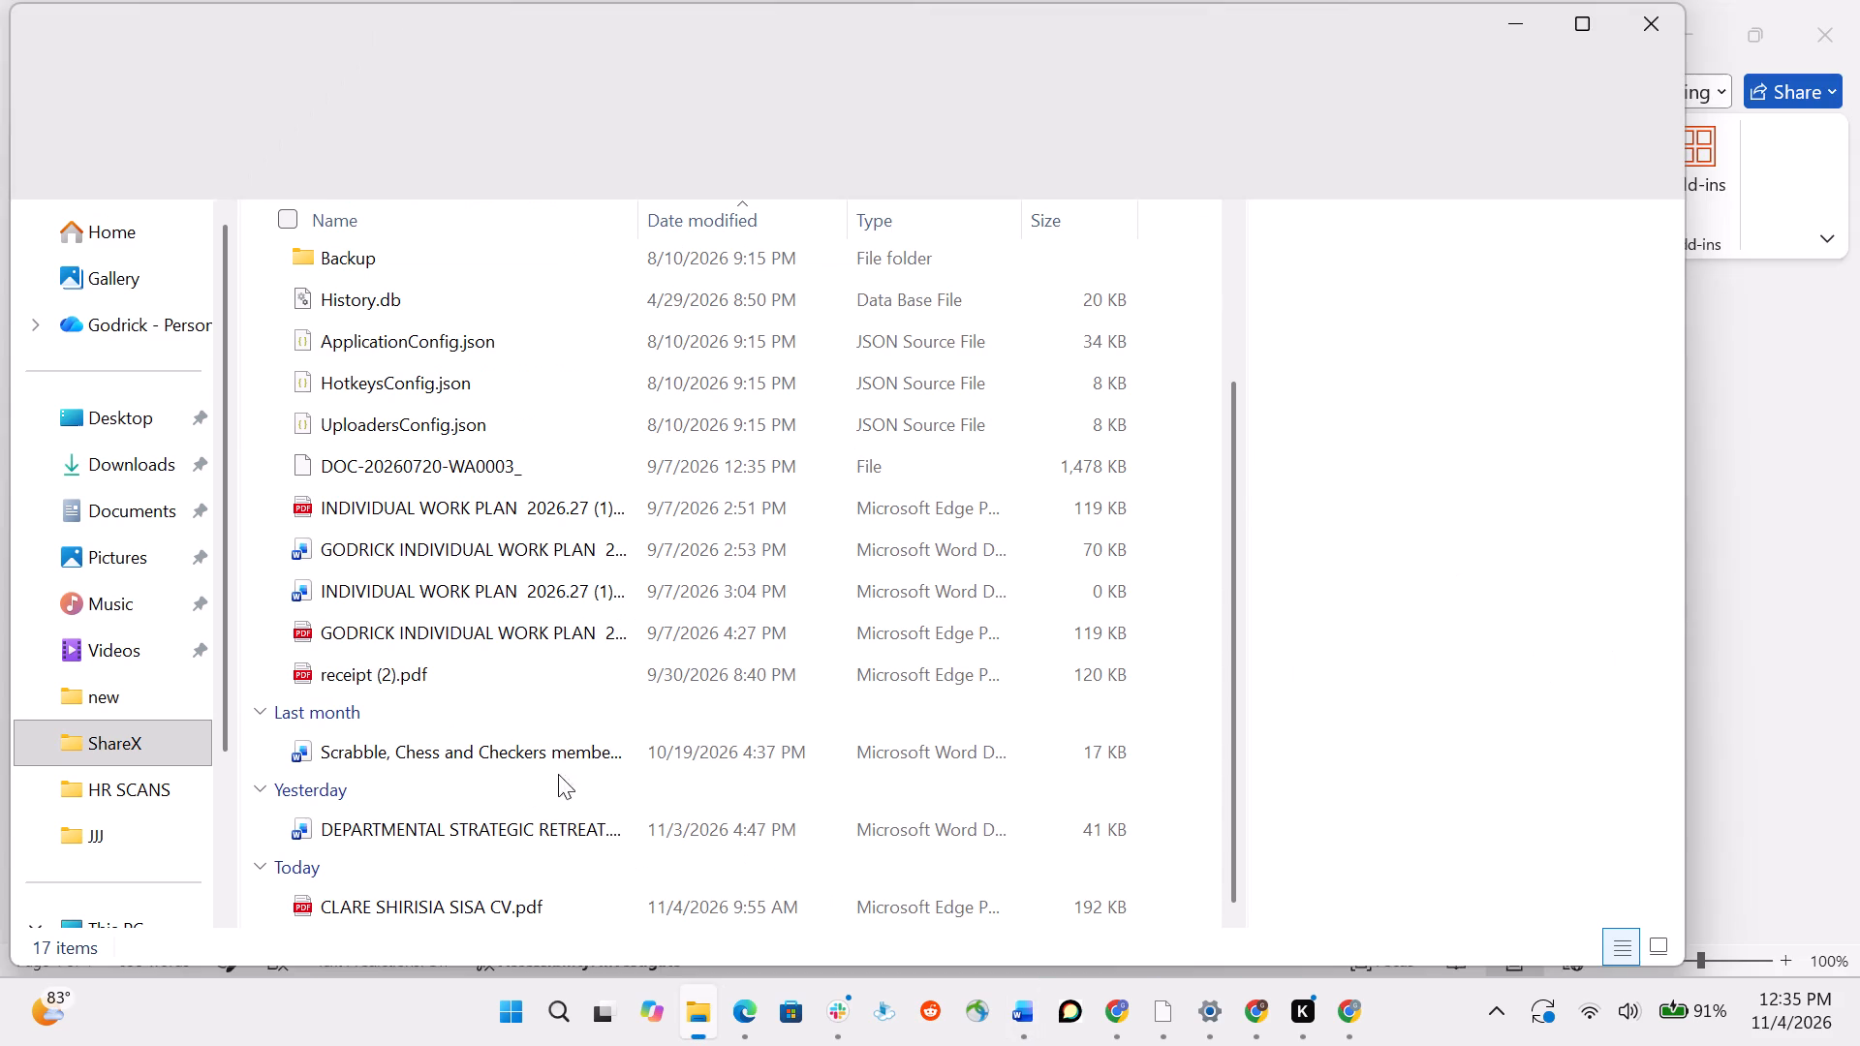
Filter the Downloads folder by date modified to list only today's files.
click(125, 455)
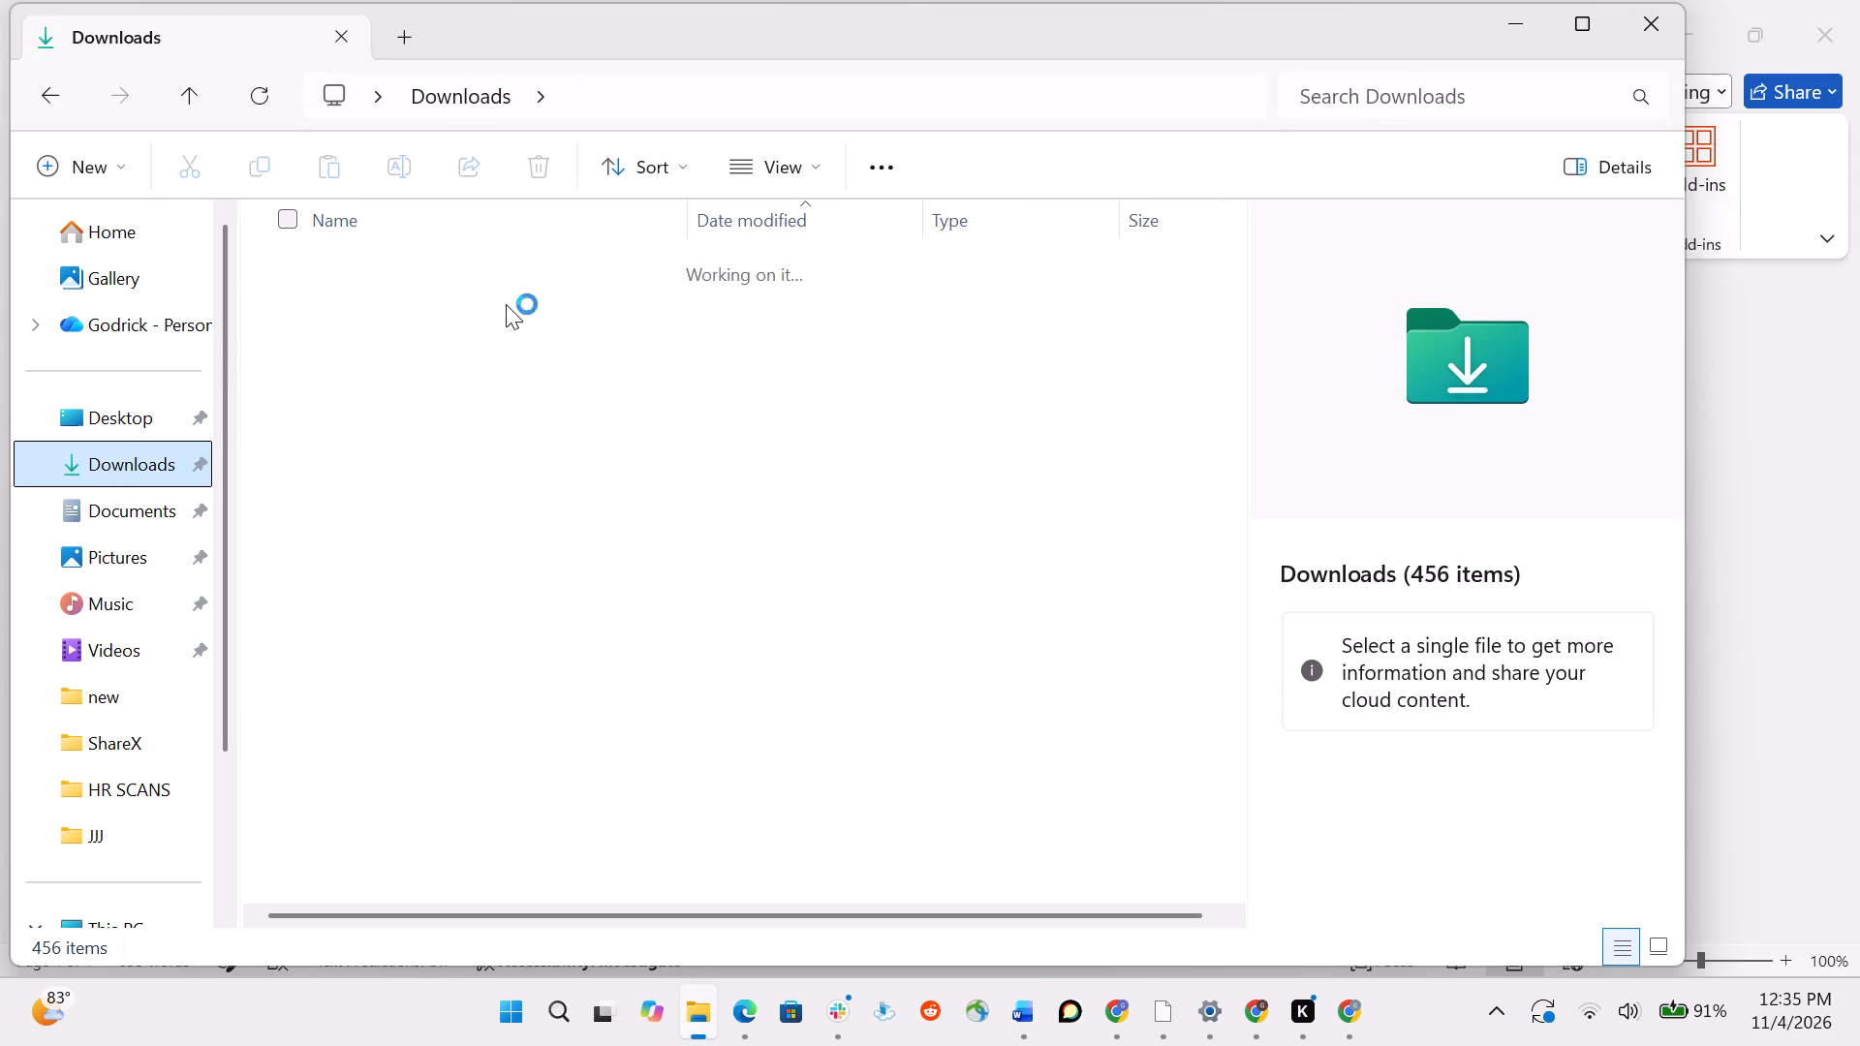
scroll(468, 493, up, 3)
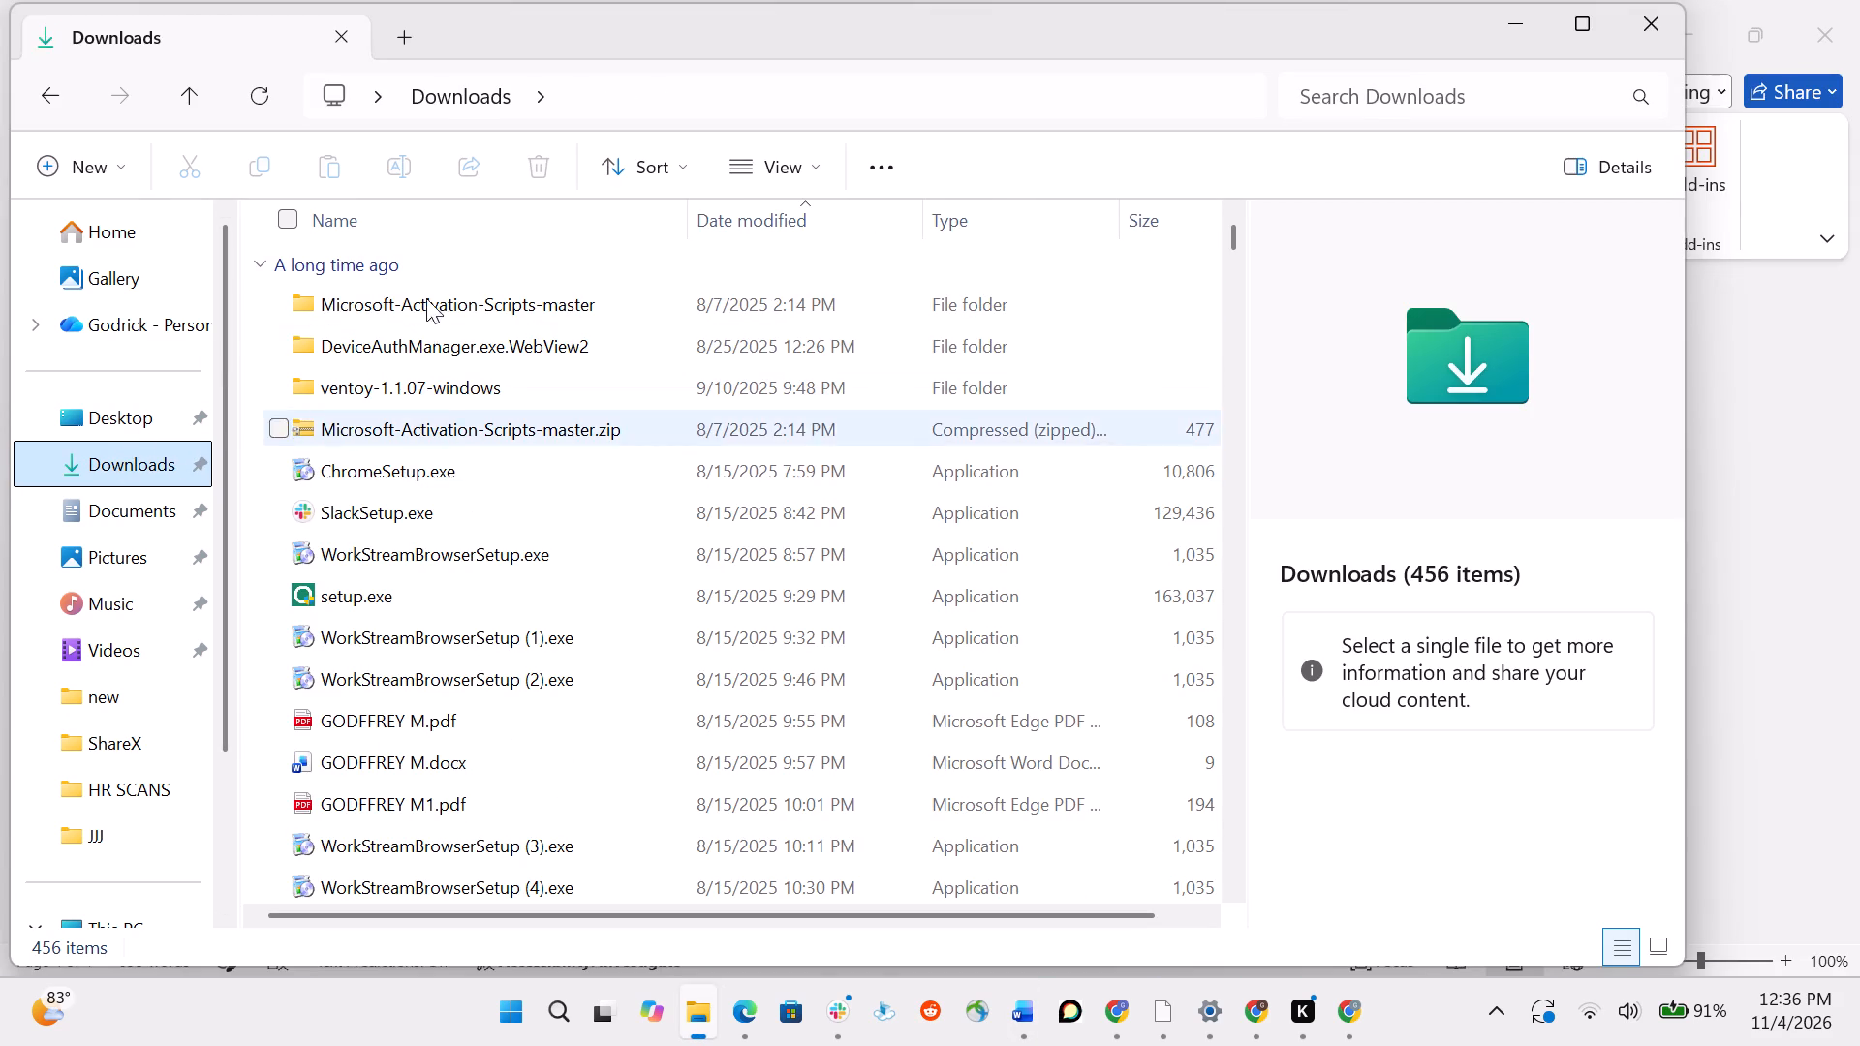
click(914, 226)
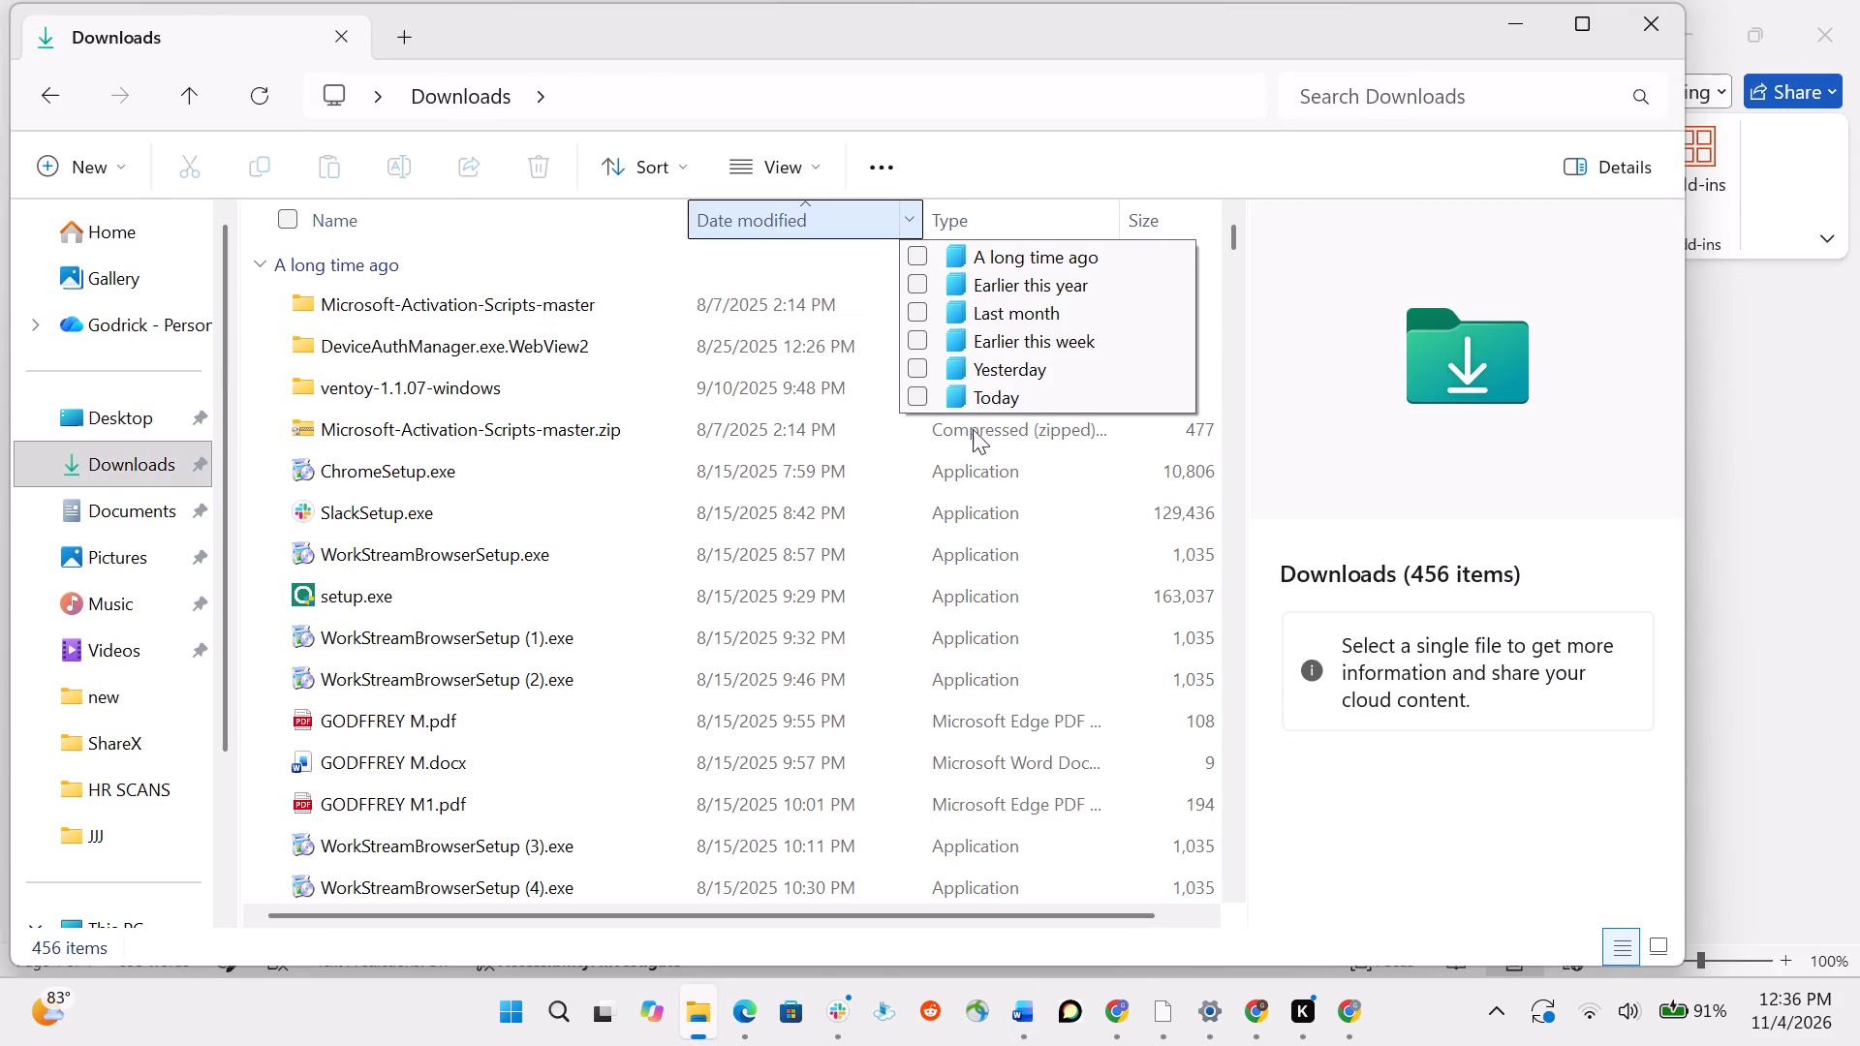
click(997, 393)
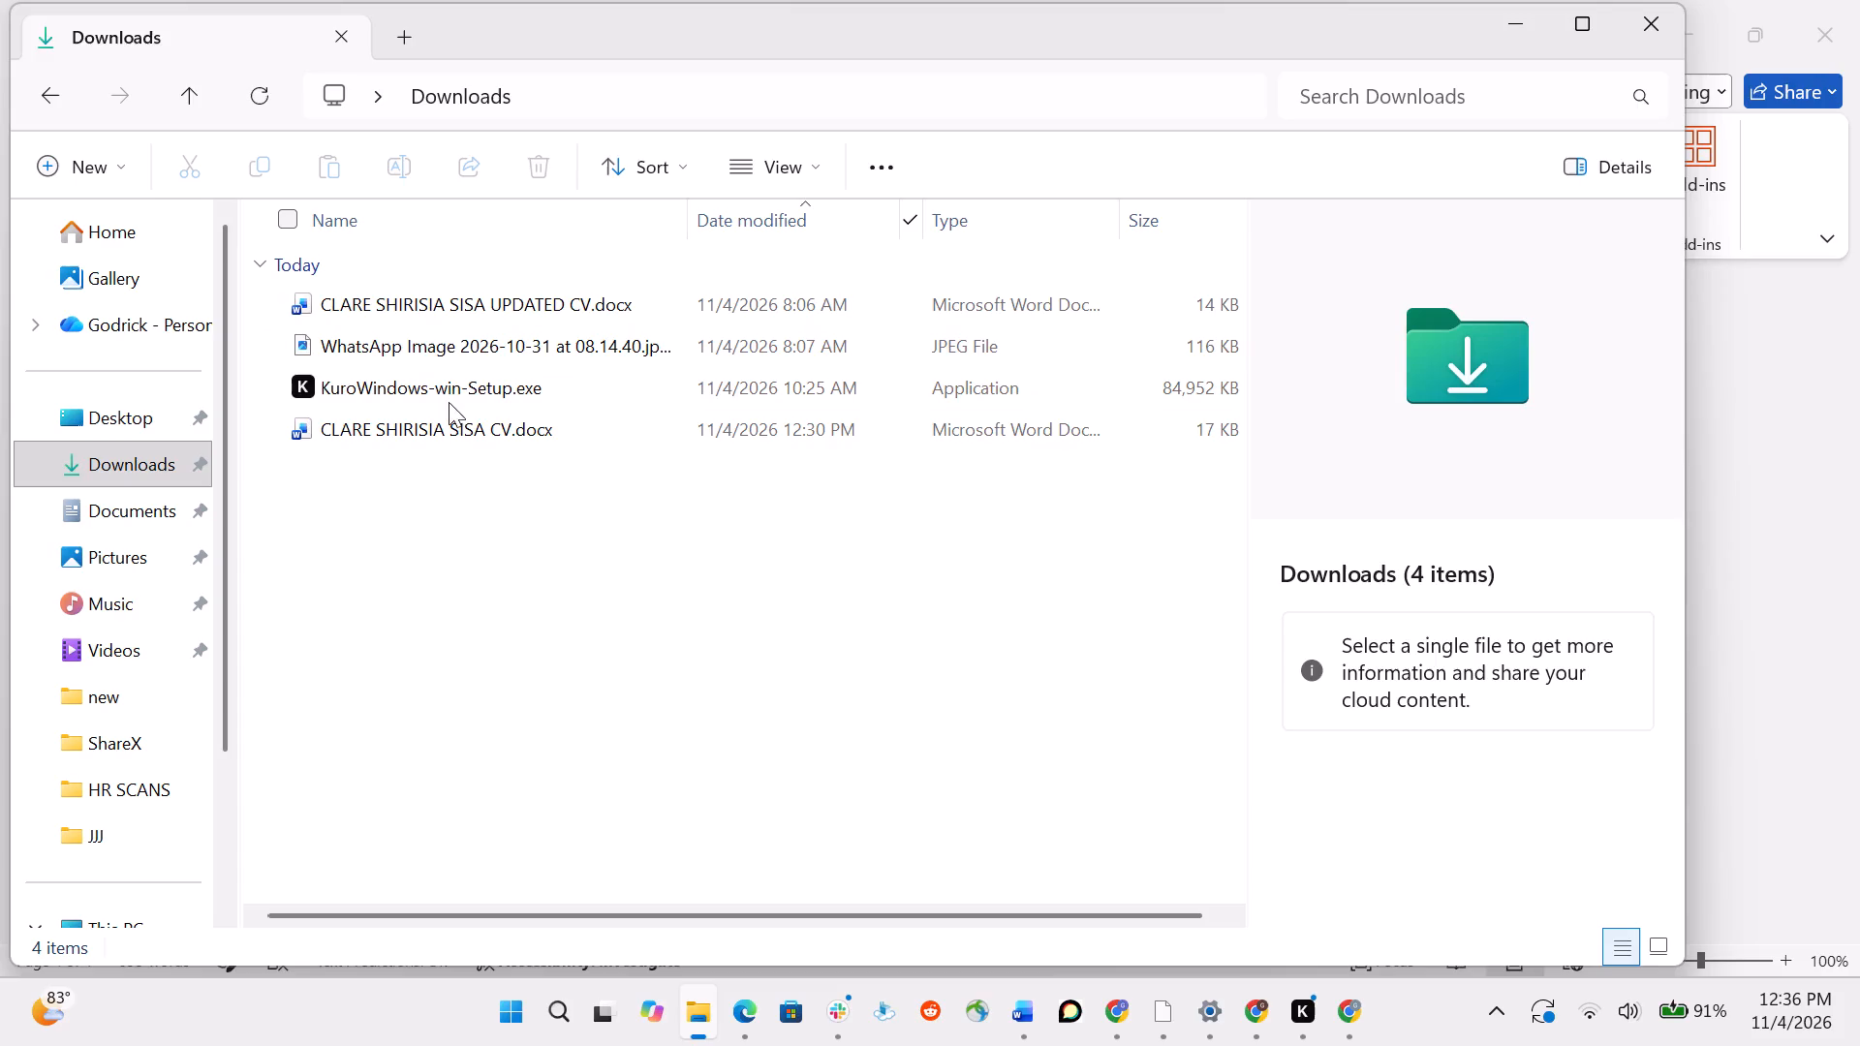
Open WhatsApp Image 2026-10-31 at 08.14.40, check the handwritten referee details against the CV, and return to the CV in Word.
double_click(492, 354)
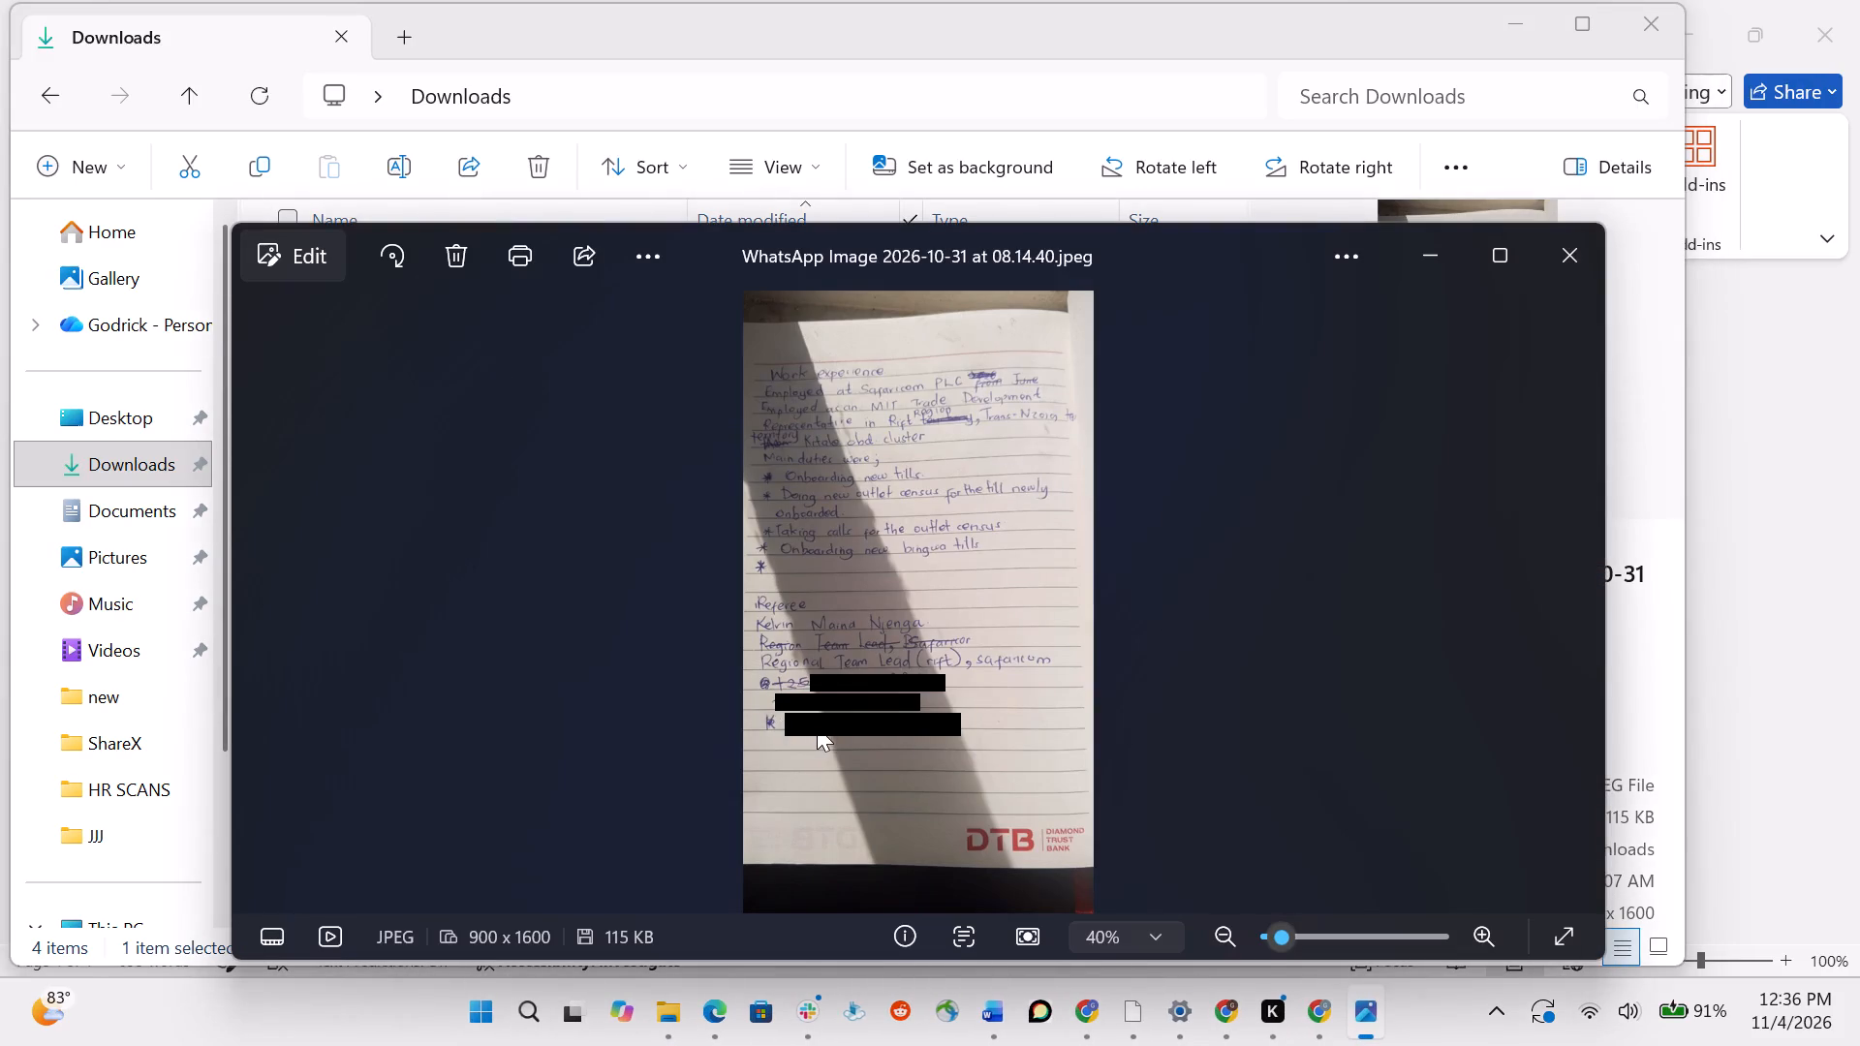
click(1189, 483)
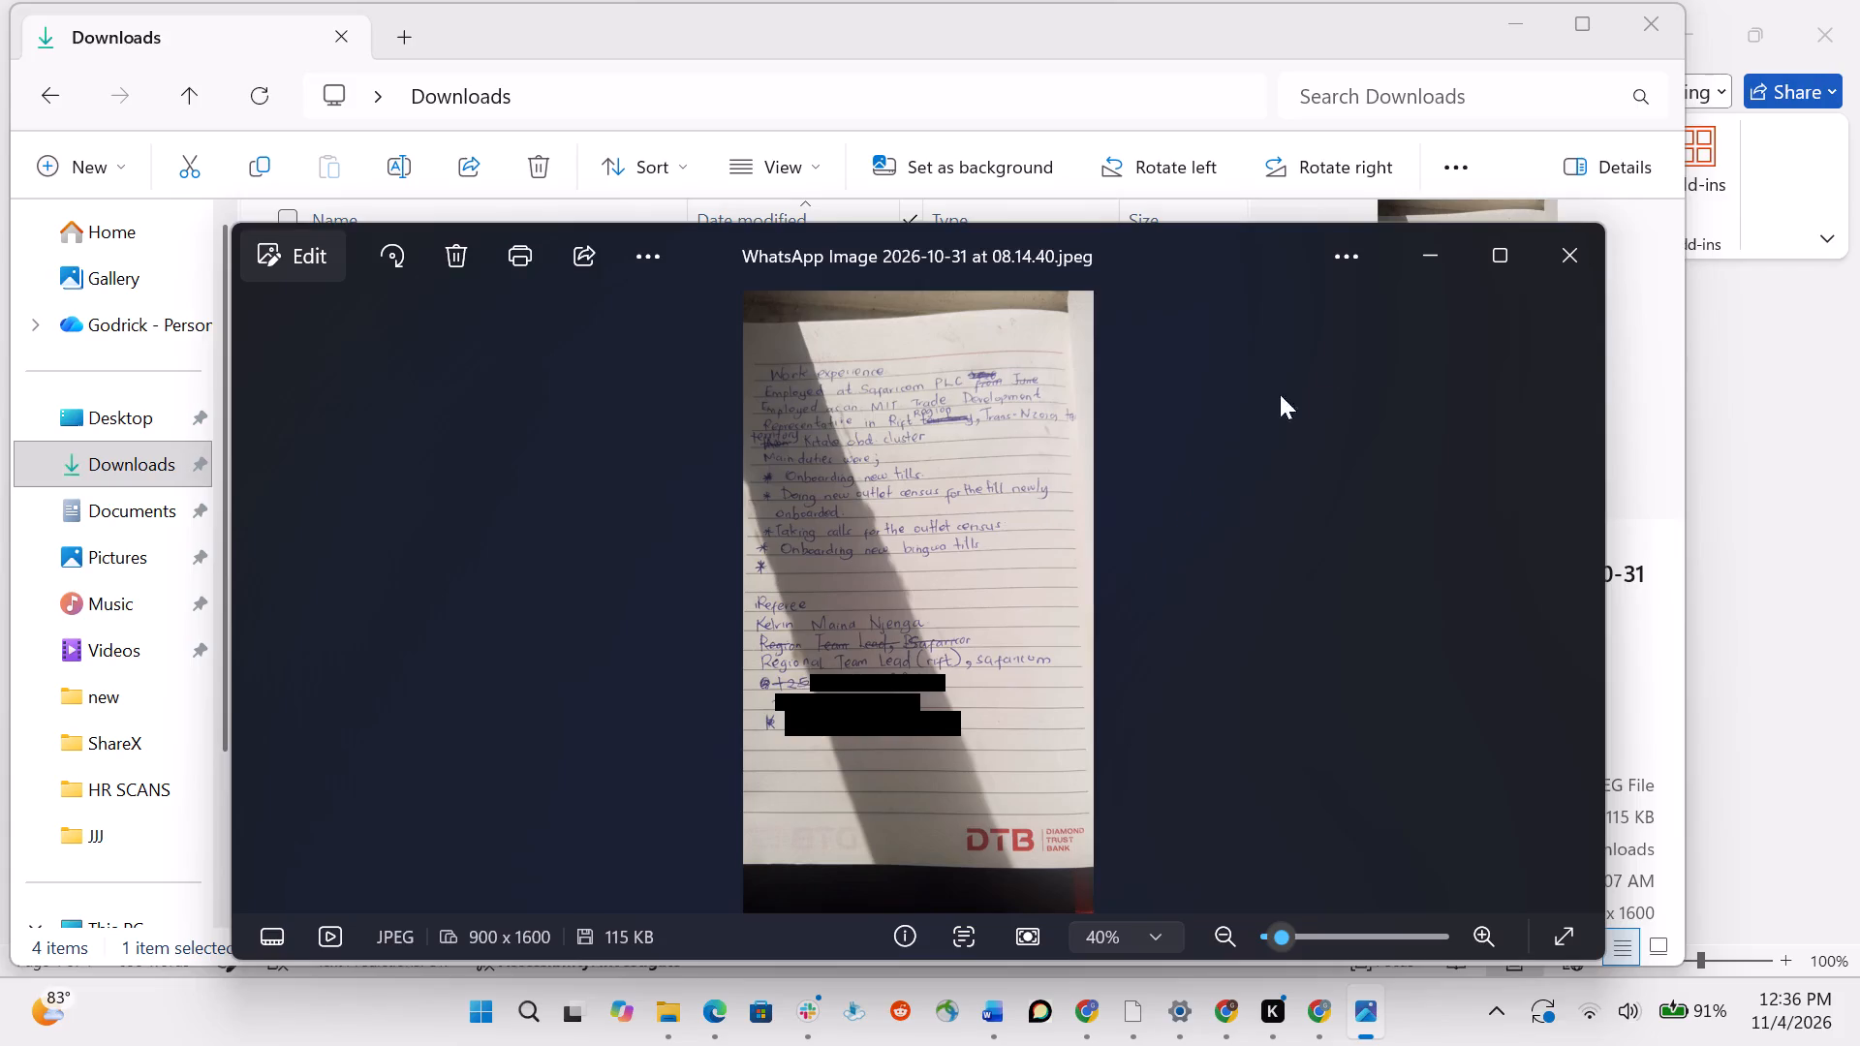
click(1582, 258)
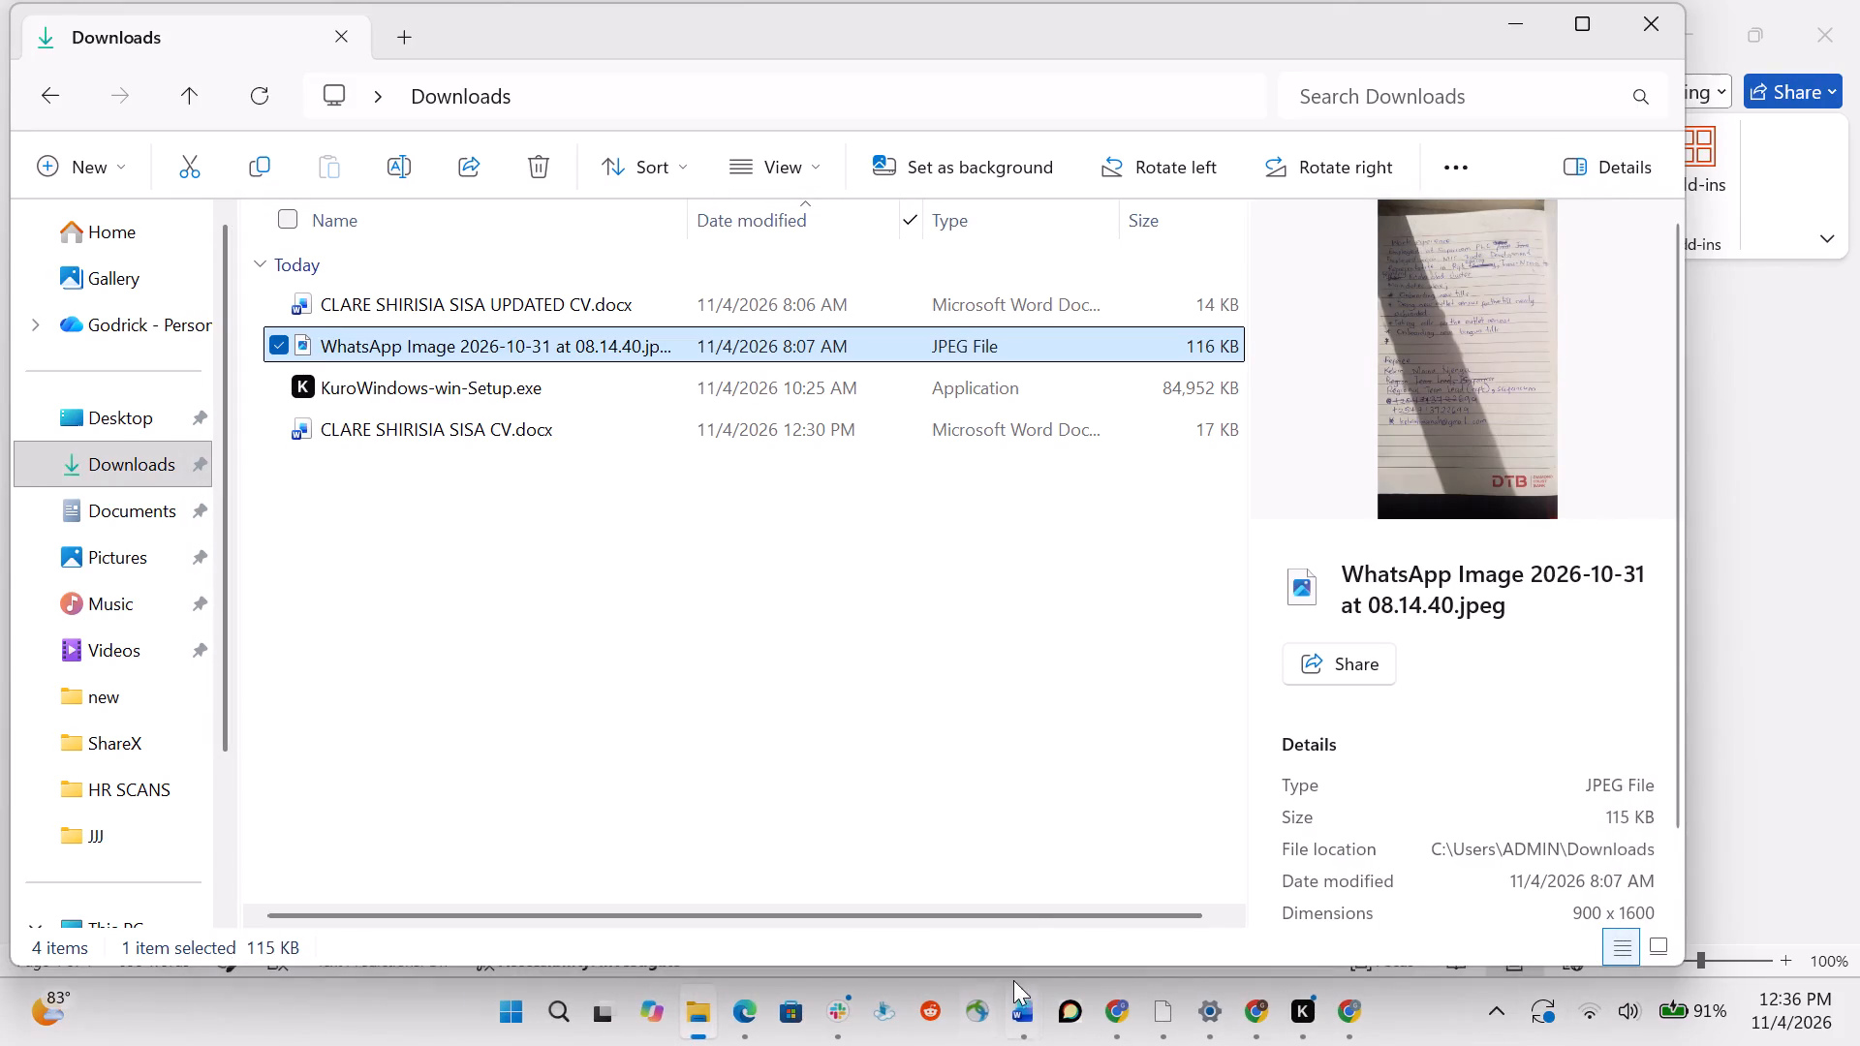
click(1021, 1018)
click(1127, 877)
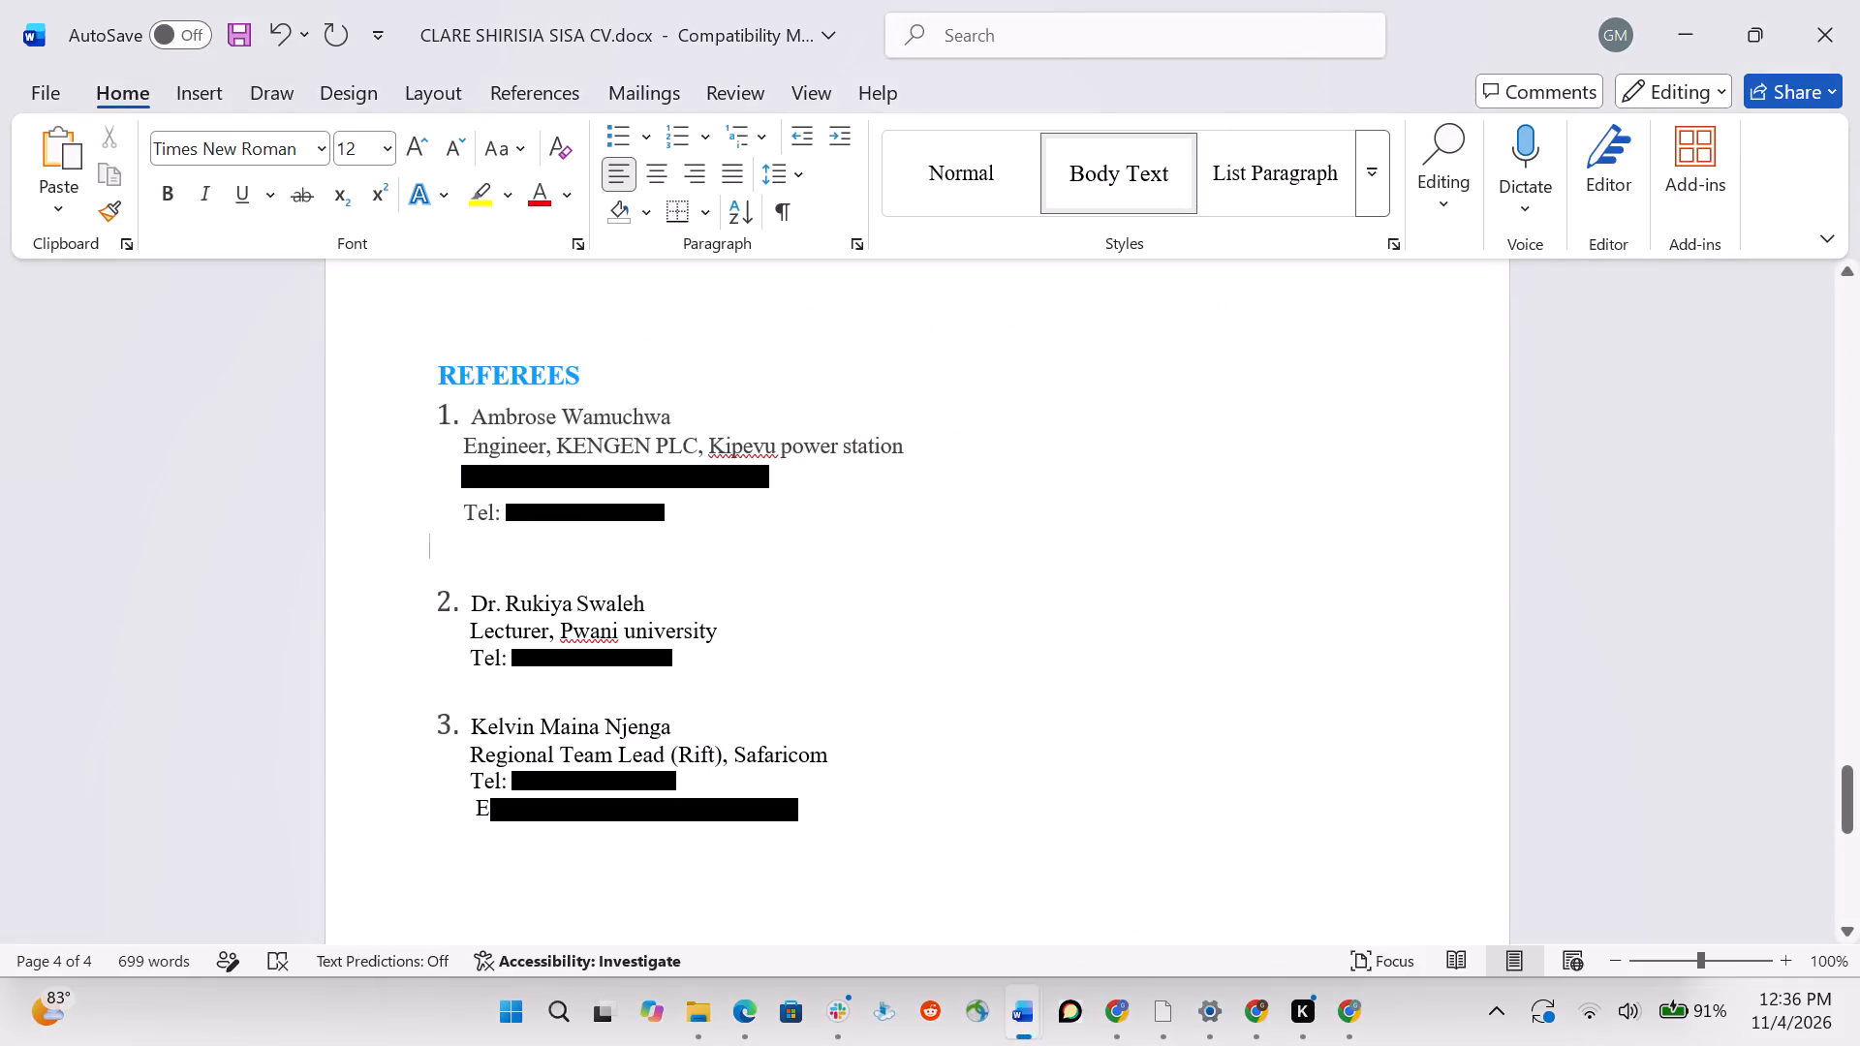
Move the first referee's email address to a new line directly below the telephone number.
drag(460, 473, 768, 486)
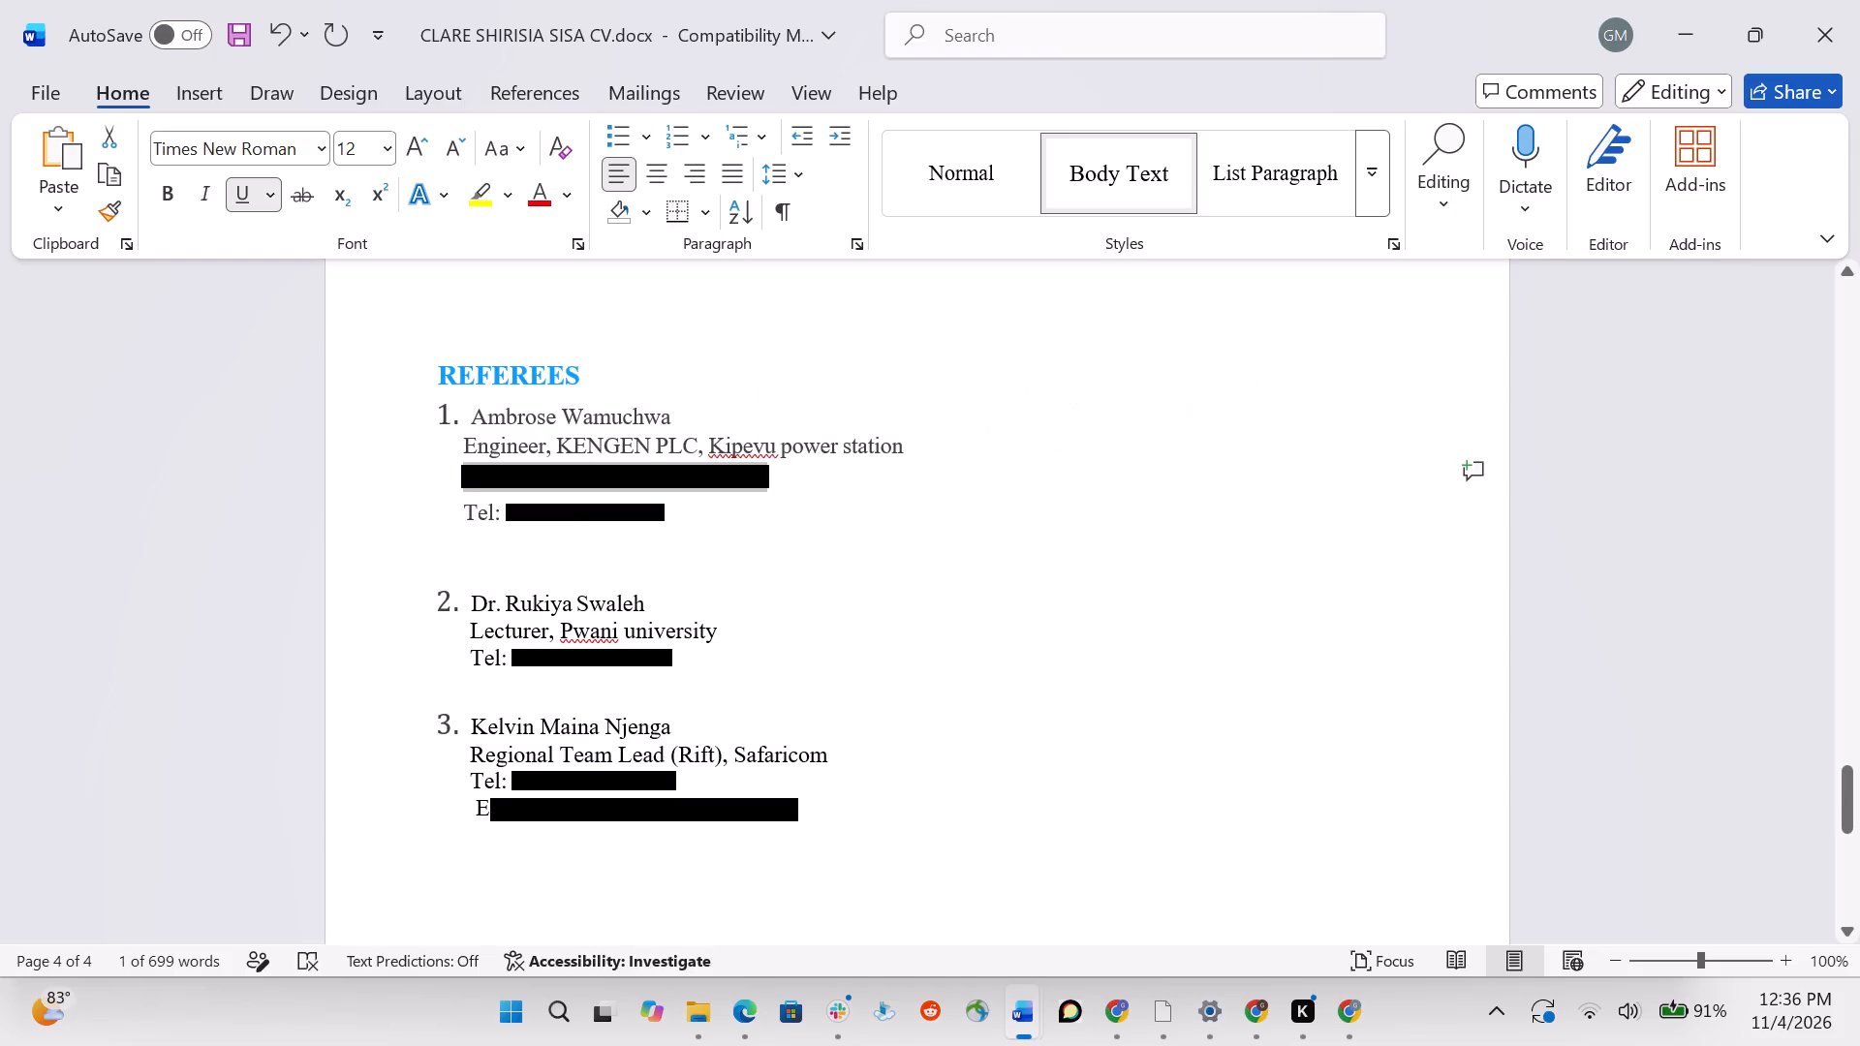
key(ctrl+x)
click(666, 475)
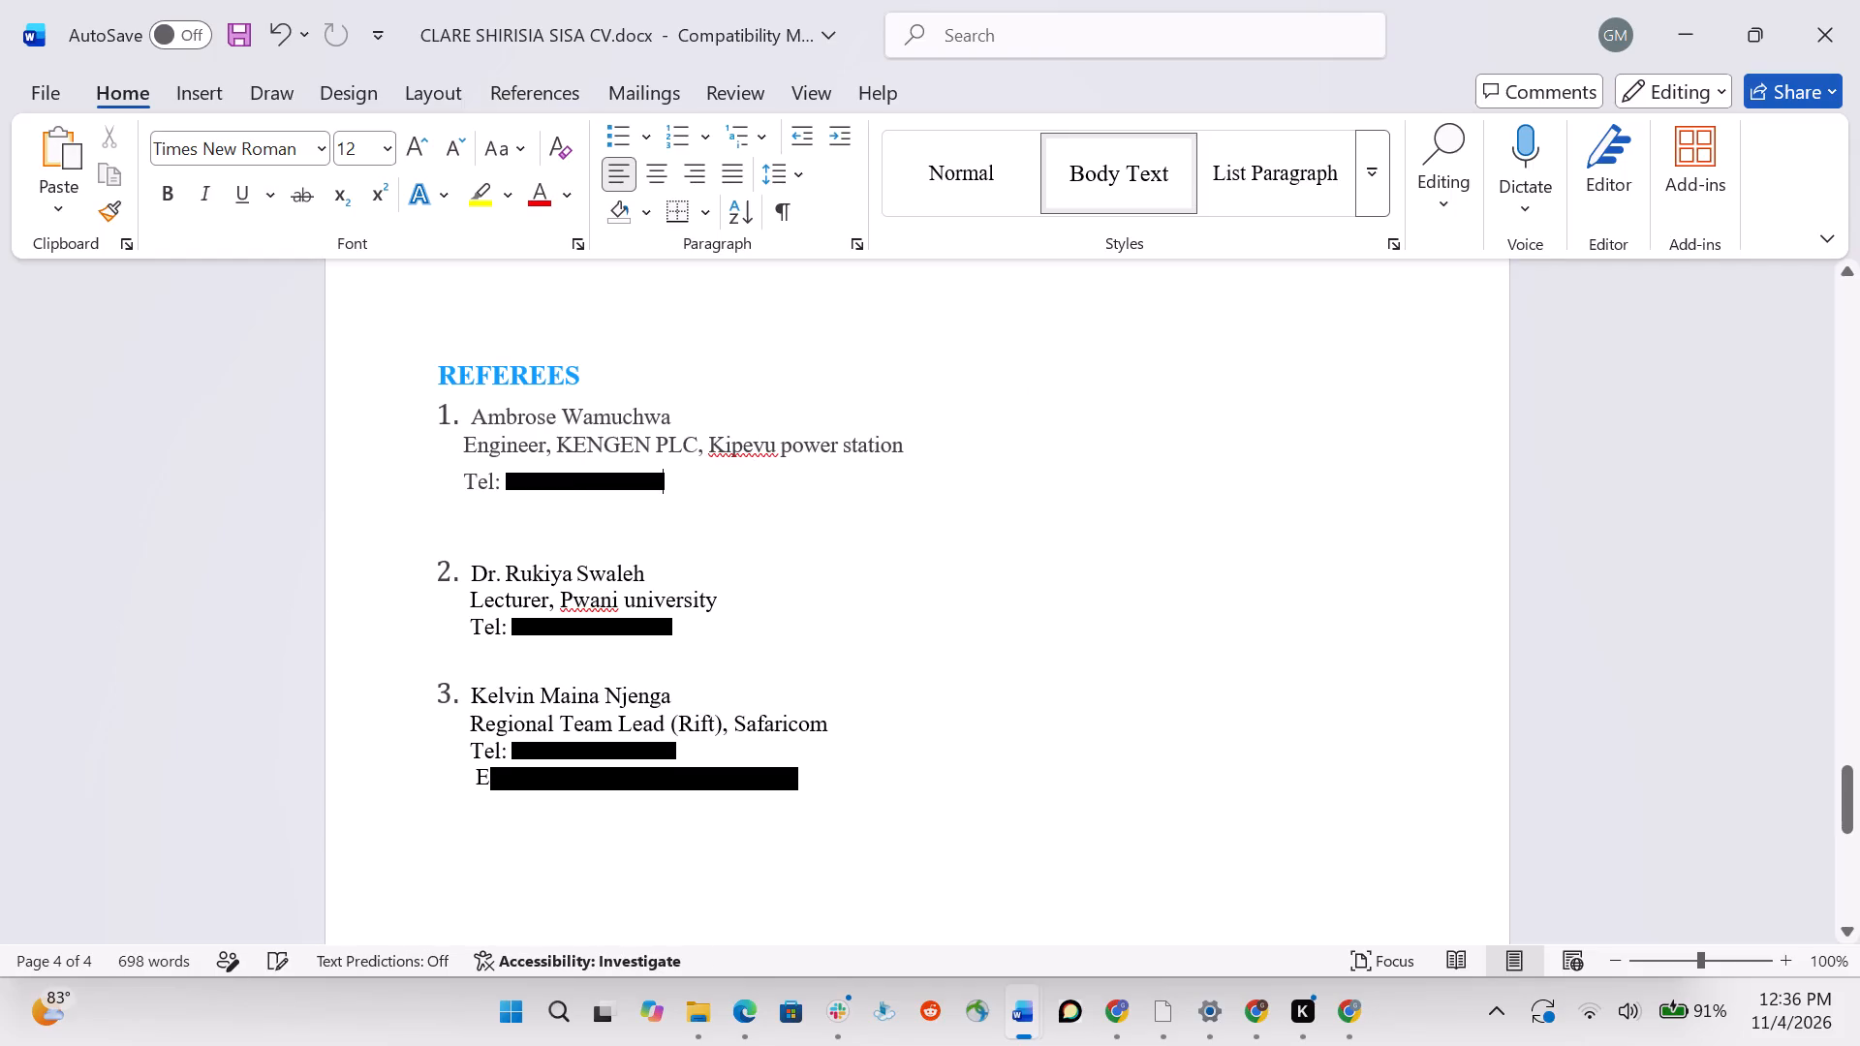
key(Return)
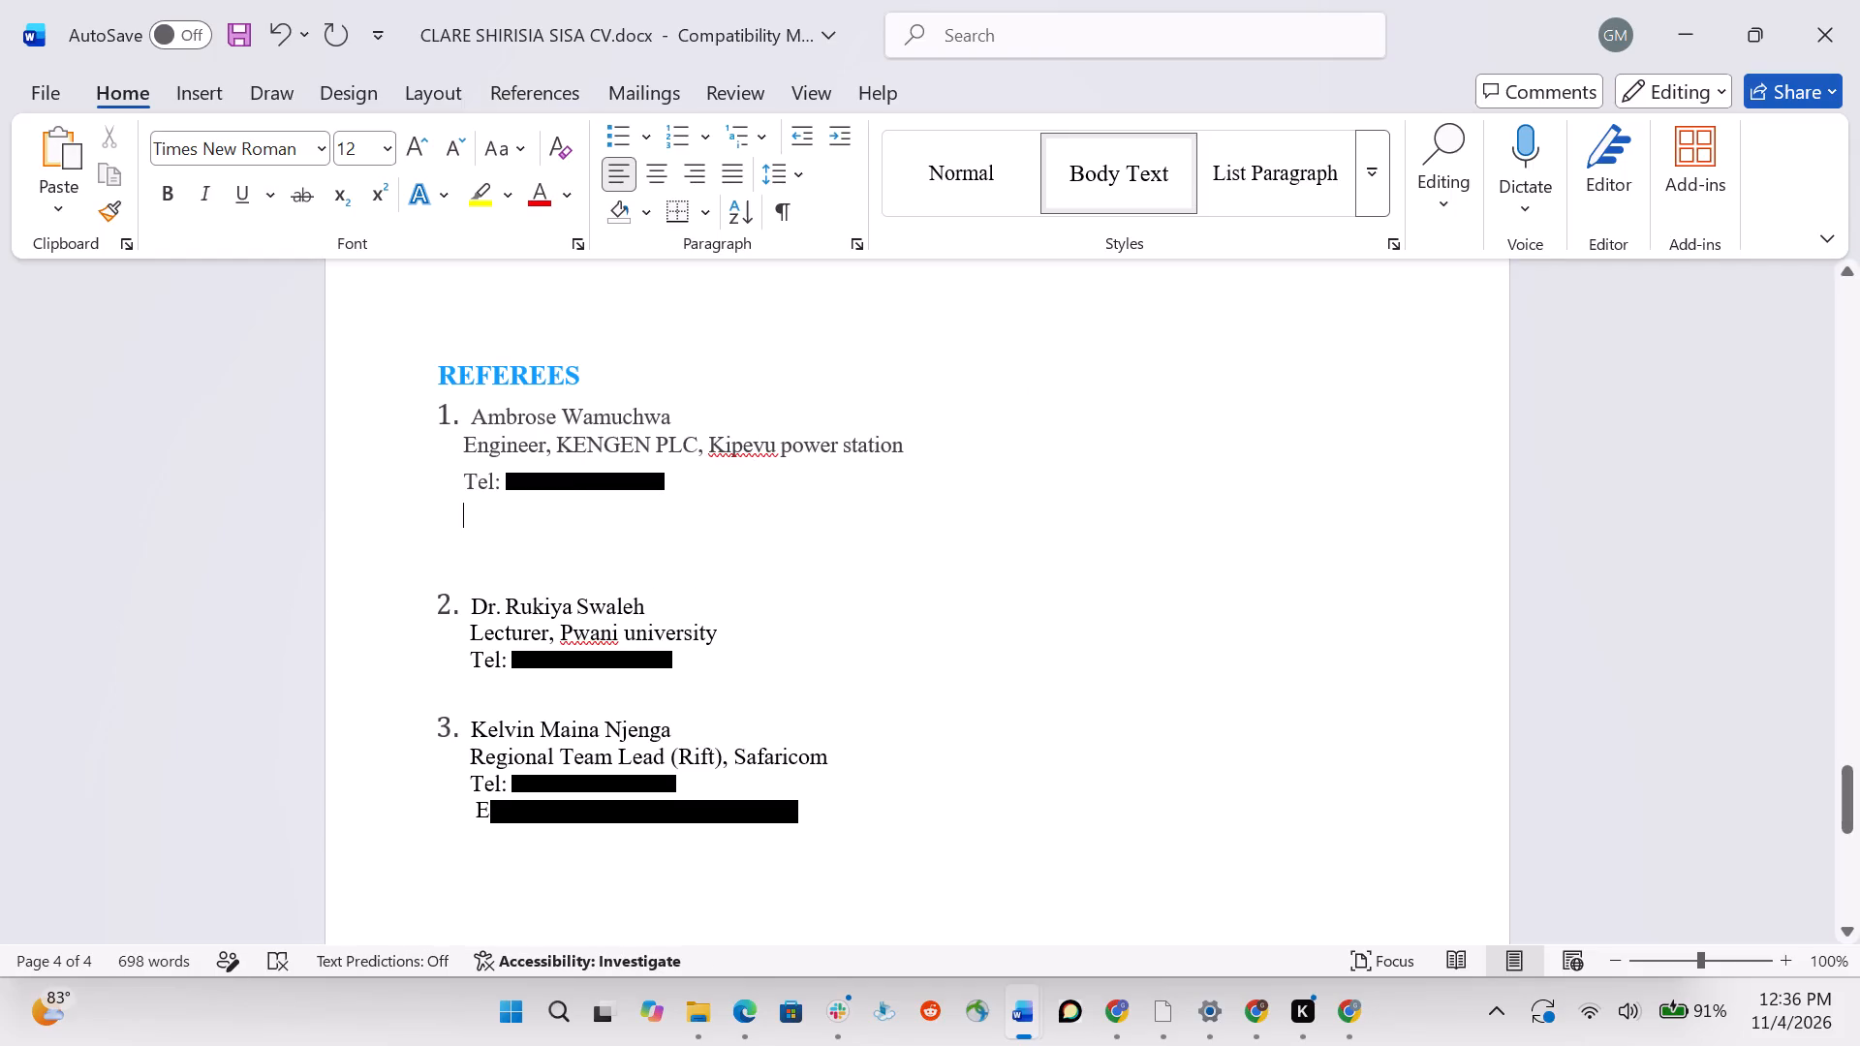
key(ctrl+v)
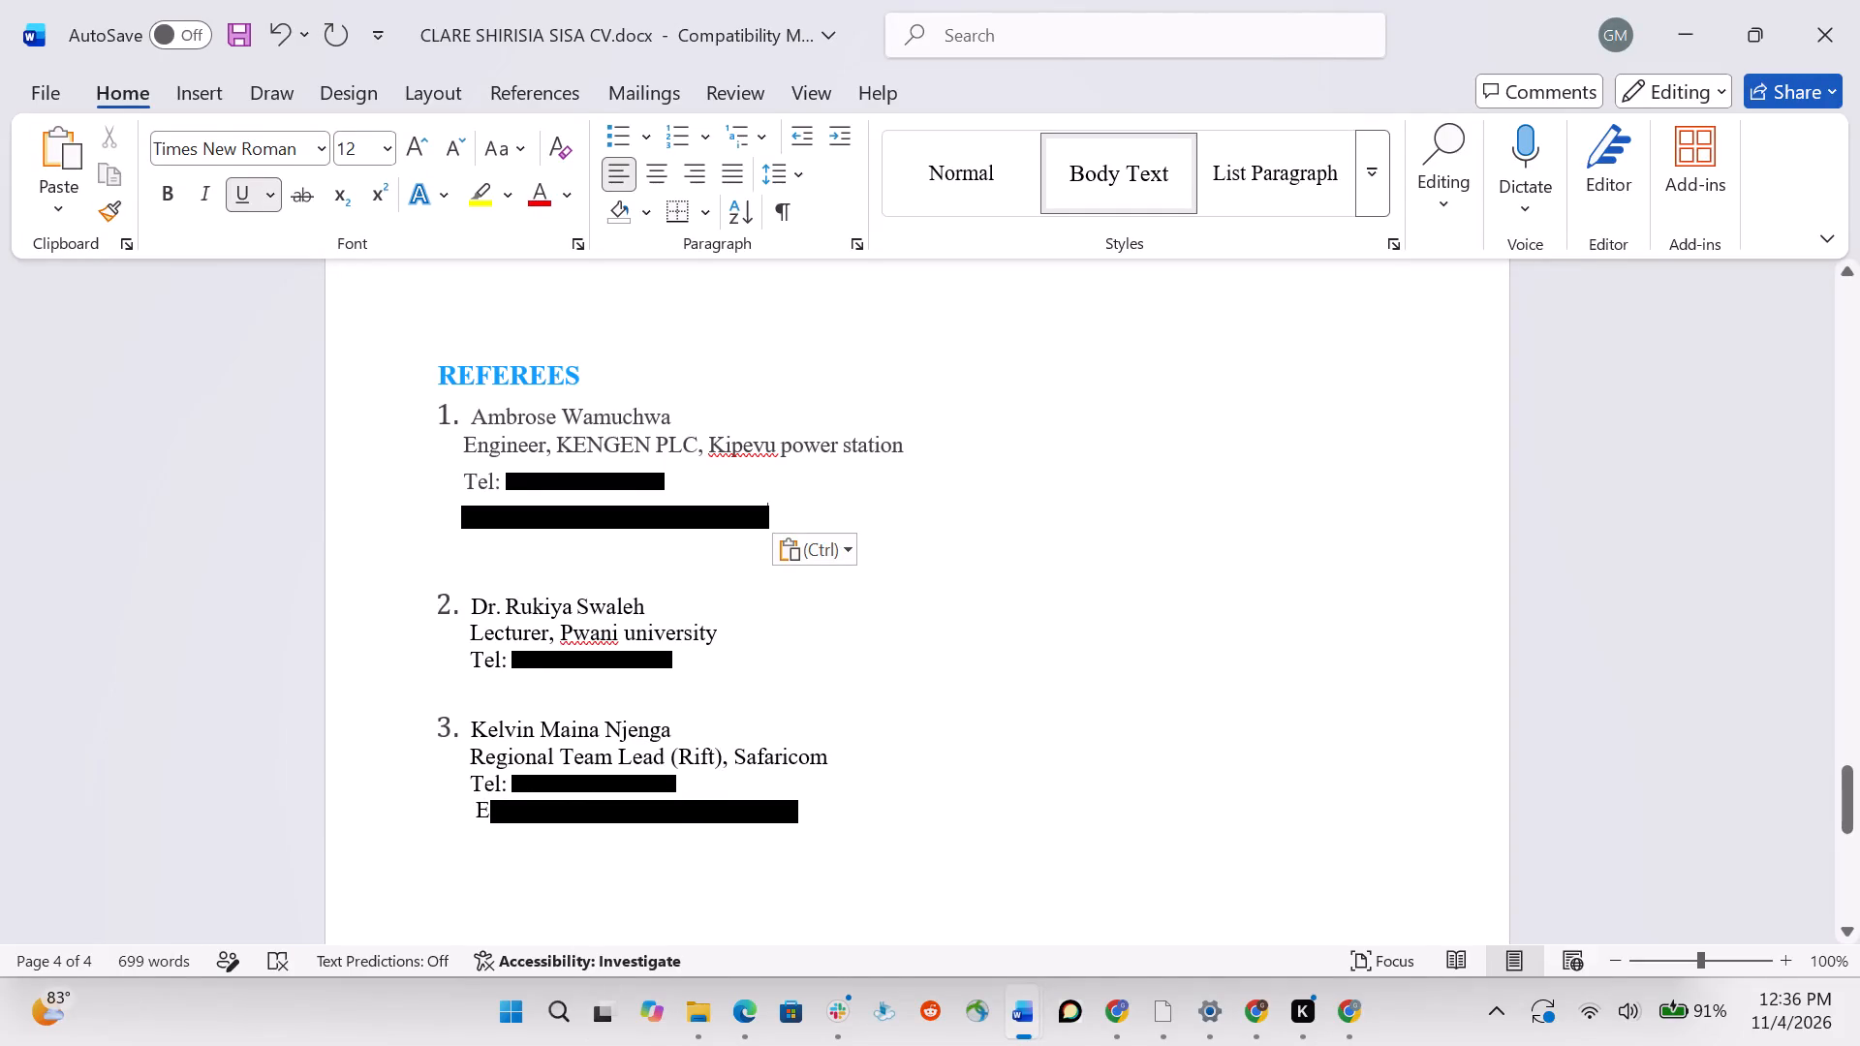
Copy the "Email:" label from the third referee and insert it before the first referee's email address.
drag(539, 815, 484, 816)
key(ctrl+c)
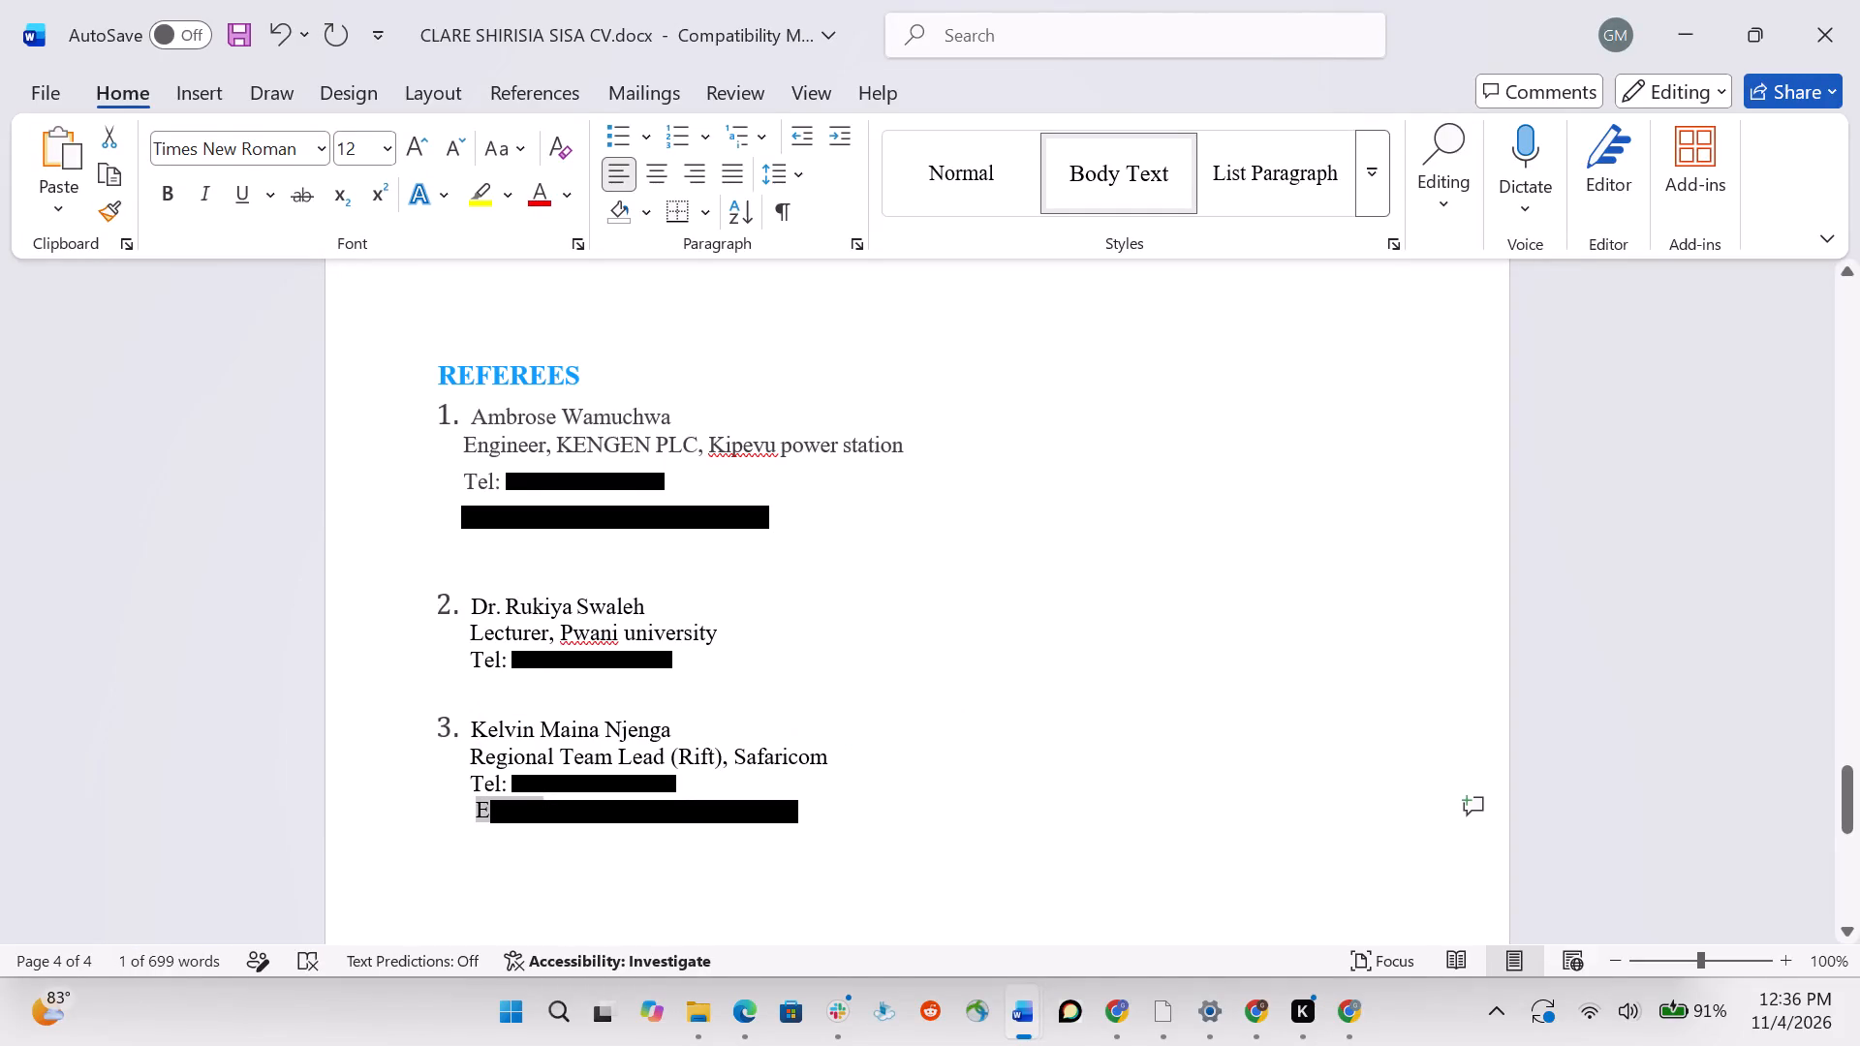
click(461, 520)
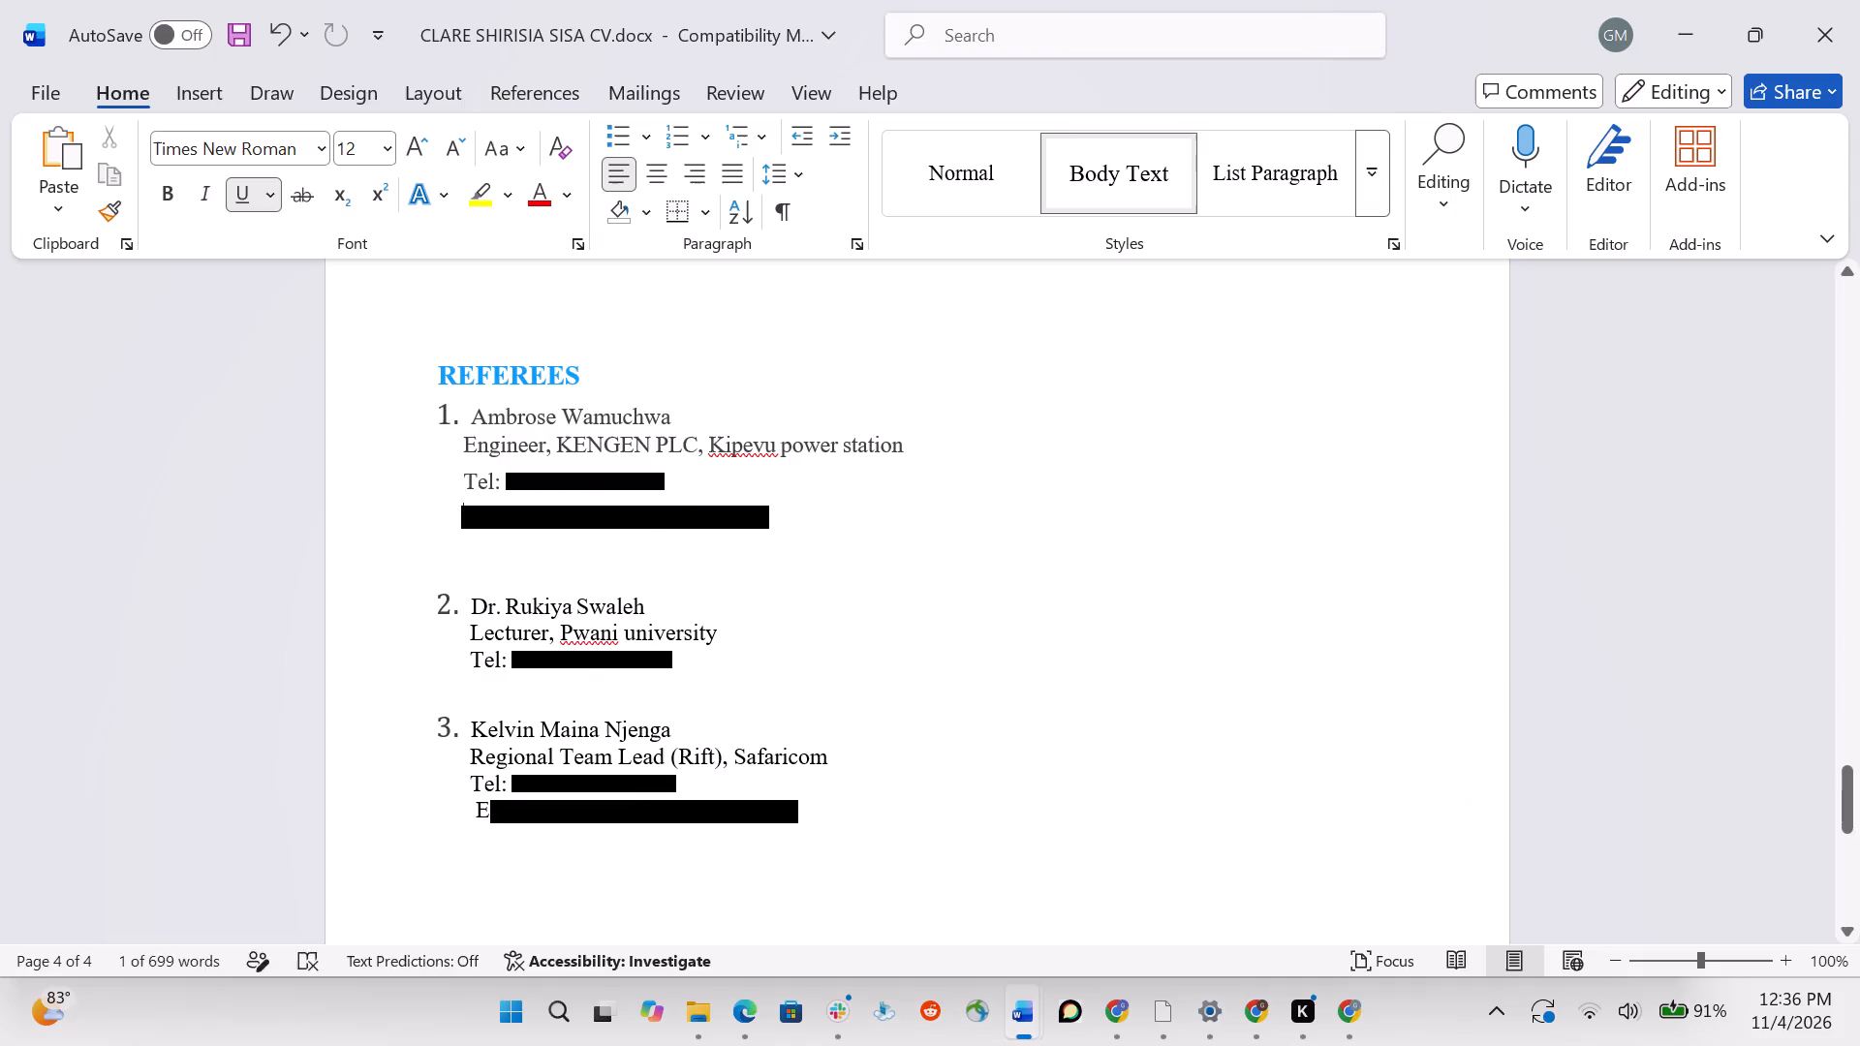
key(ctrl+v)
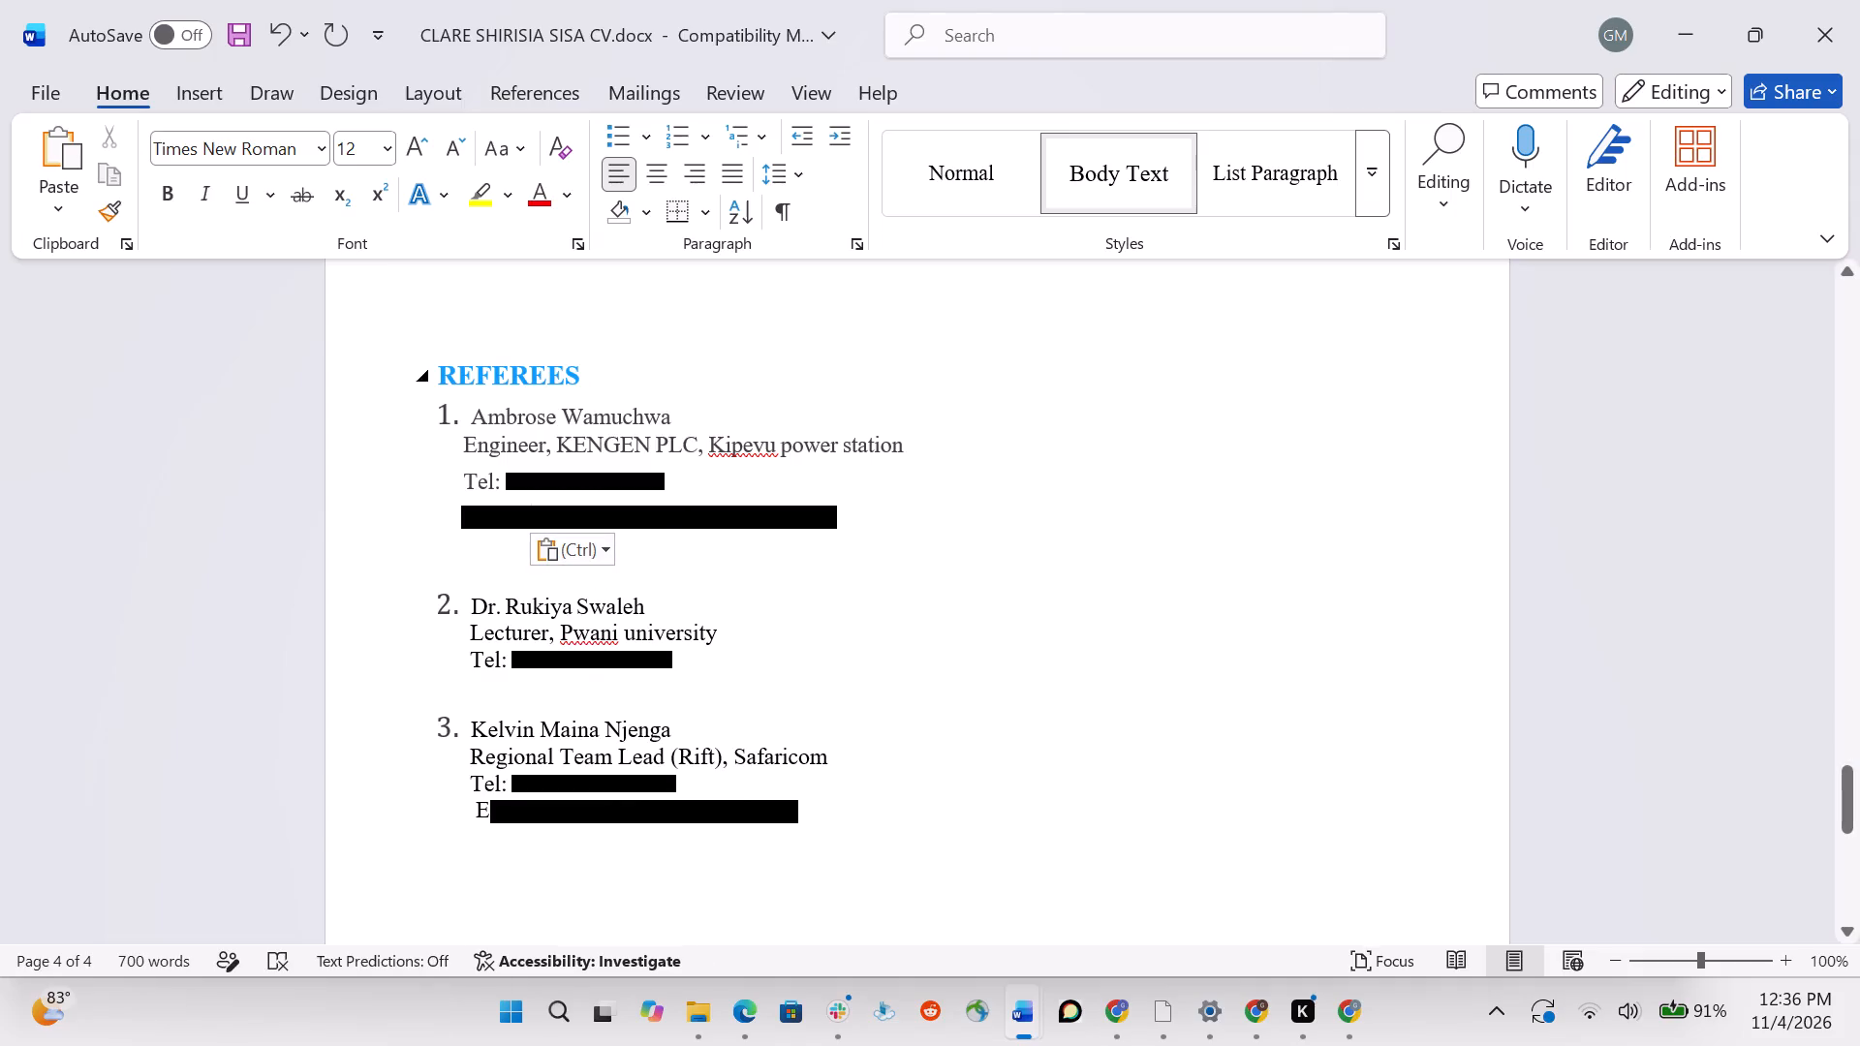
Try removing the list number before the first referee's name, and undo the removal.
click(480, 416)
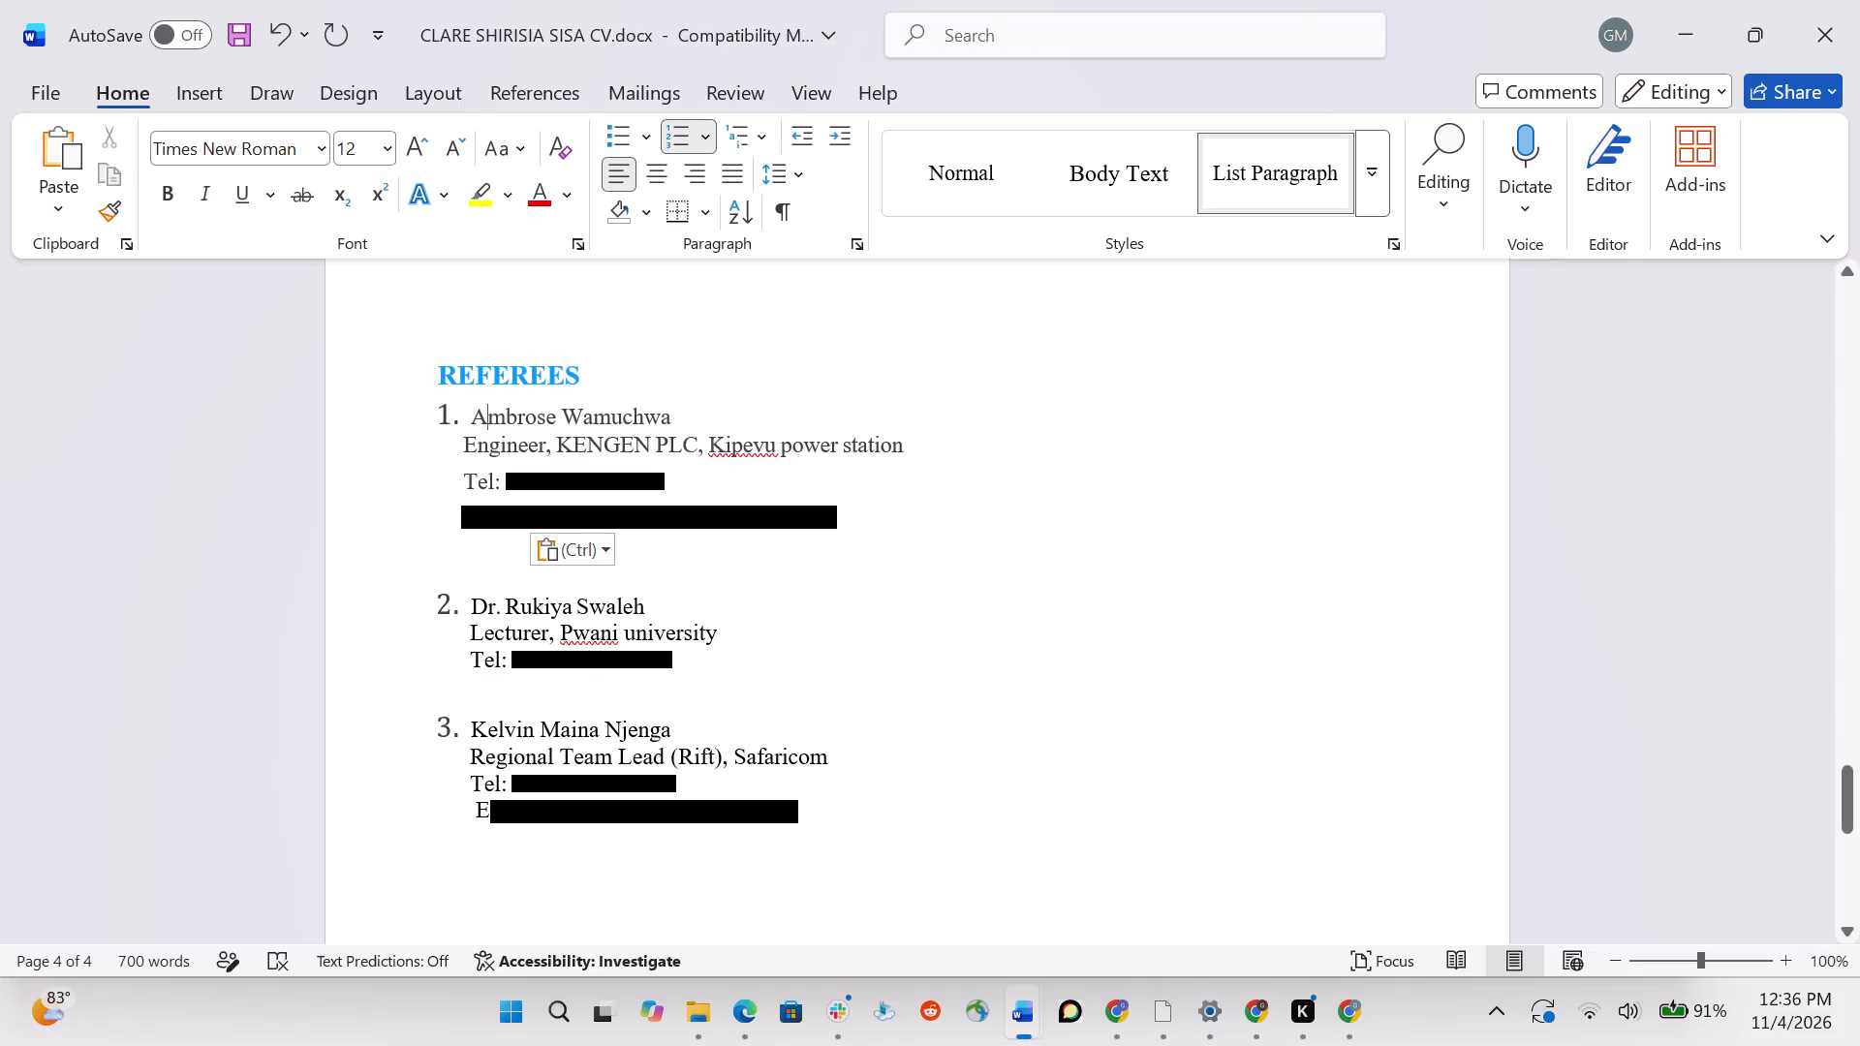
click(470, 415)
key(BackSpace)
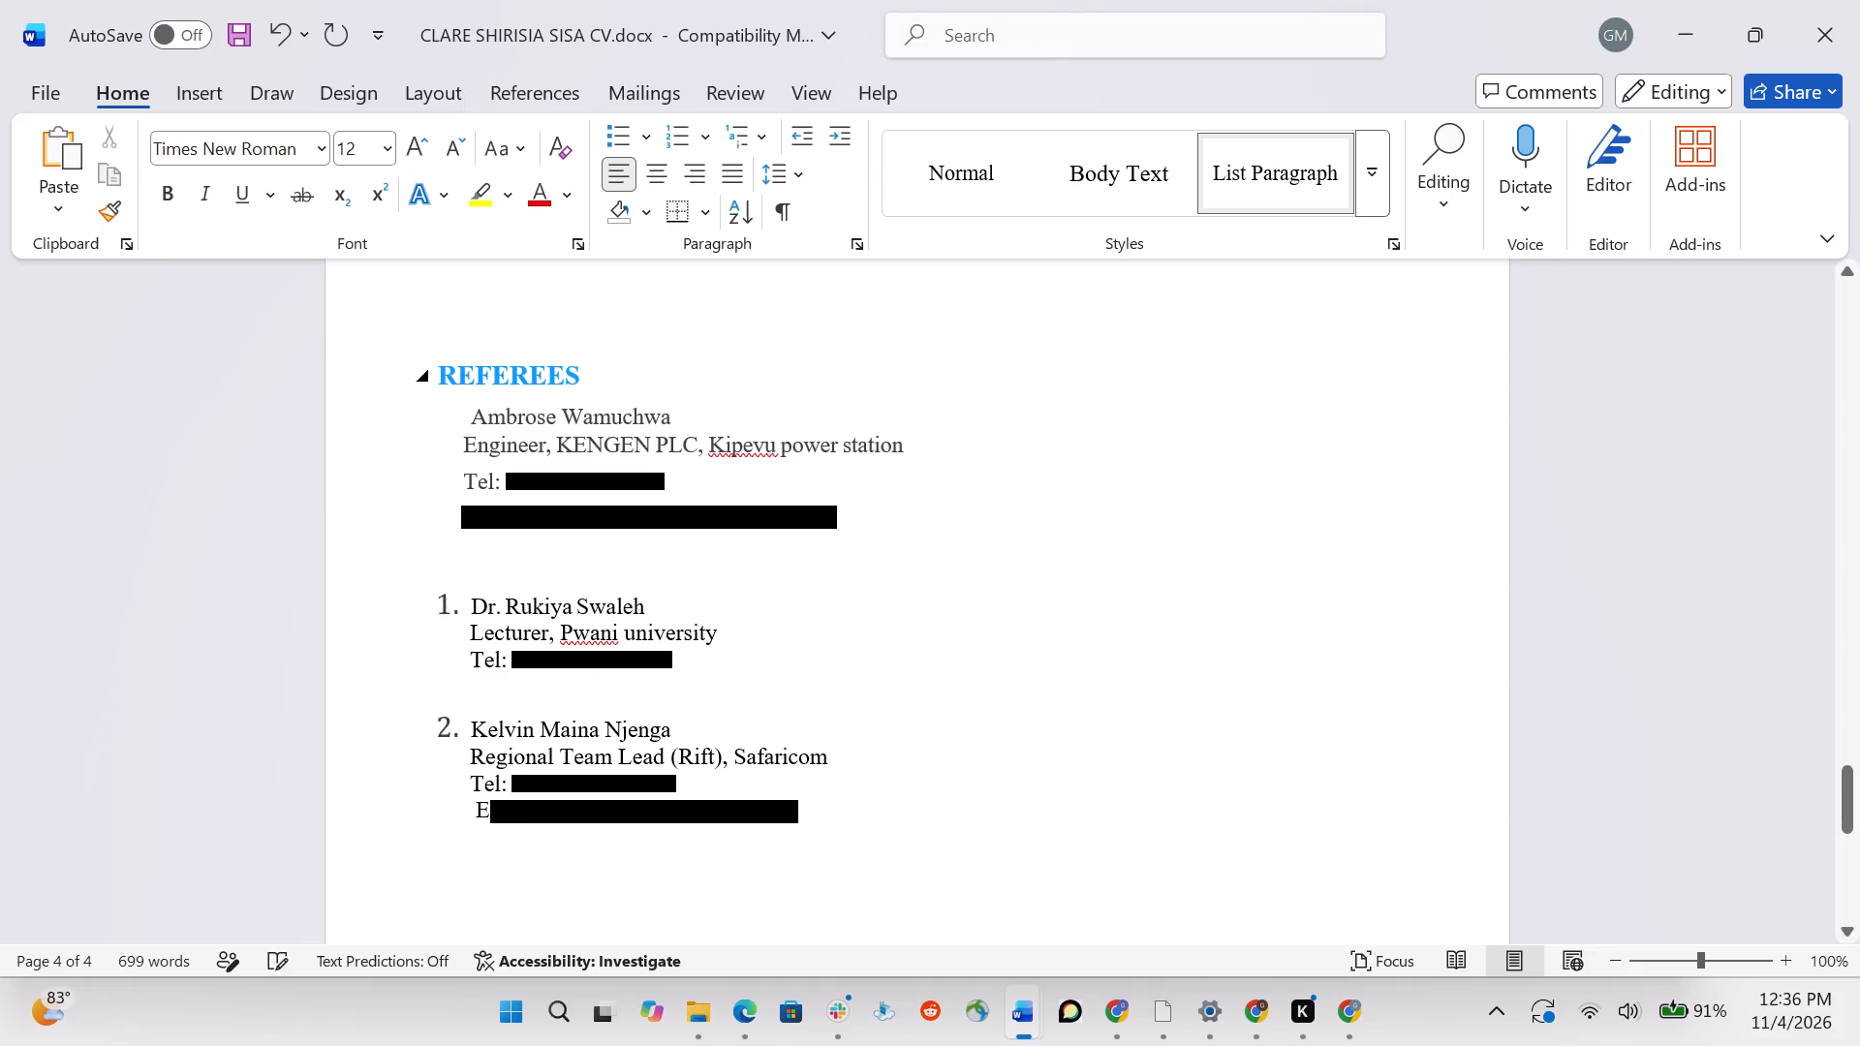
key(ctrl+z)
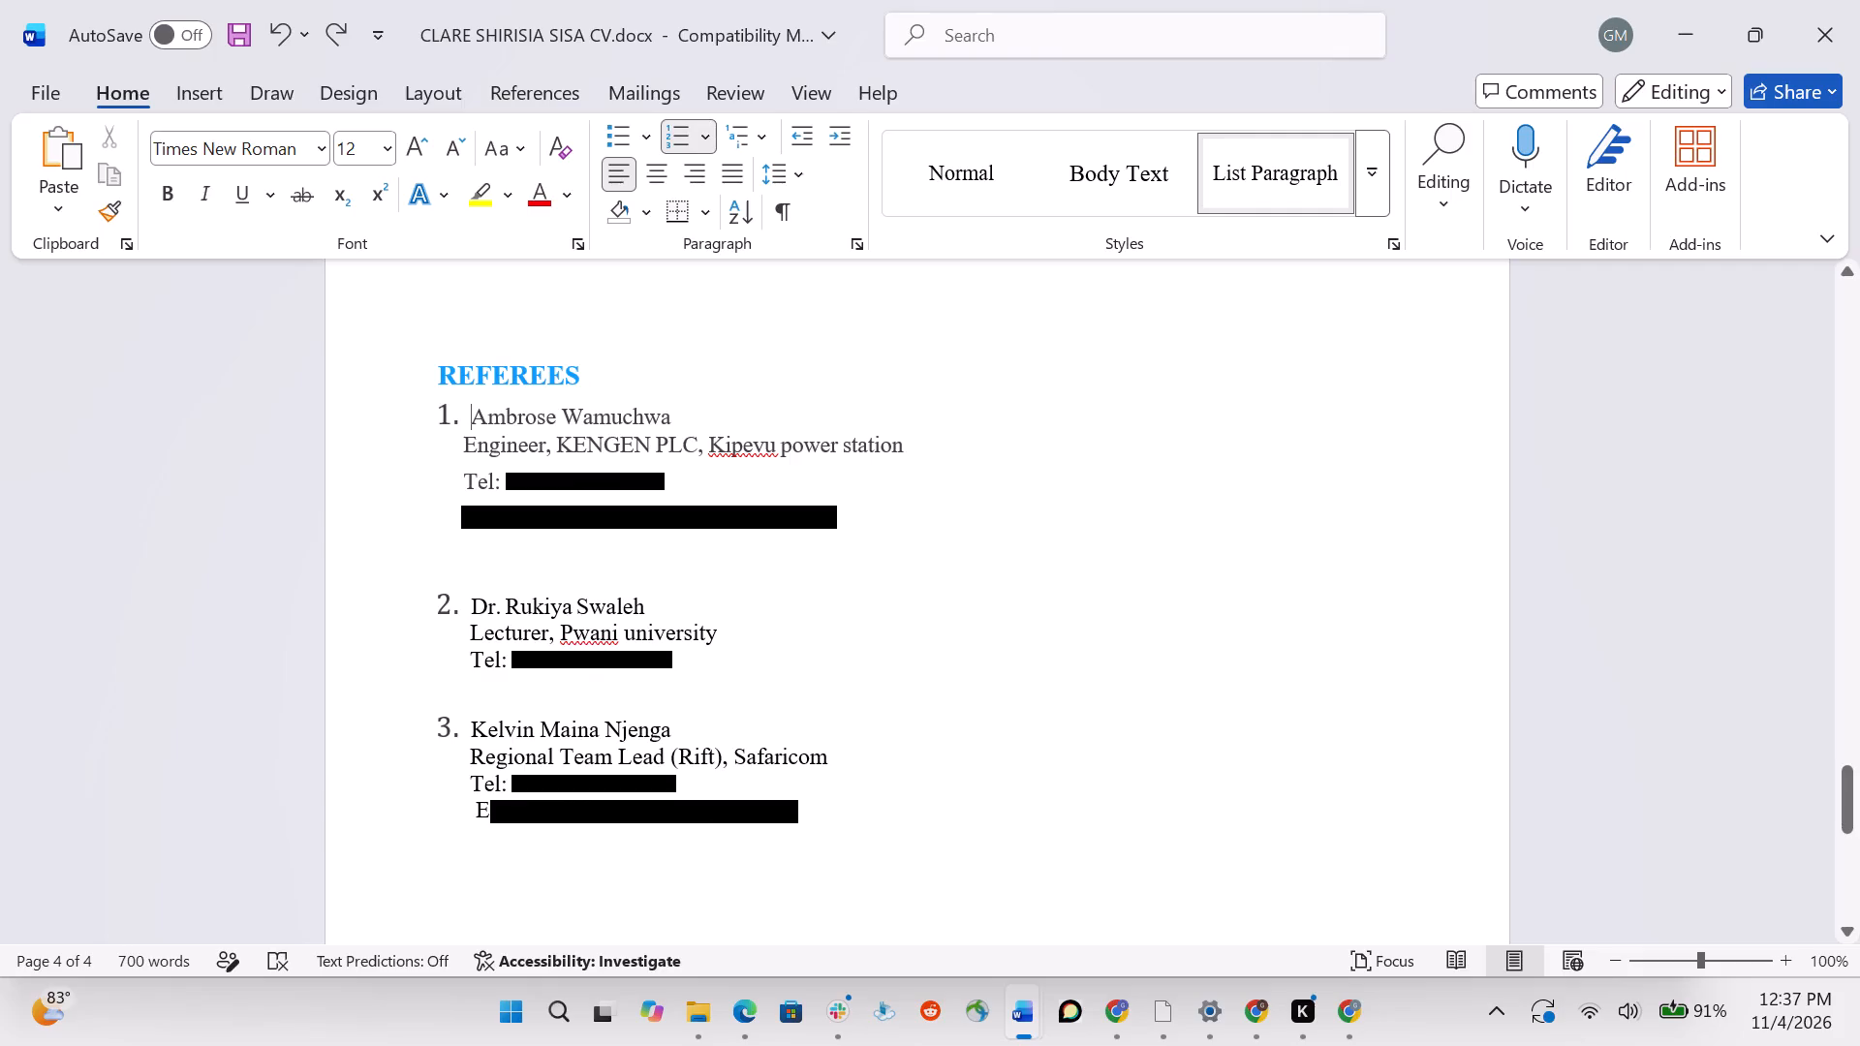
Replace the indent before the third referee's "Email:" label with spaces so it aligns with the "Tel:" line above.
click(476, 806)
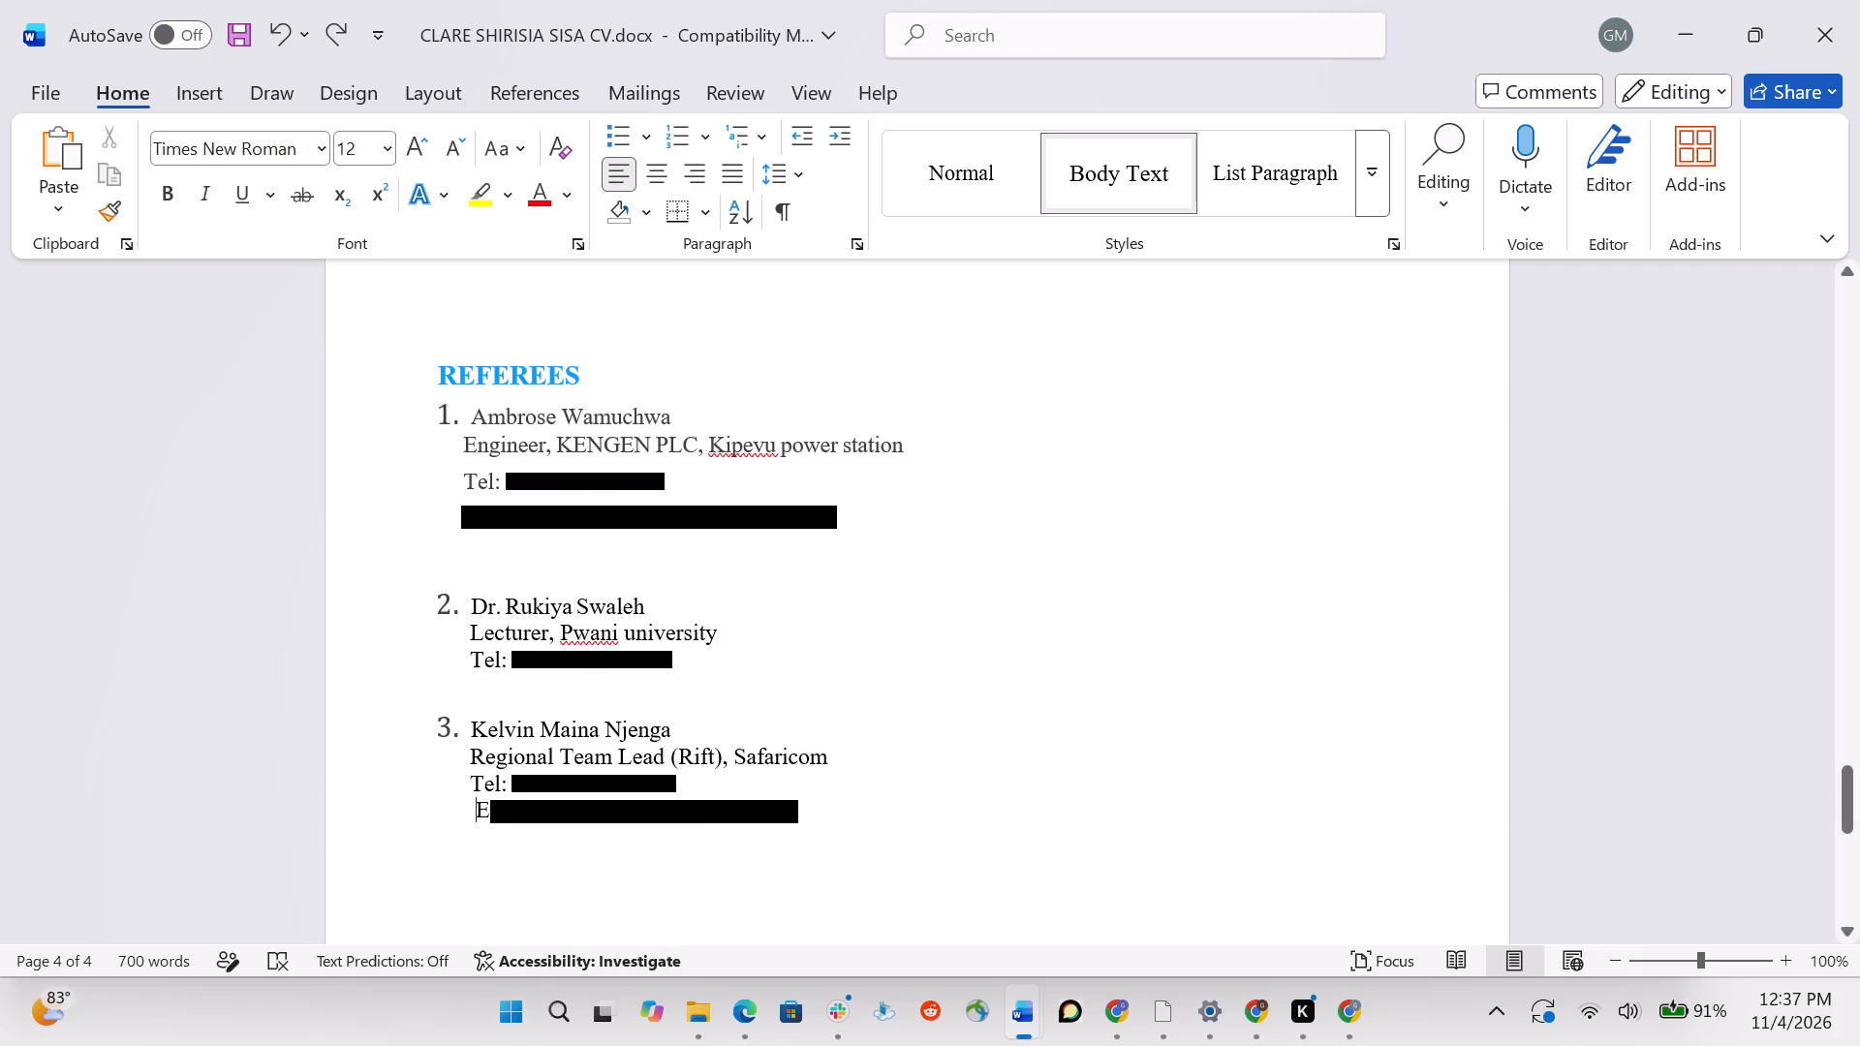
key(BackSpace)
key(space)
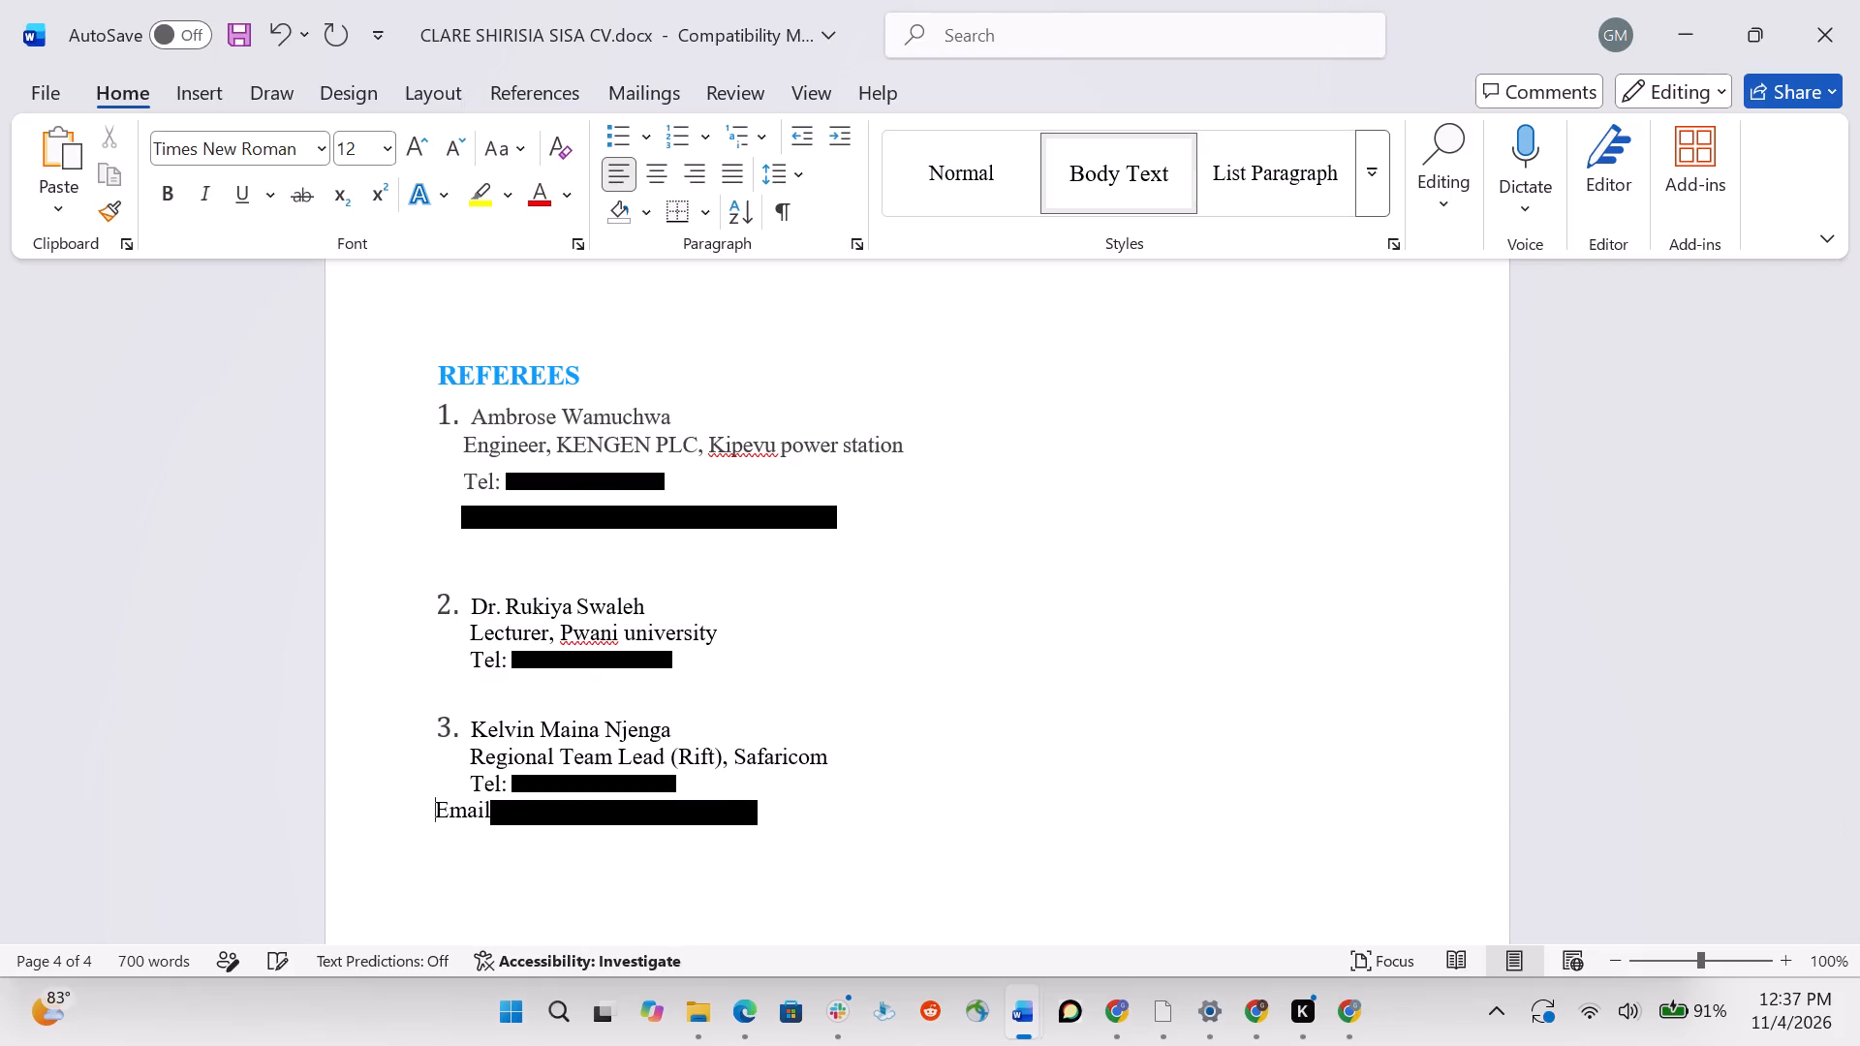
key(space)
key(space)
key(space)
key(space)
key(space)
key(space)
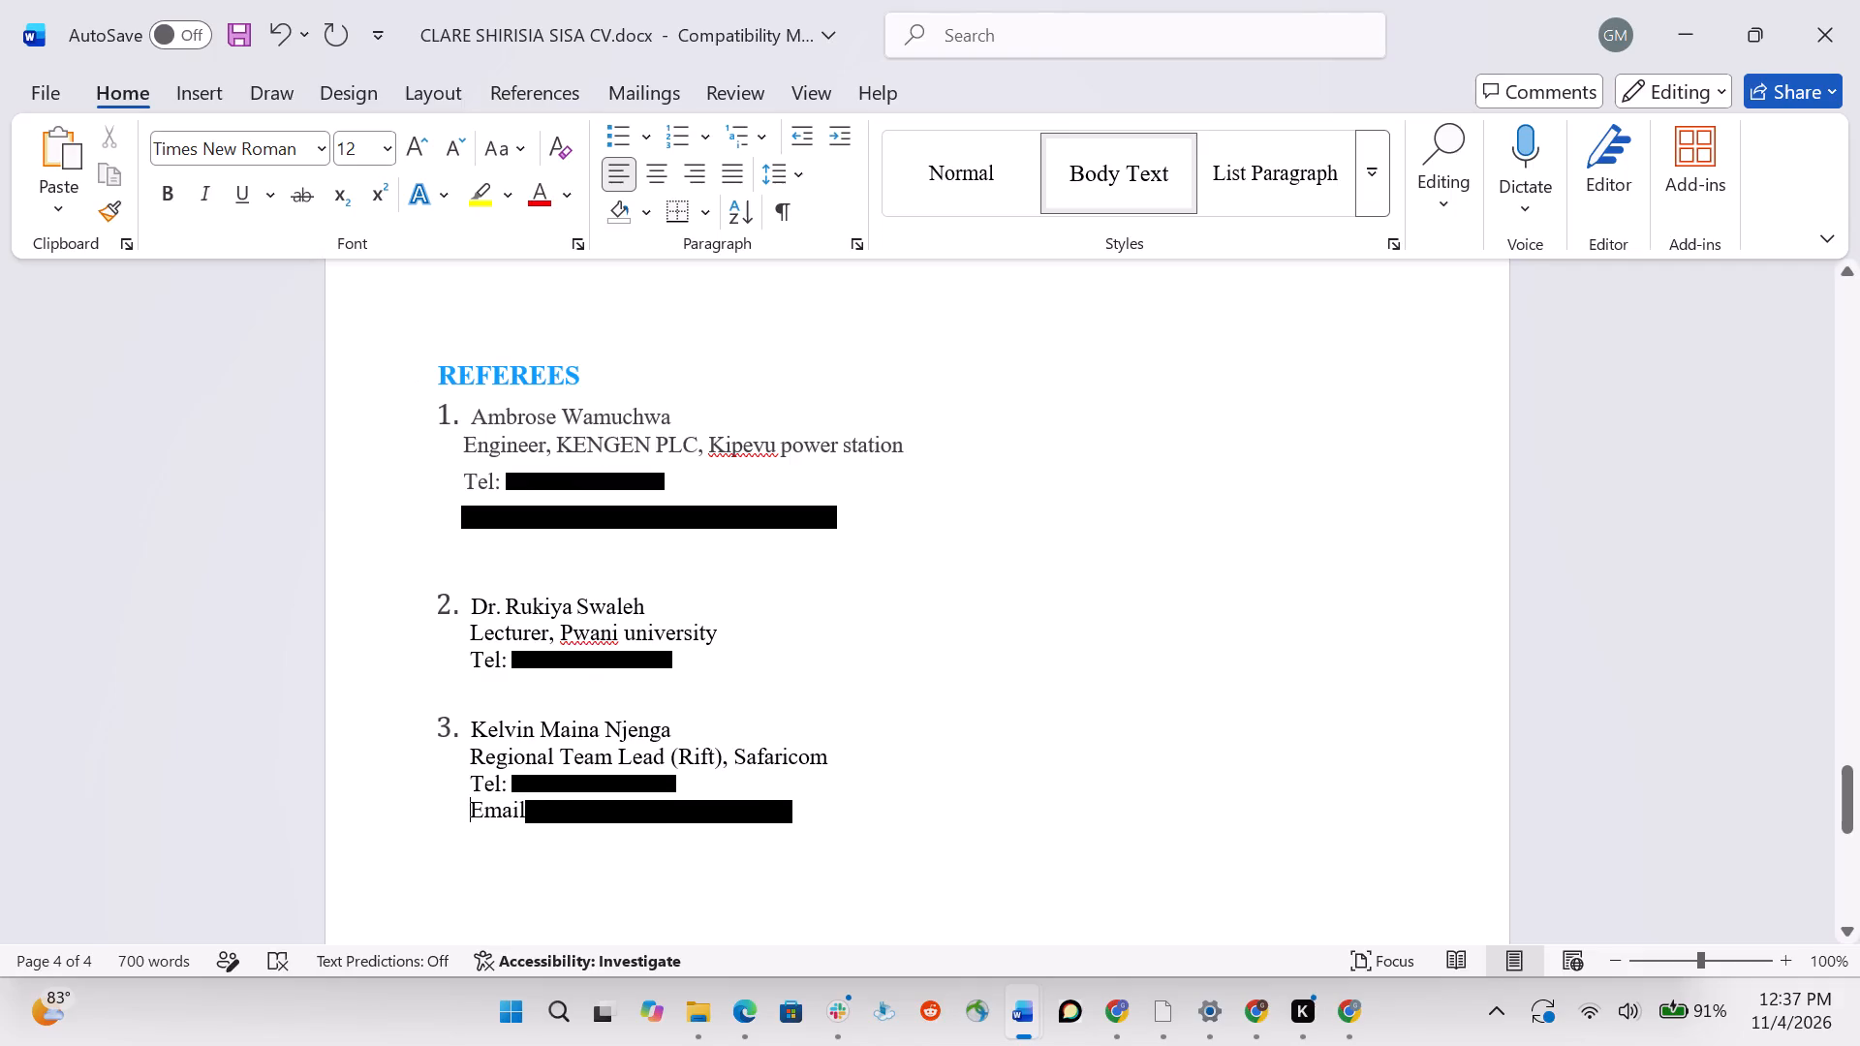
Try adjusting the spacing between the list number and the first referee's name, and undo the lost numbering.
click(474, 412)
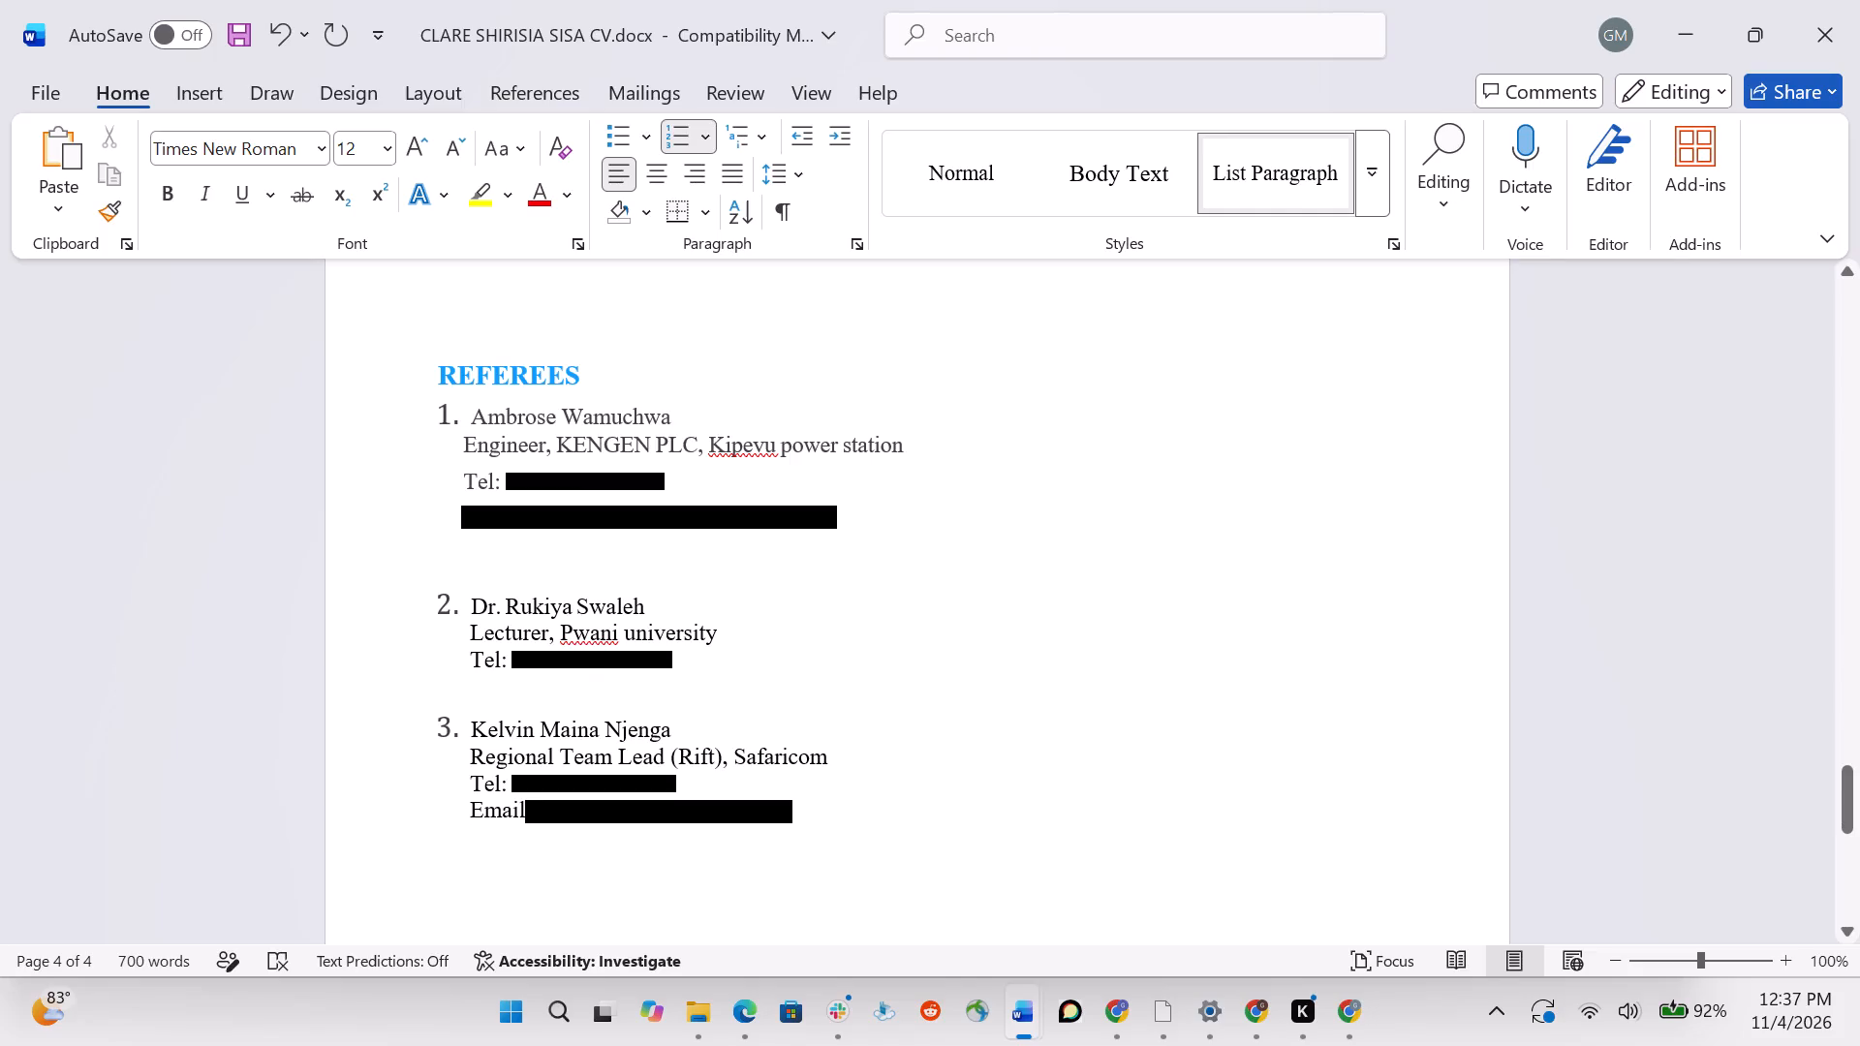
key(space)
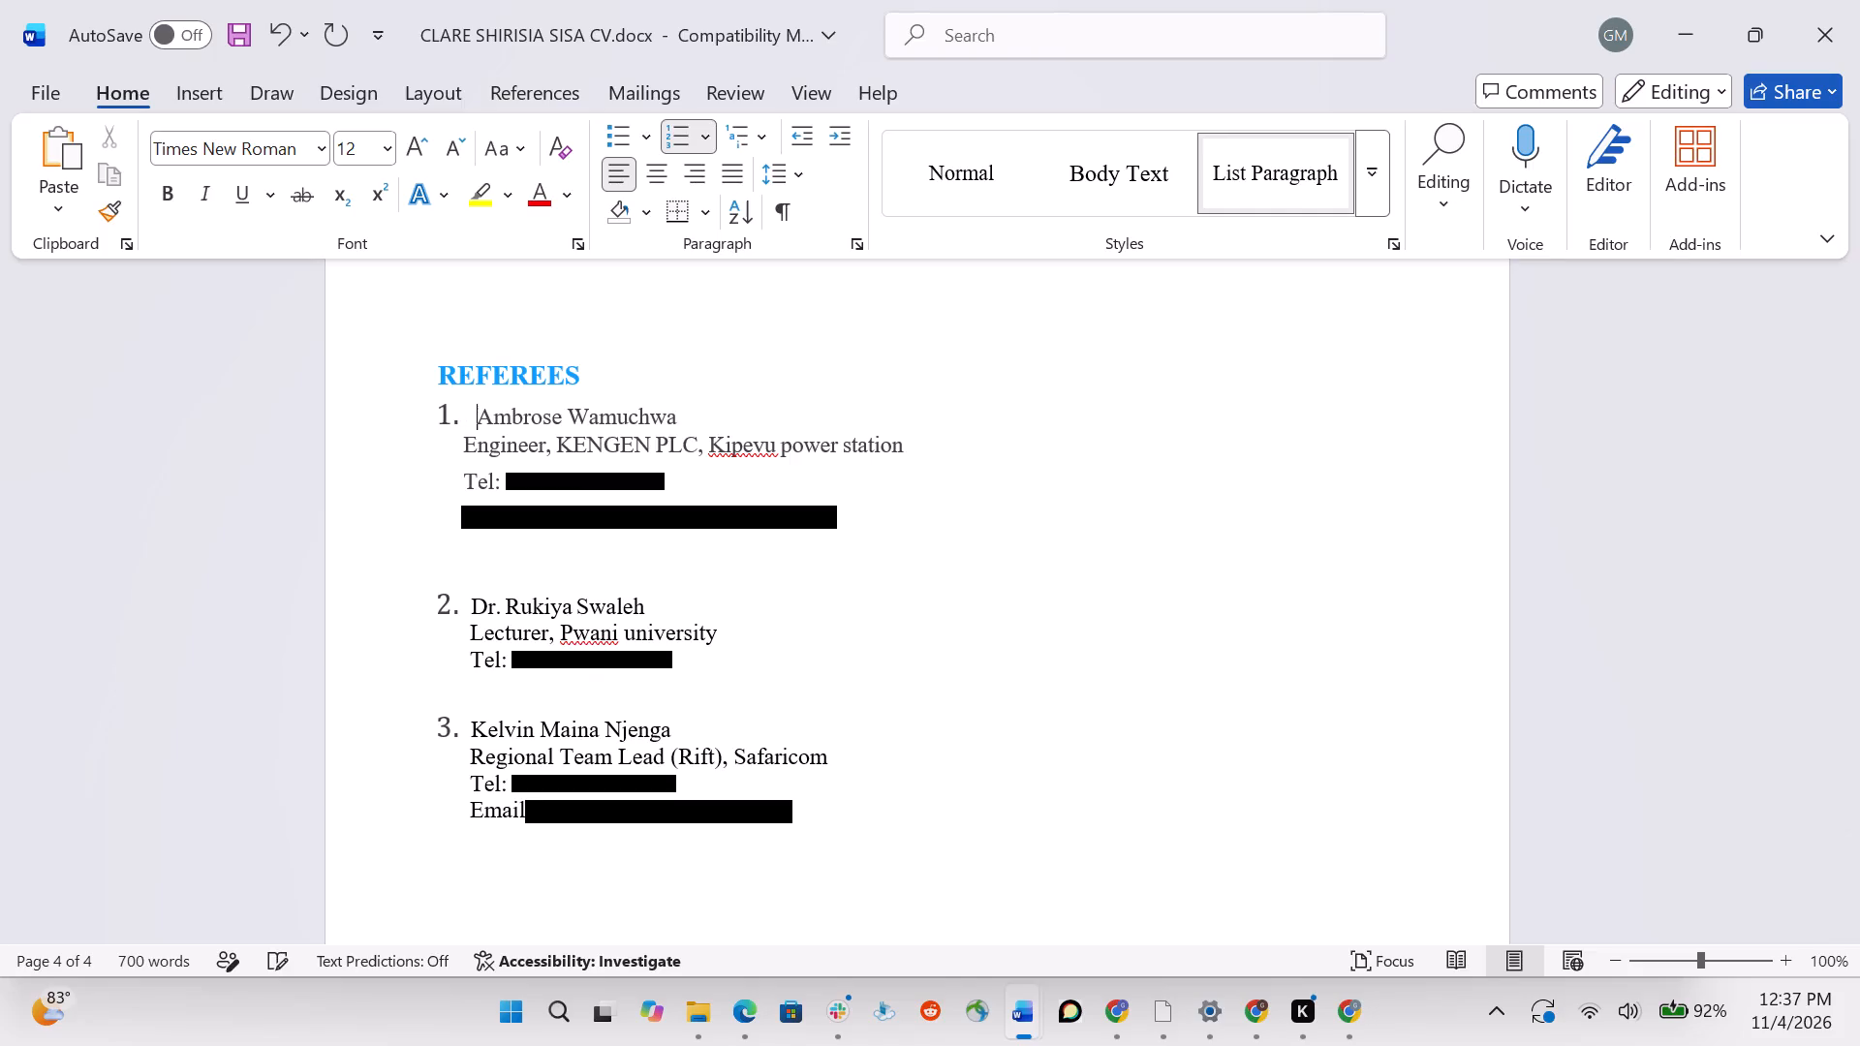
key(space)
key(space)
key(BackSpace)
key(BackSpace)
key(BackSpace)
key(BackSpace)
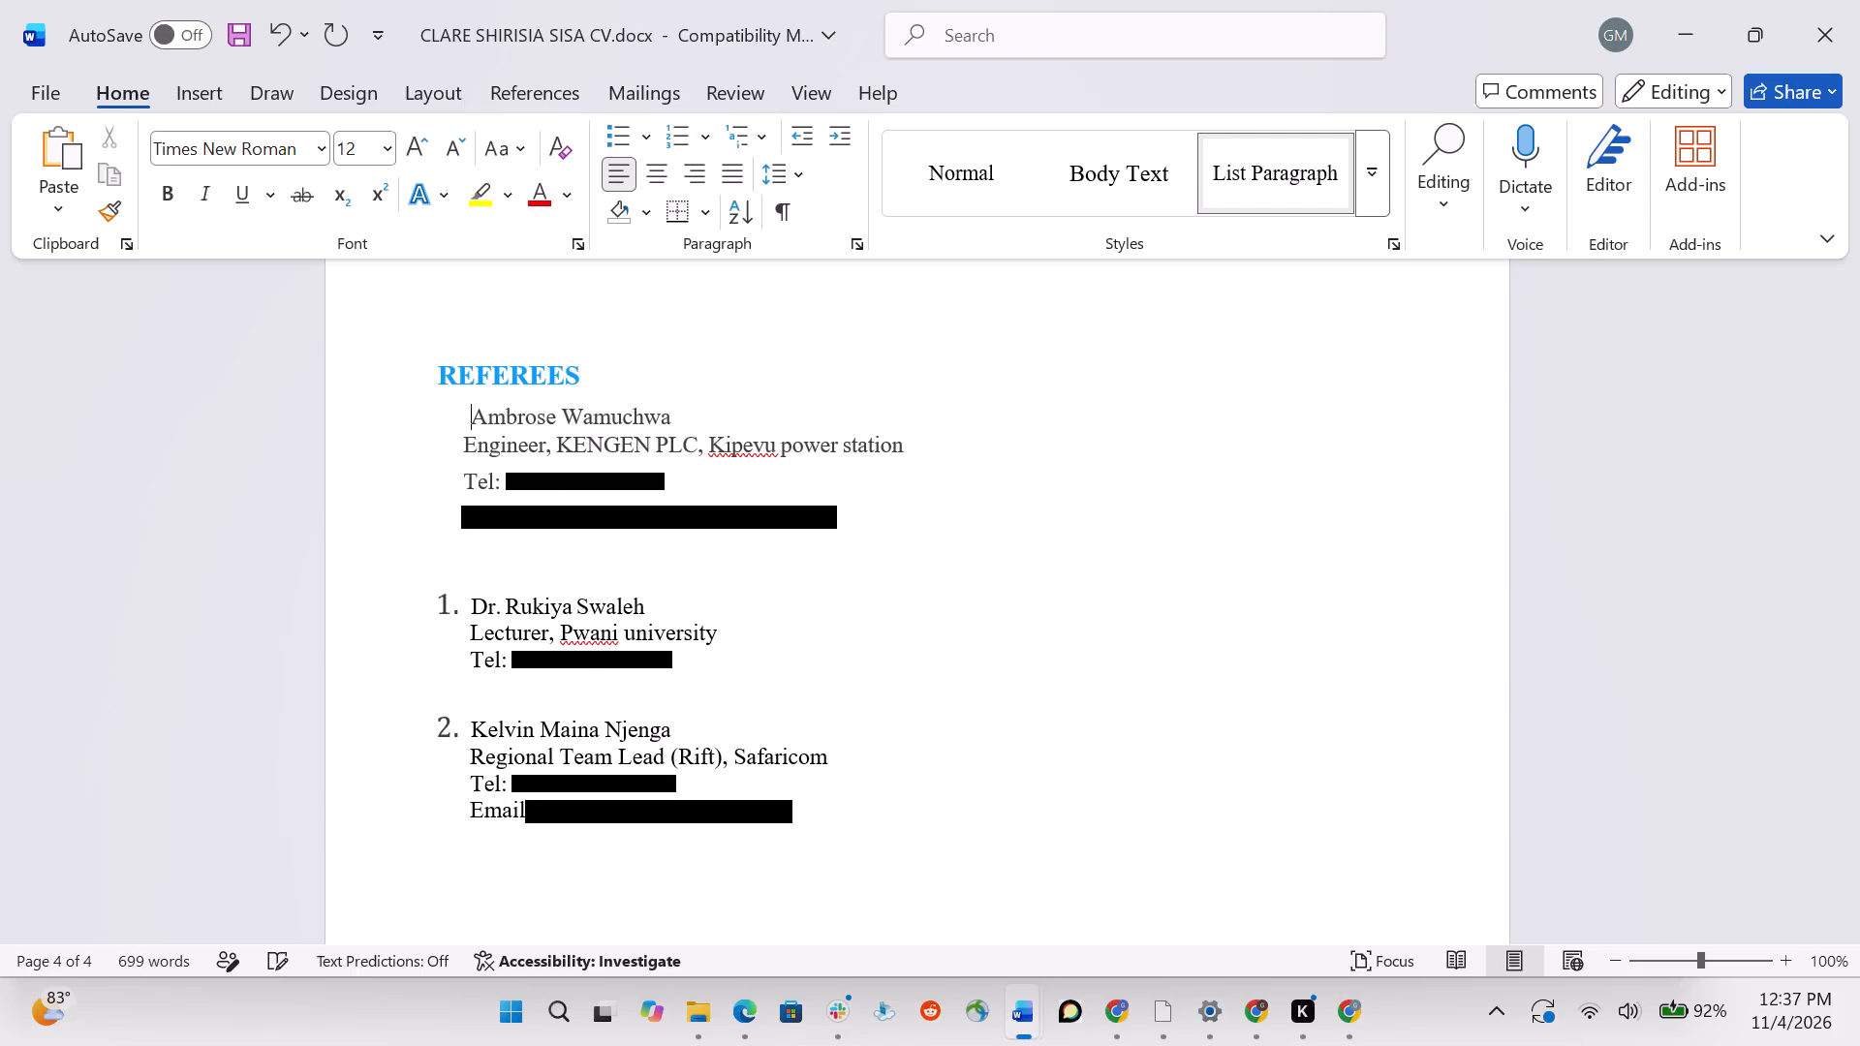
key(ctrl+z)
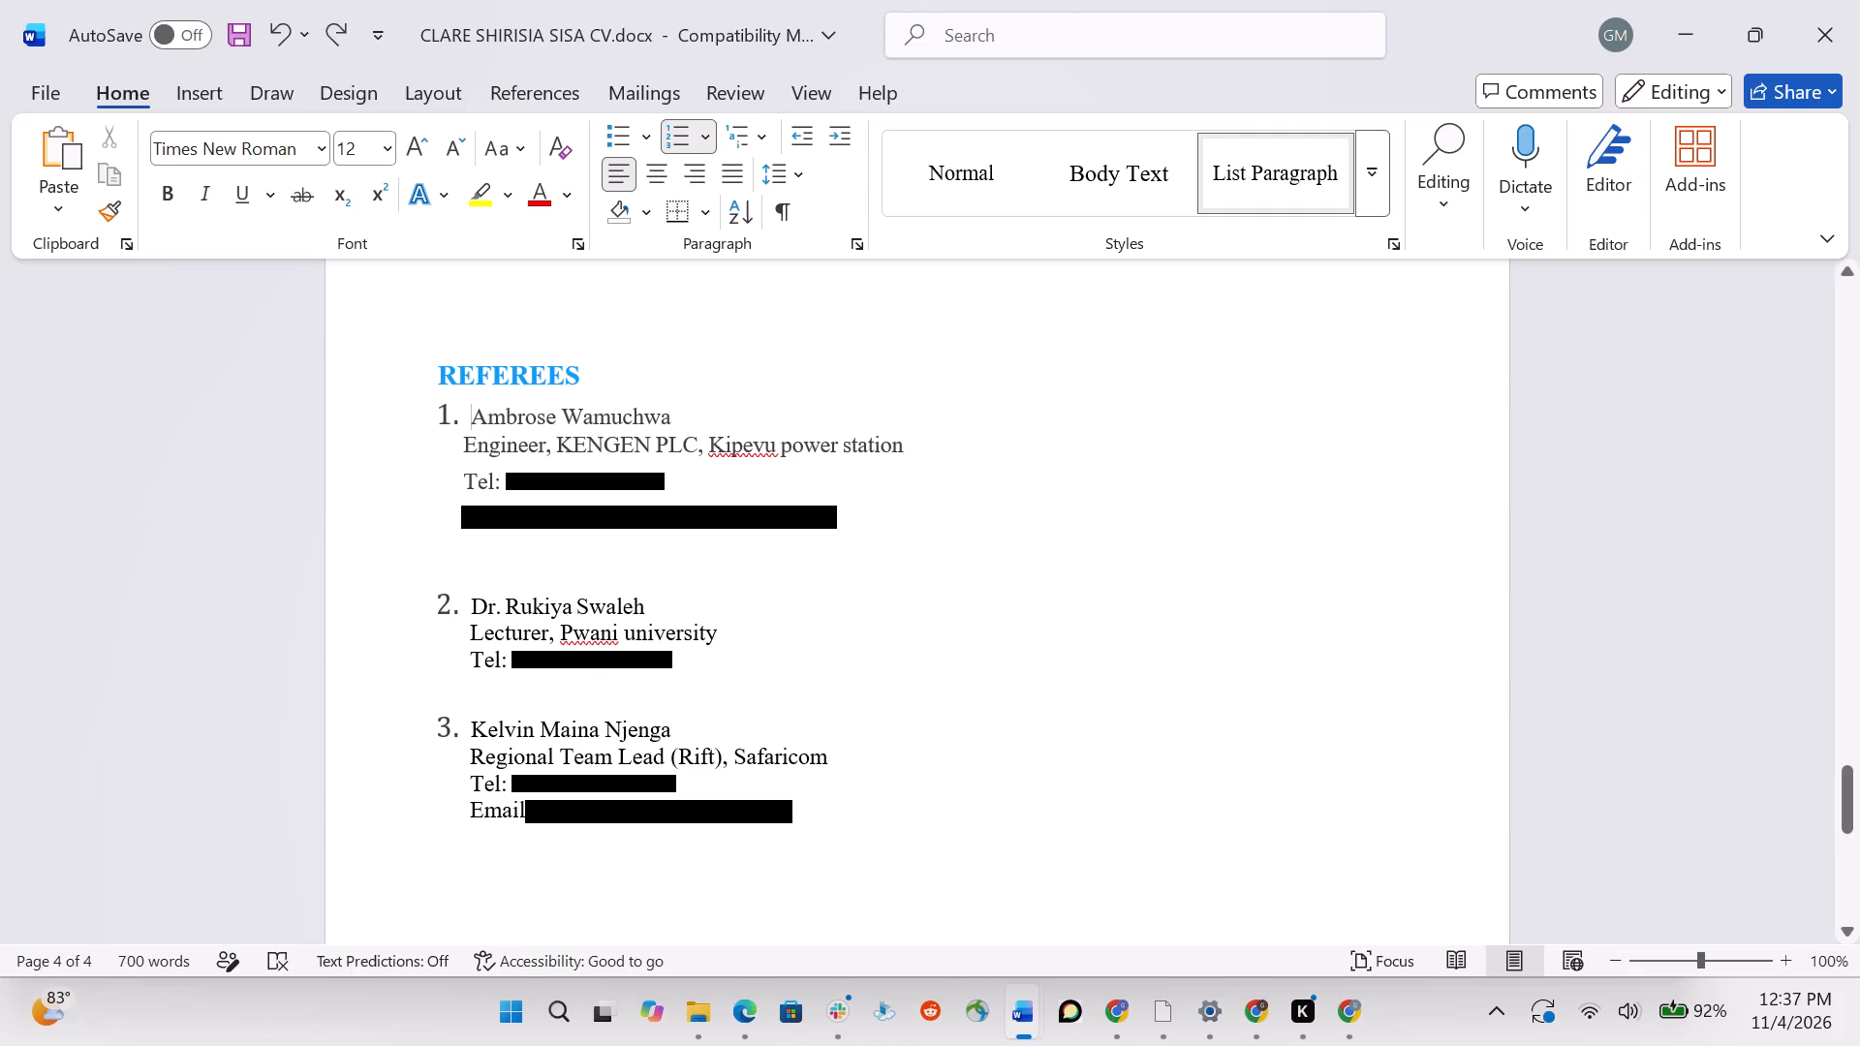
Review the CV's layout from the end of the referees page back to the work duties above Skills & Abilities.
scroll(526, 627, down, 15)
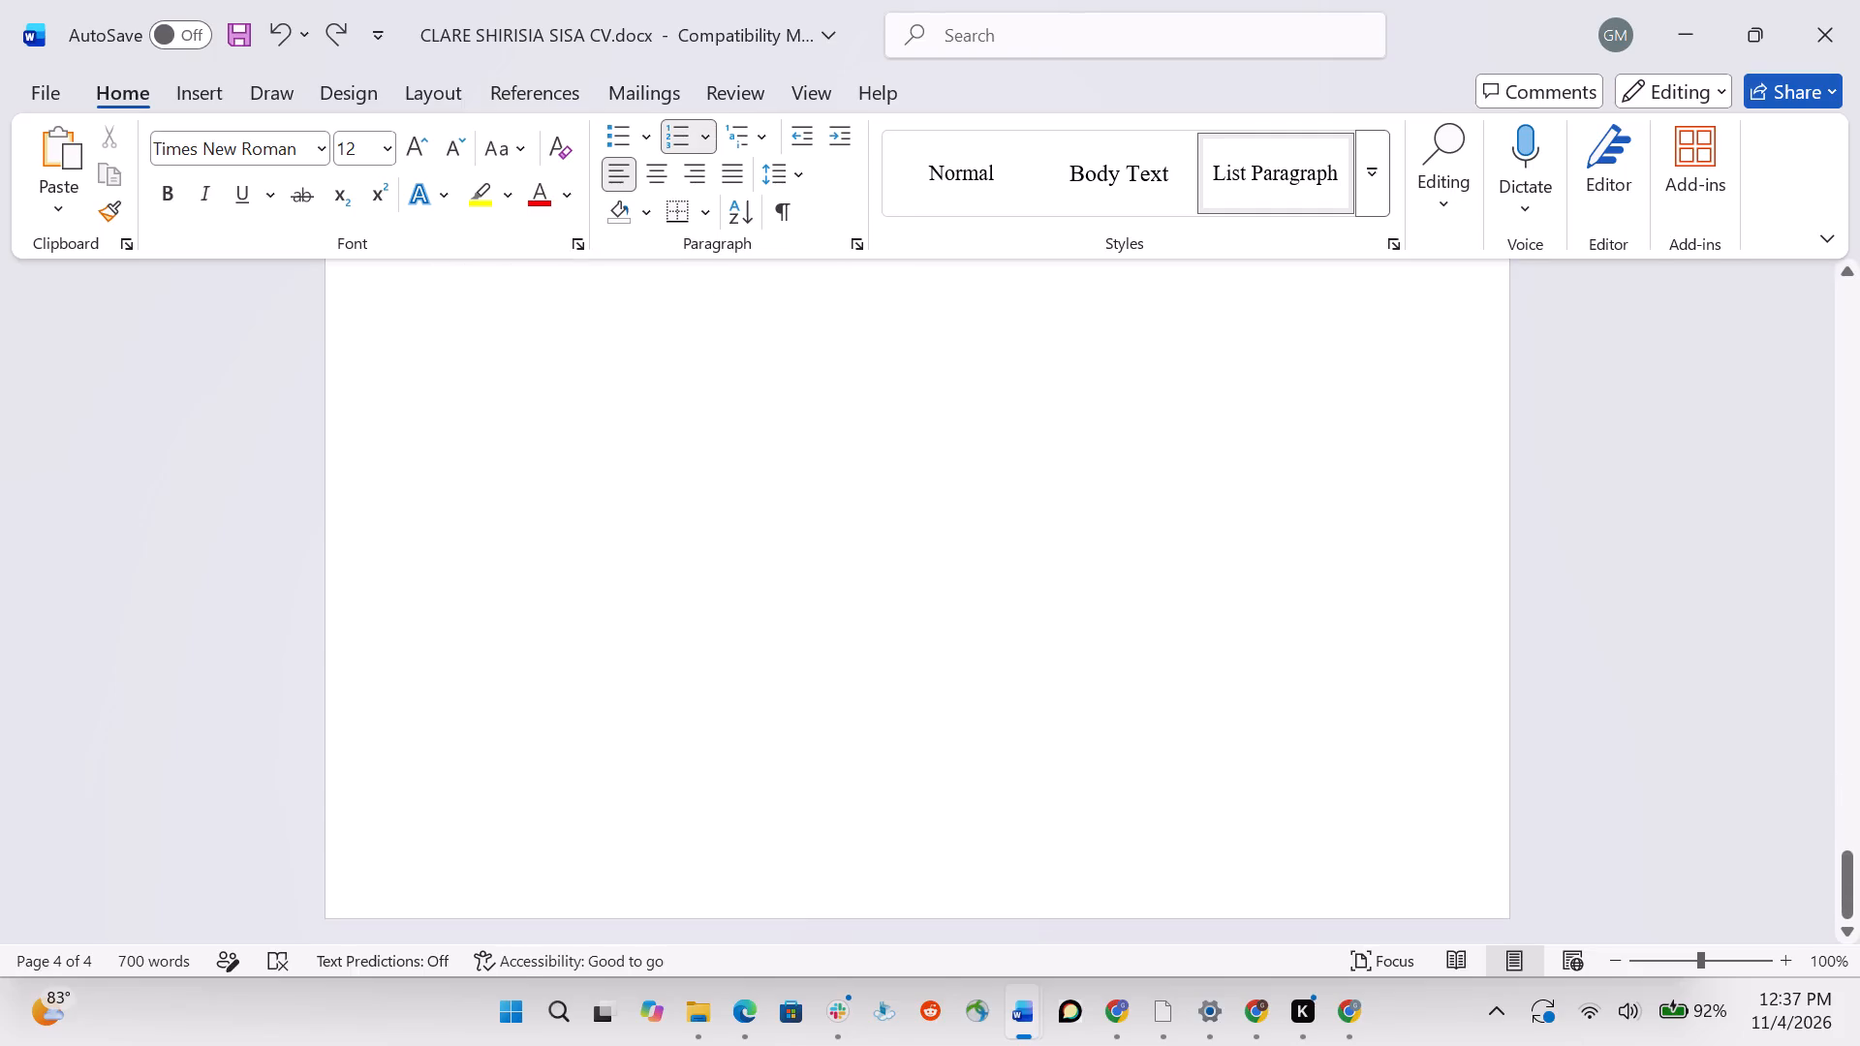
scroll(636, 664, down, 4)
scroll(726, 674, up, 12)
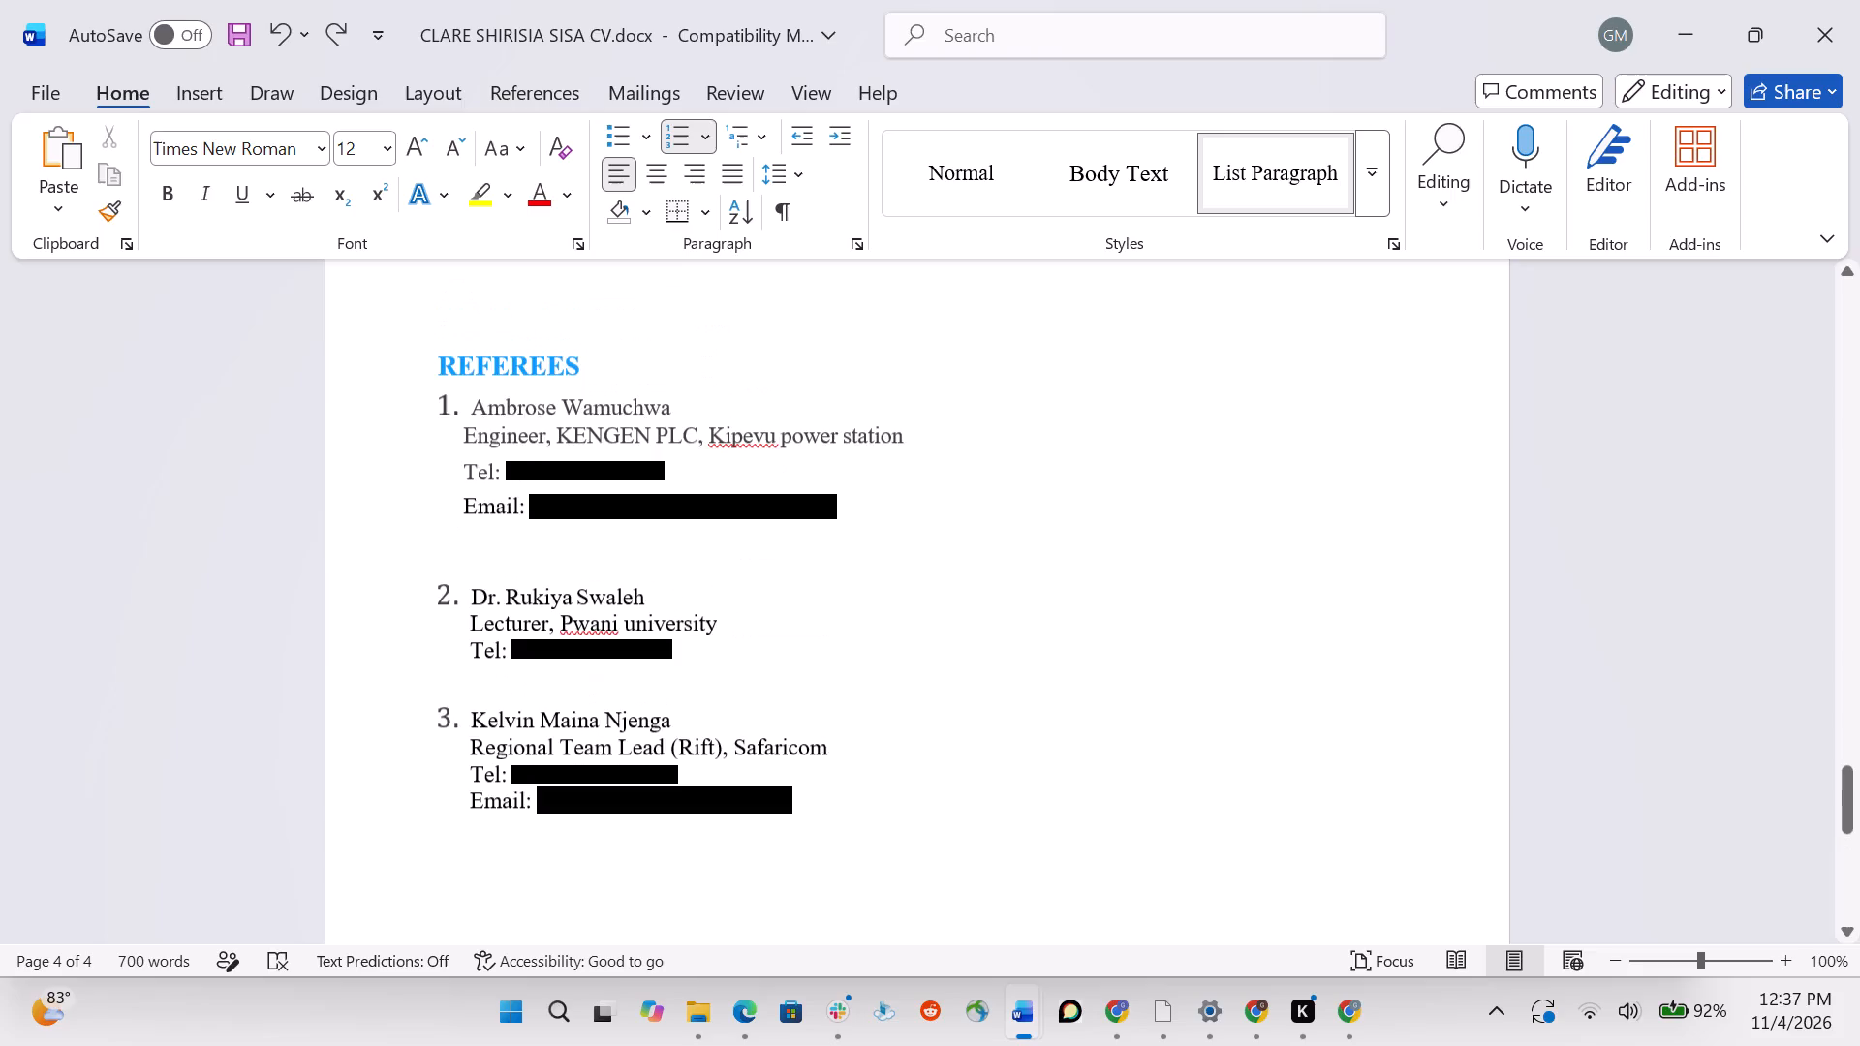
scroll(733, 677, up, 8)
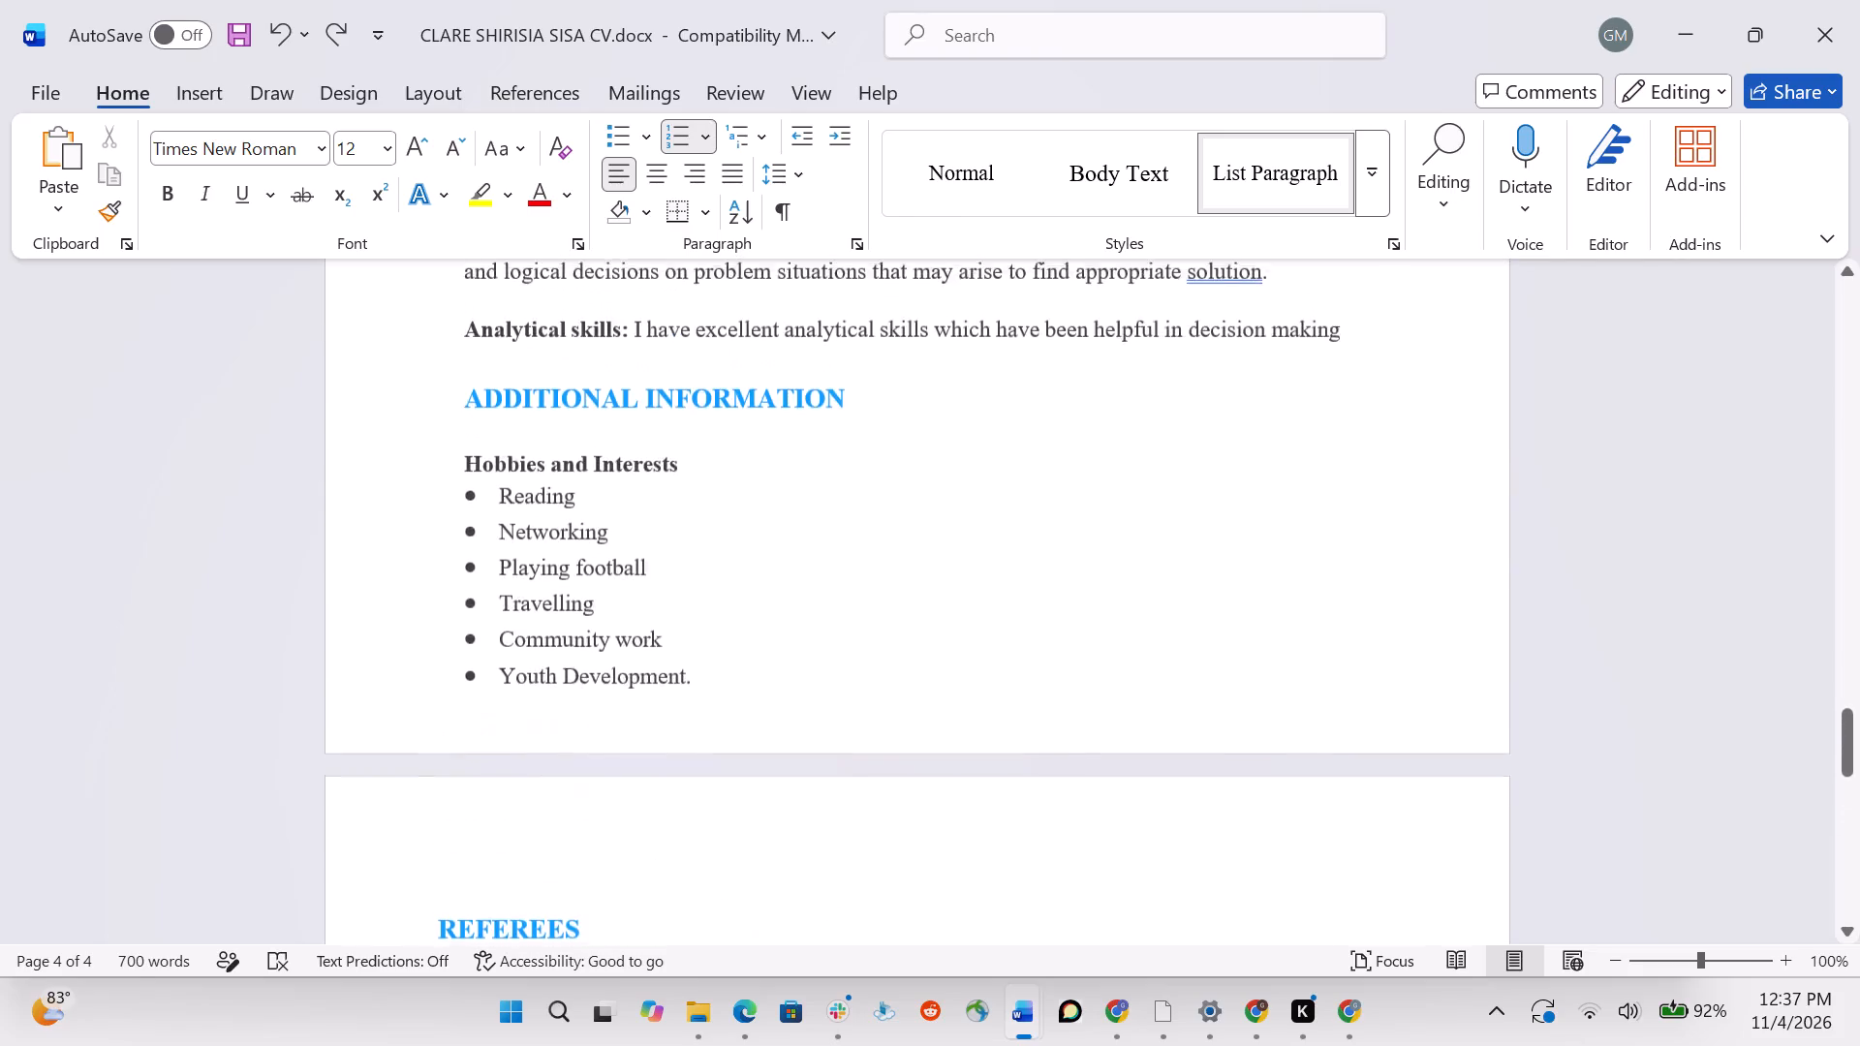
scroll(733, 679, up, 19)
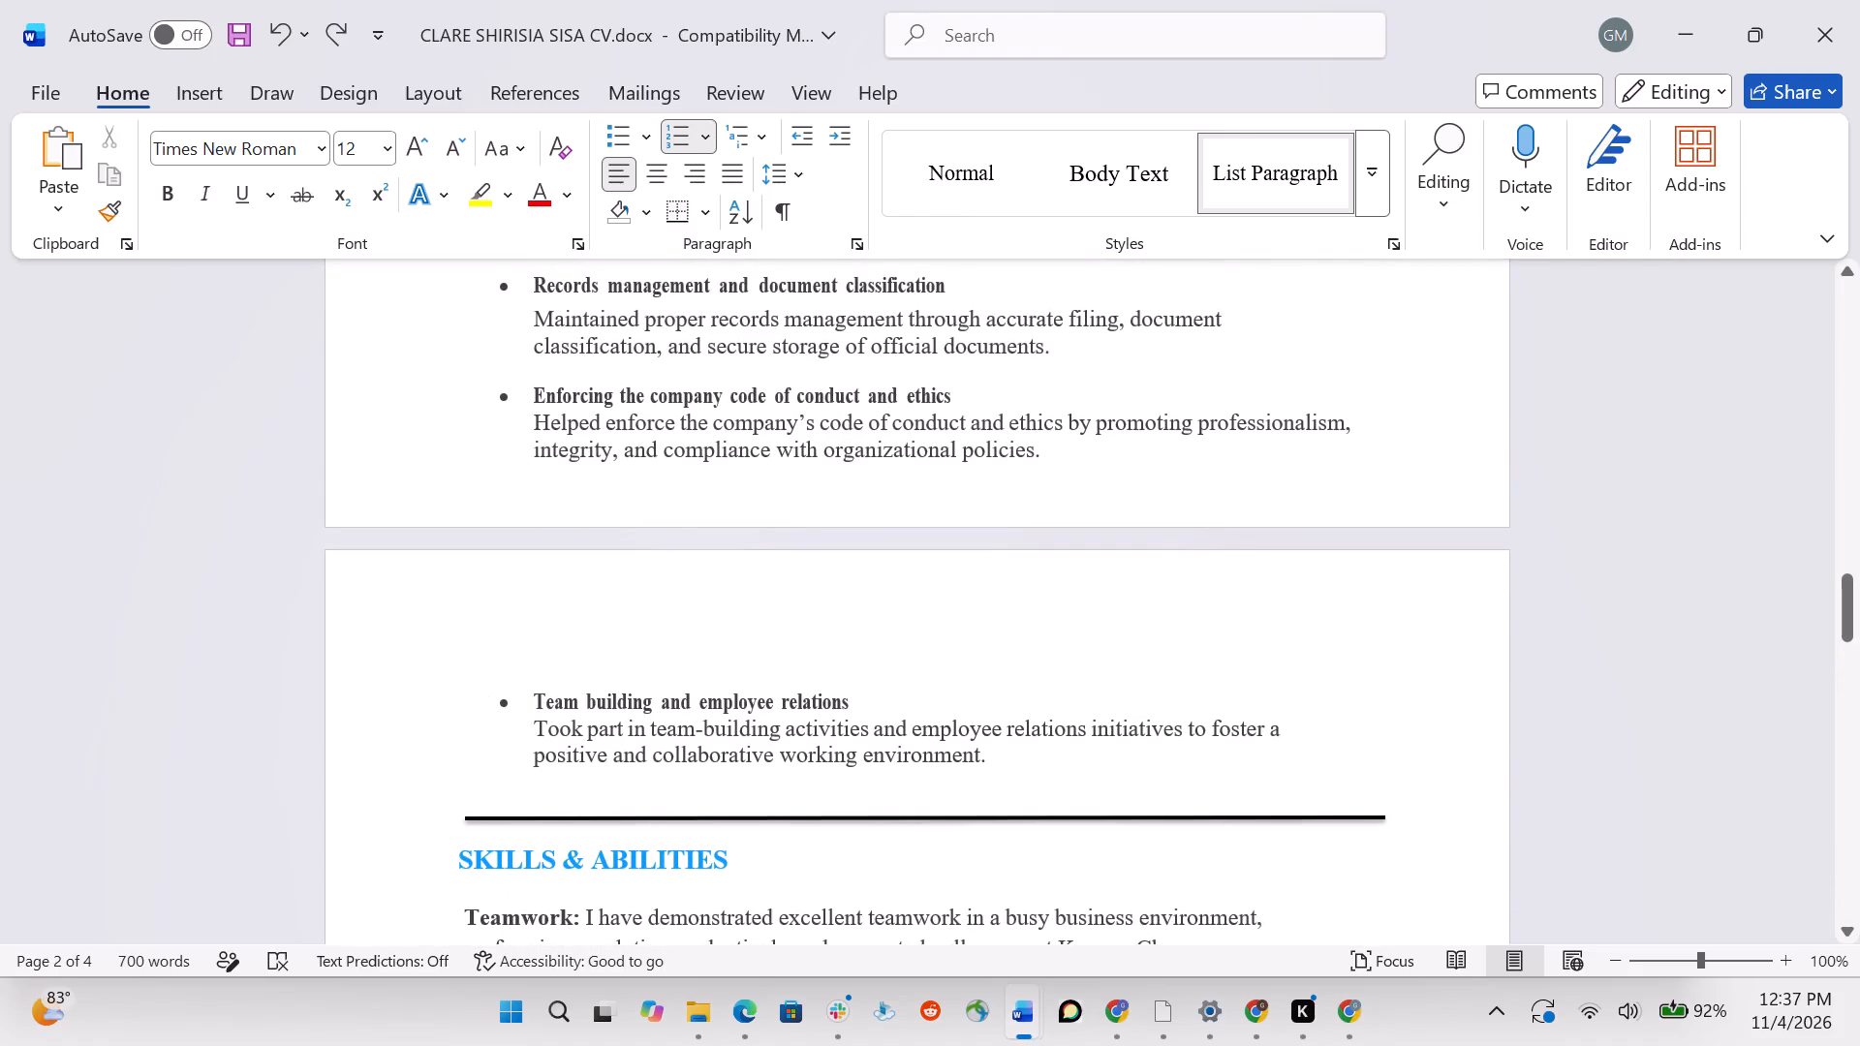
Review the industrial attachment responsibilities, from the team building entry back up to the Work Experience section.
drag(985, 755, 587, 688)
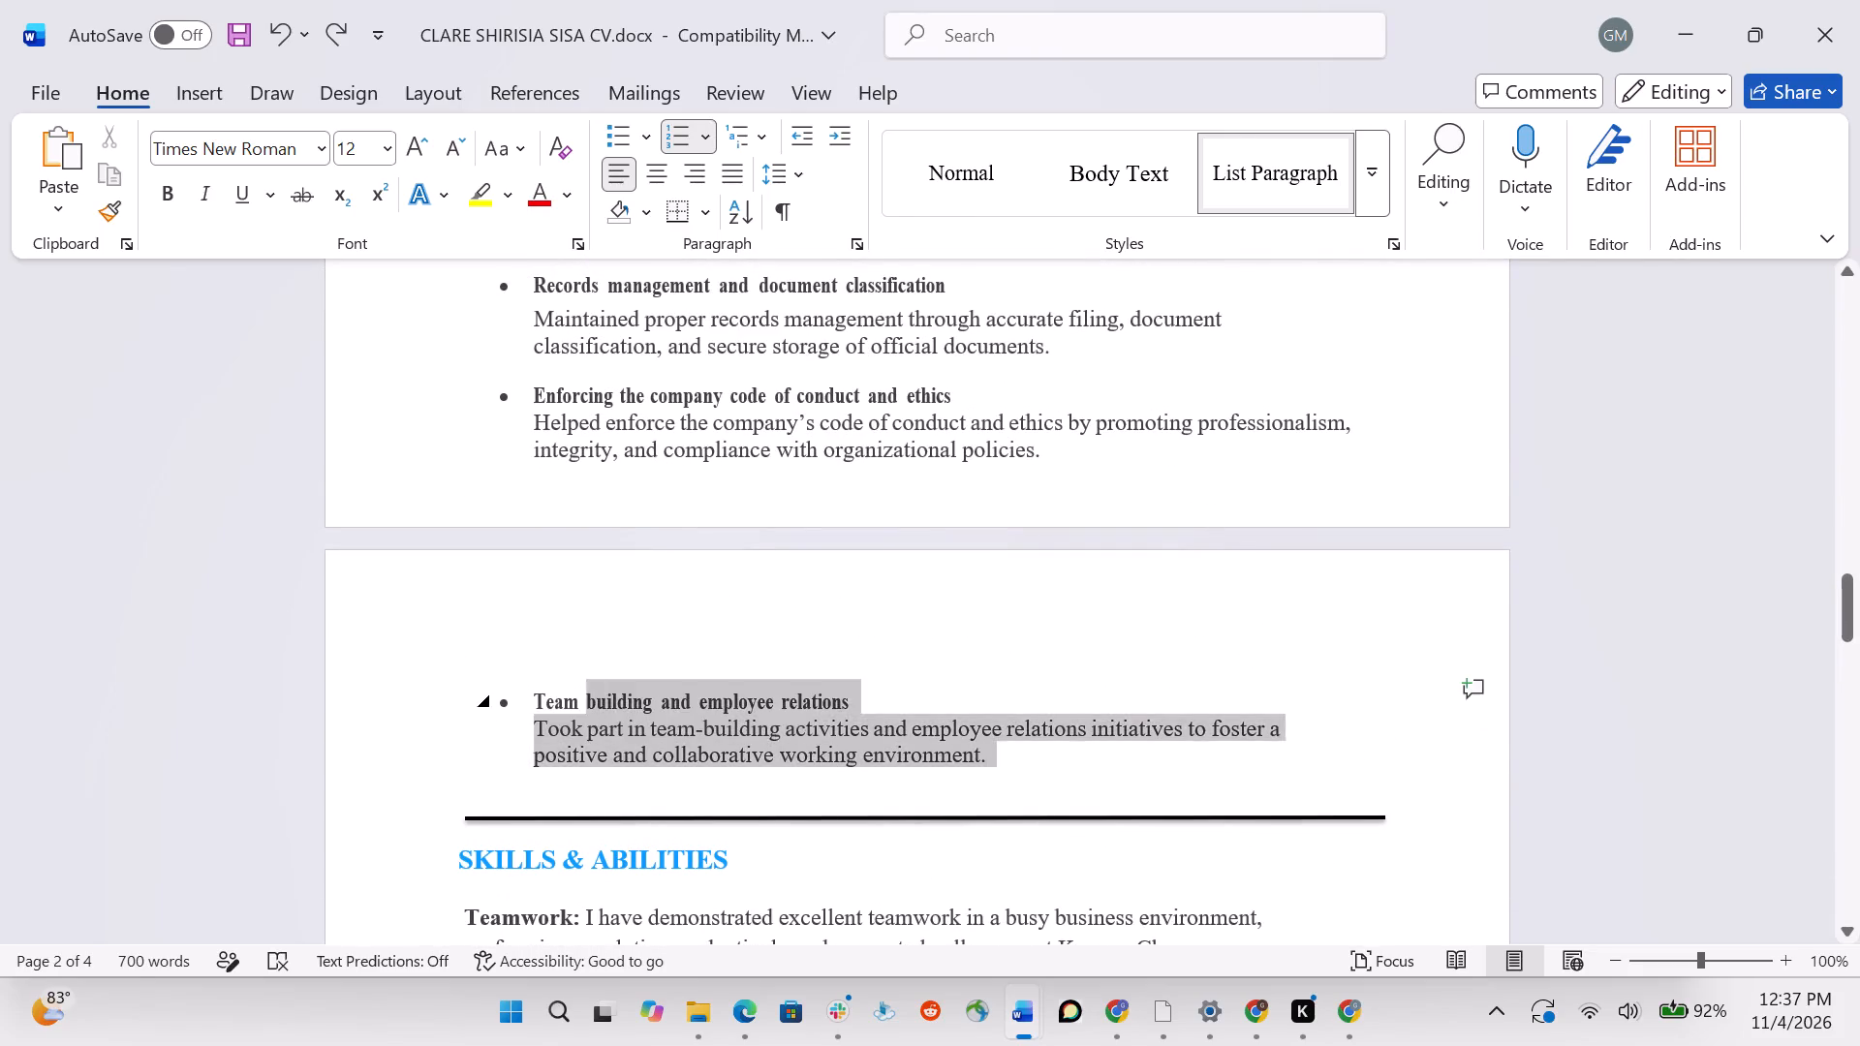
drag(587, 688, 517, 694)
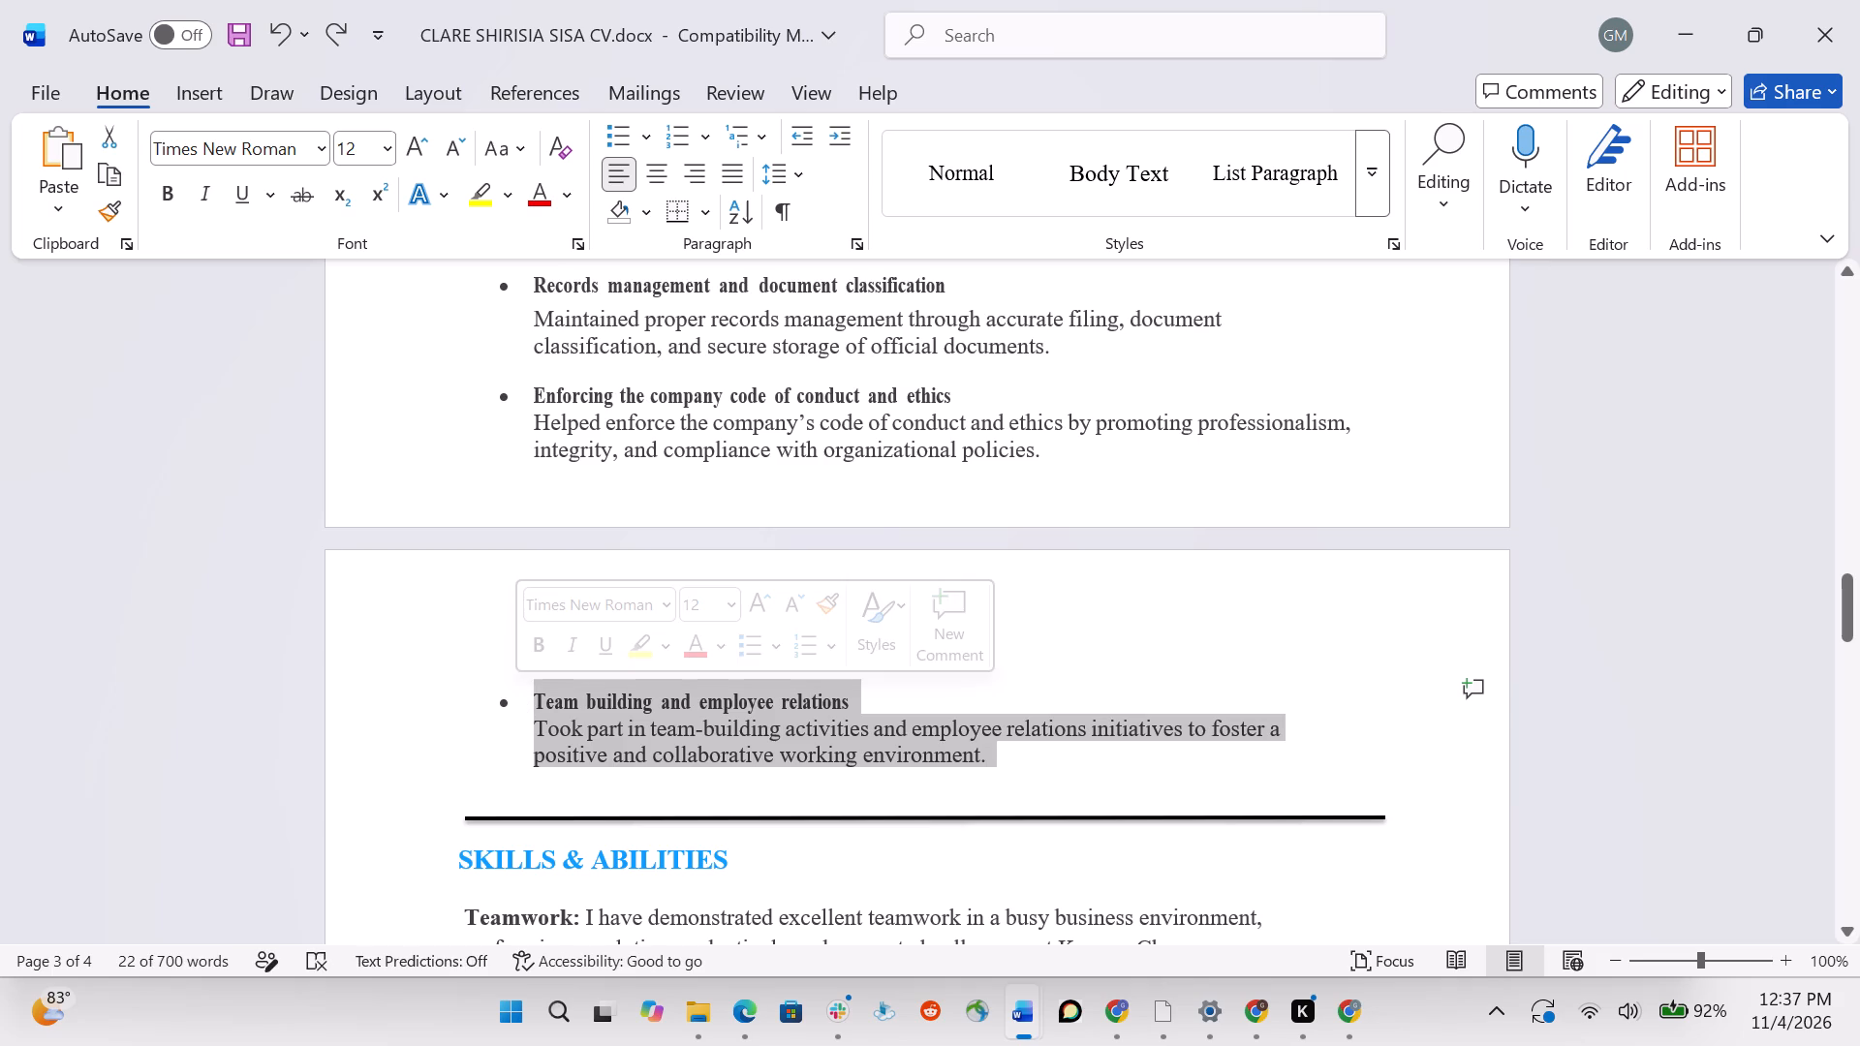
click(813, 743)
scroll(814, 605, up, 9)
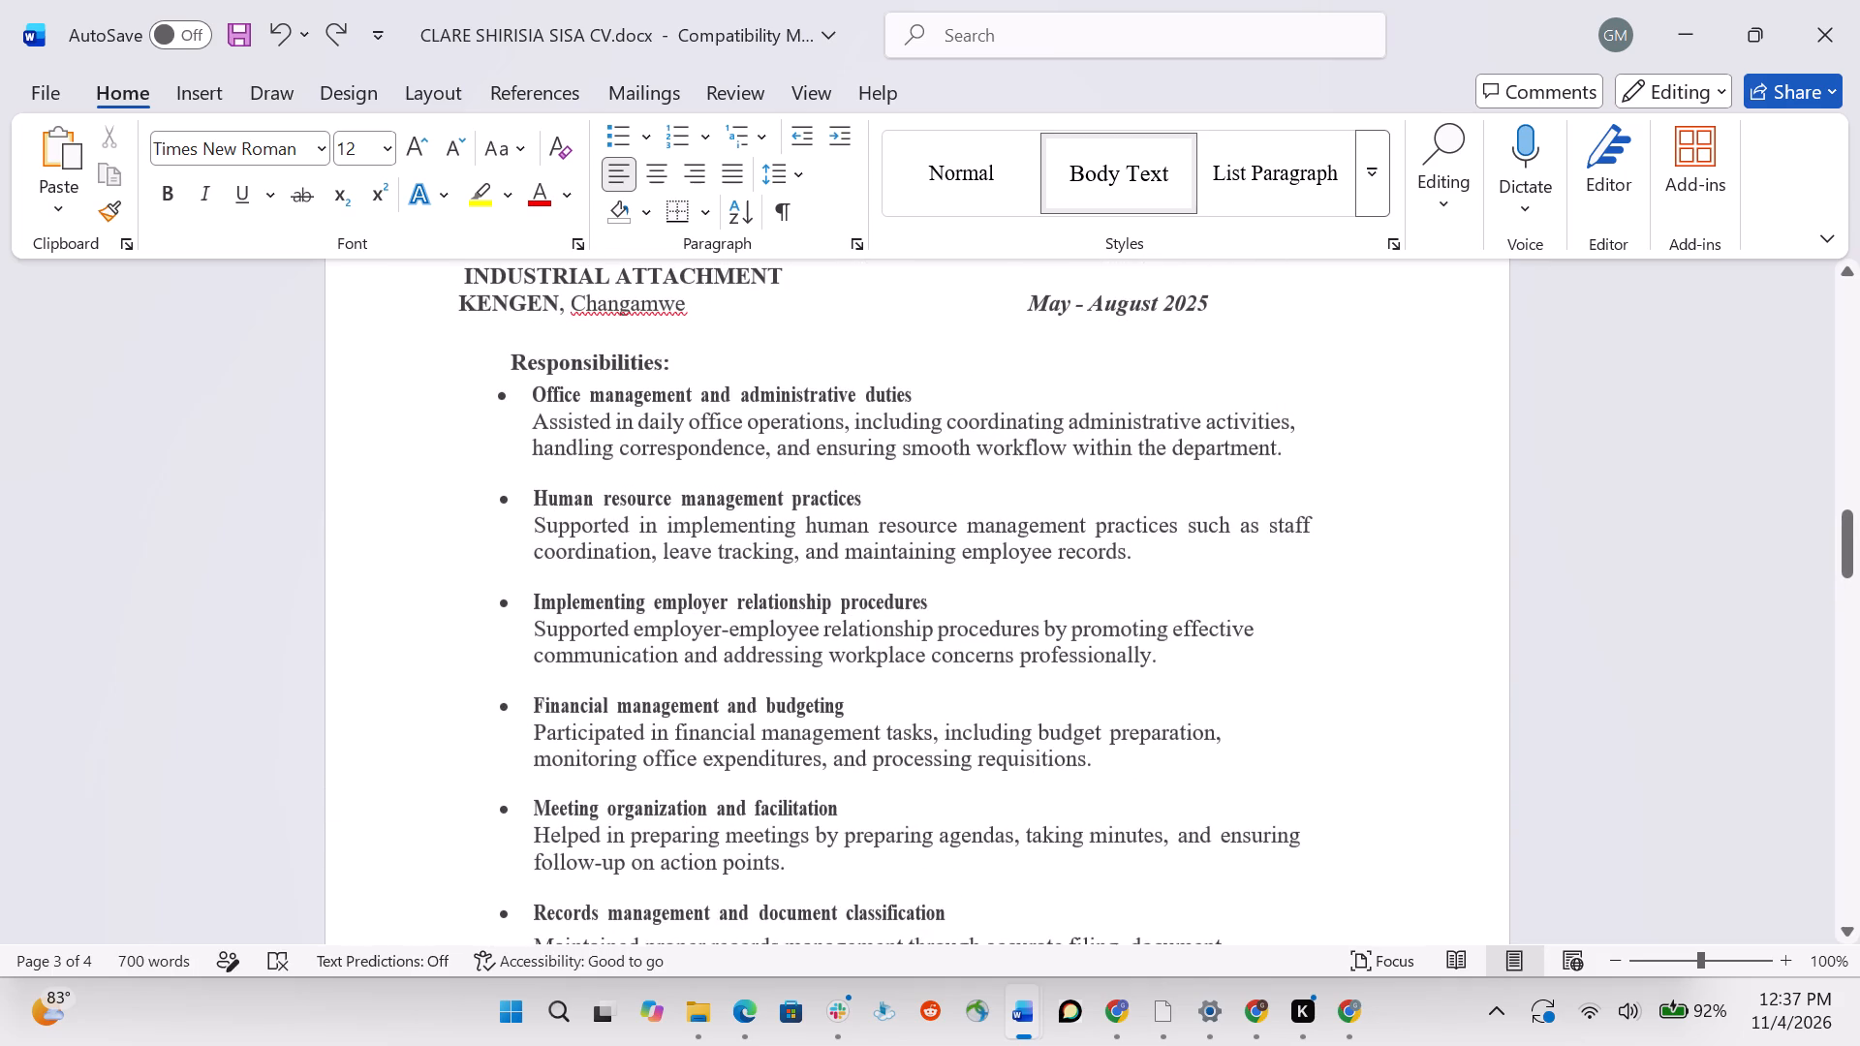
drag(879, 613, 467, 674)
scroll(814, 419, up, 2)
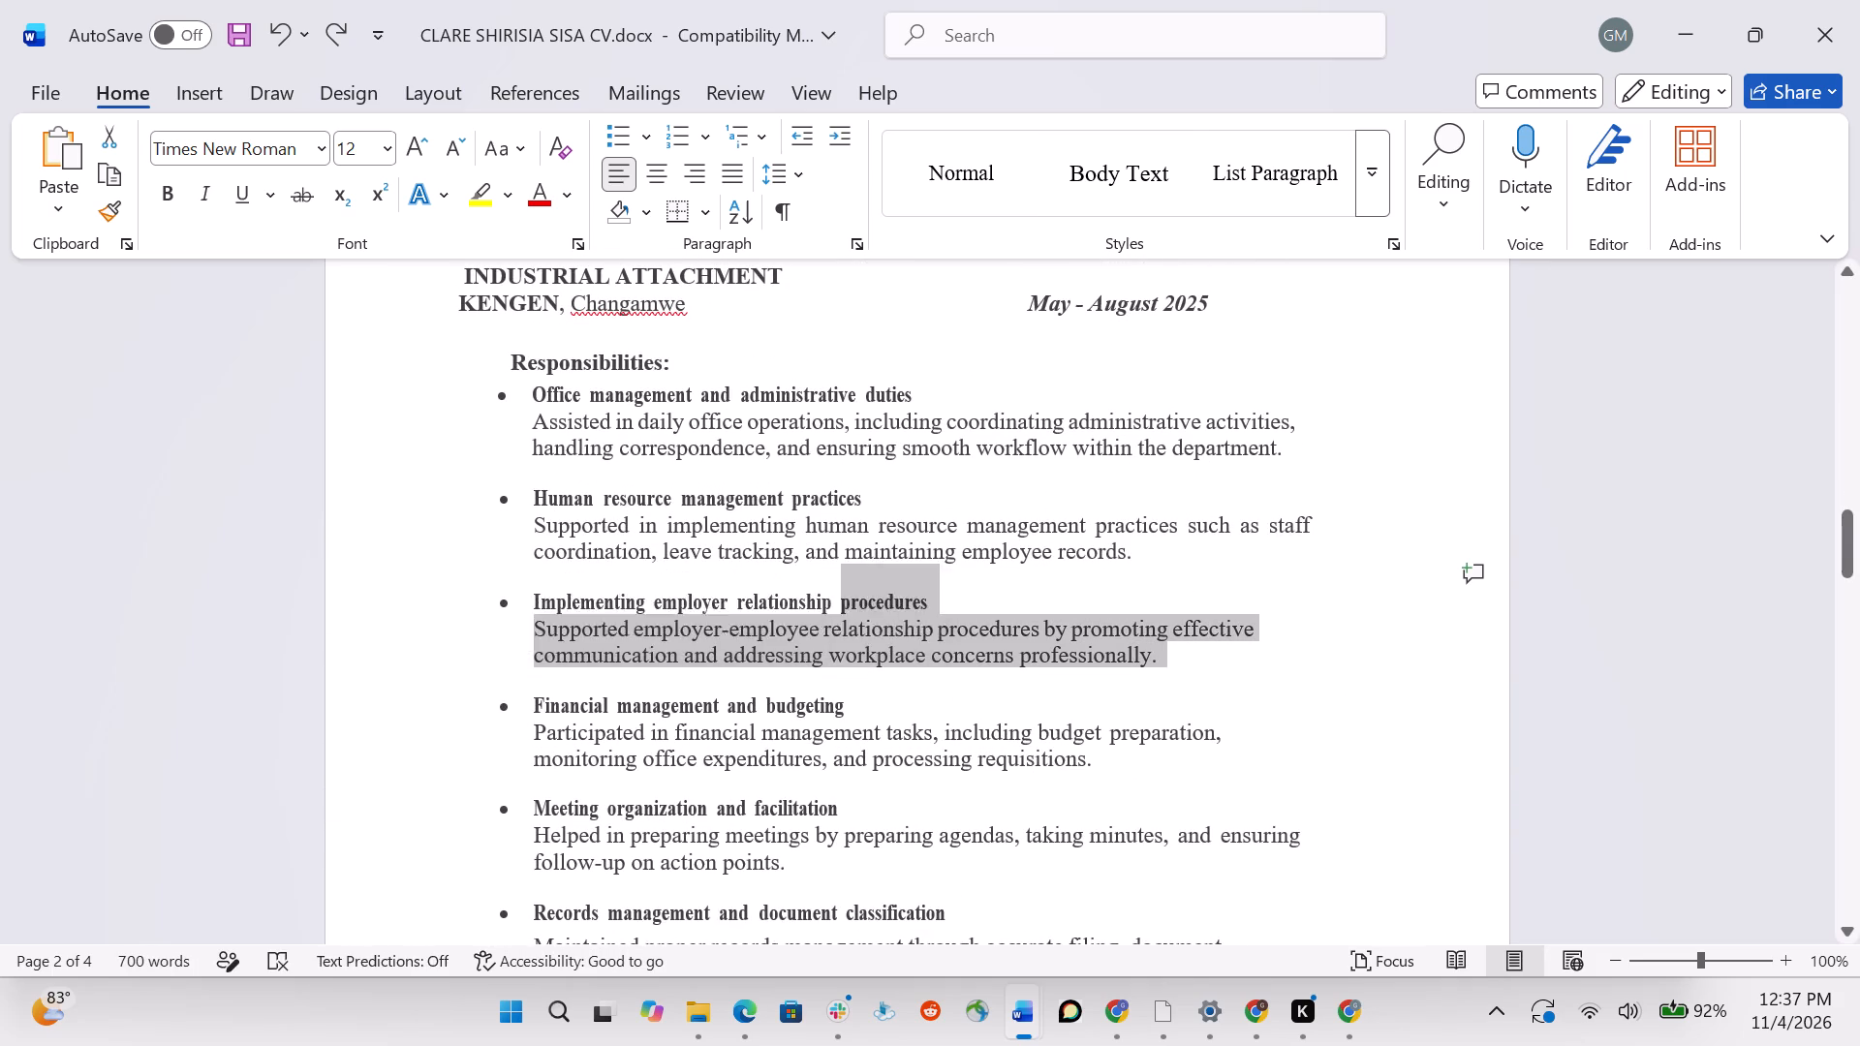
scroll(815, 419, up, 2)
scroll(839, 518, up, 5)
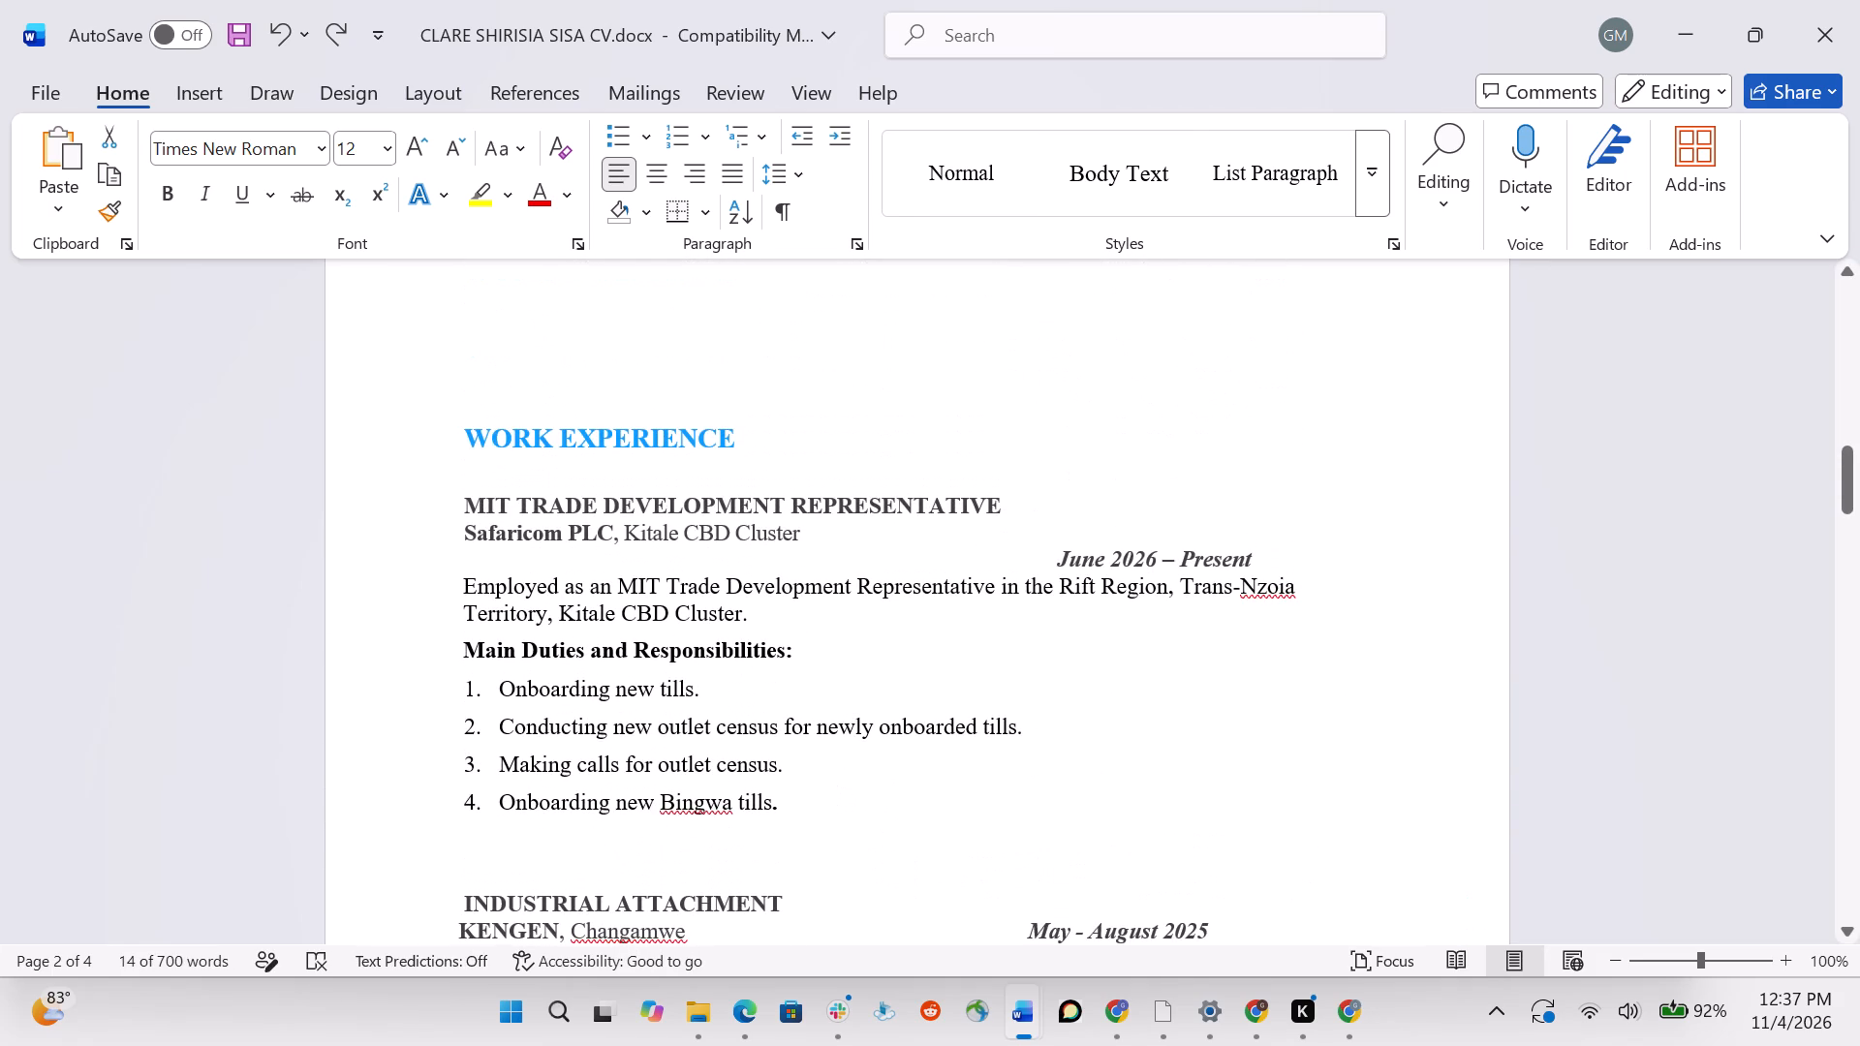
Review the CV's layout from the industrial attachment responsibilities up through Work Experience and Education to the header on page 1.
scroll(839, 524, down, 2)
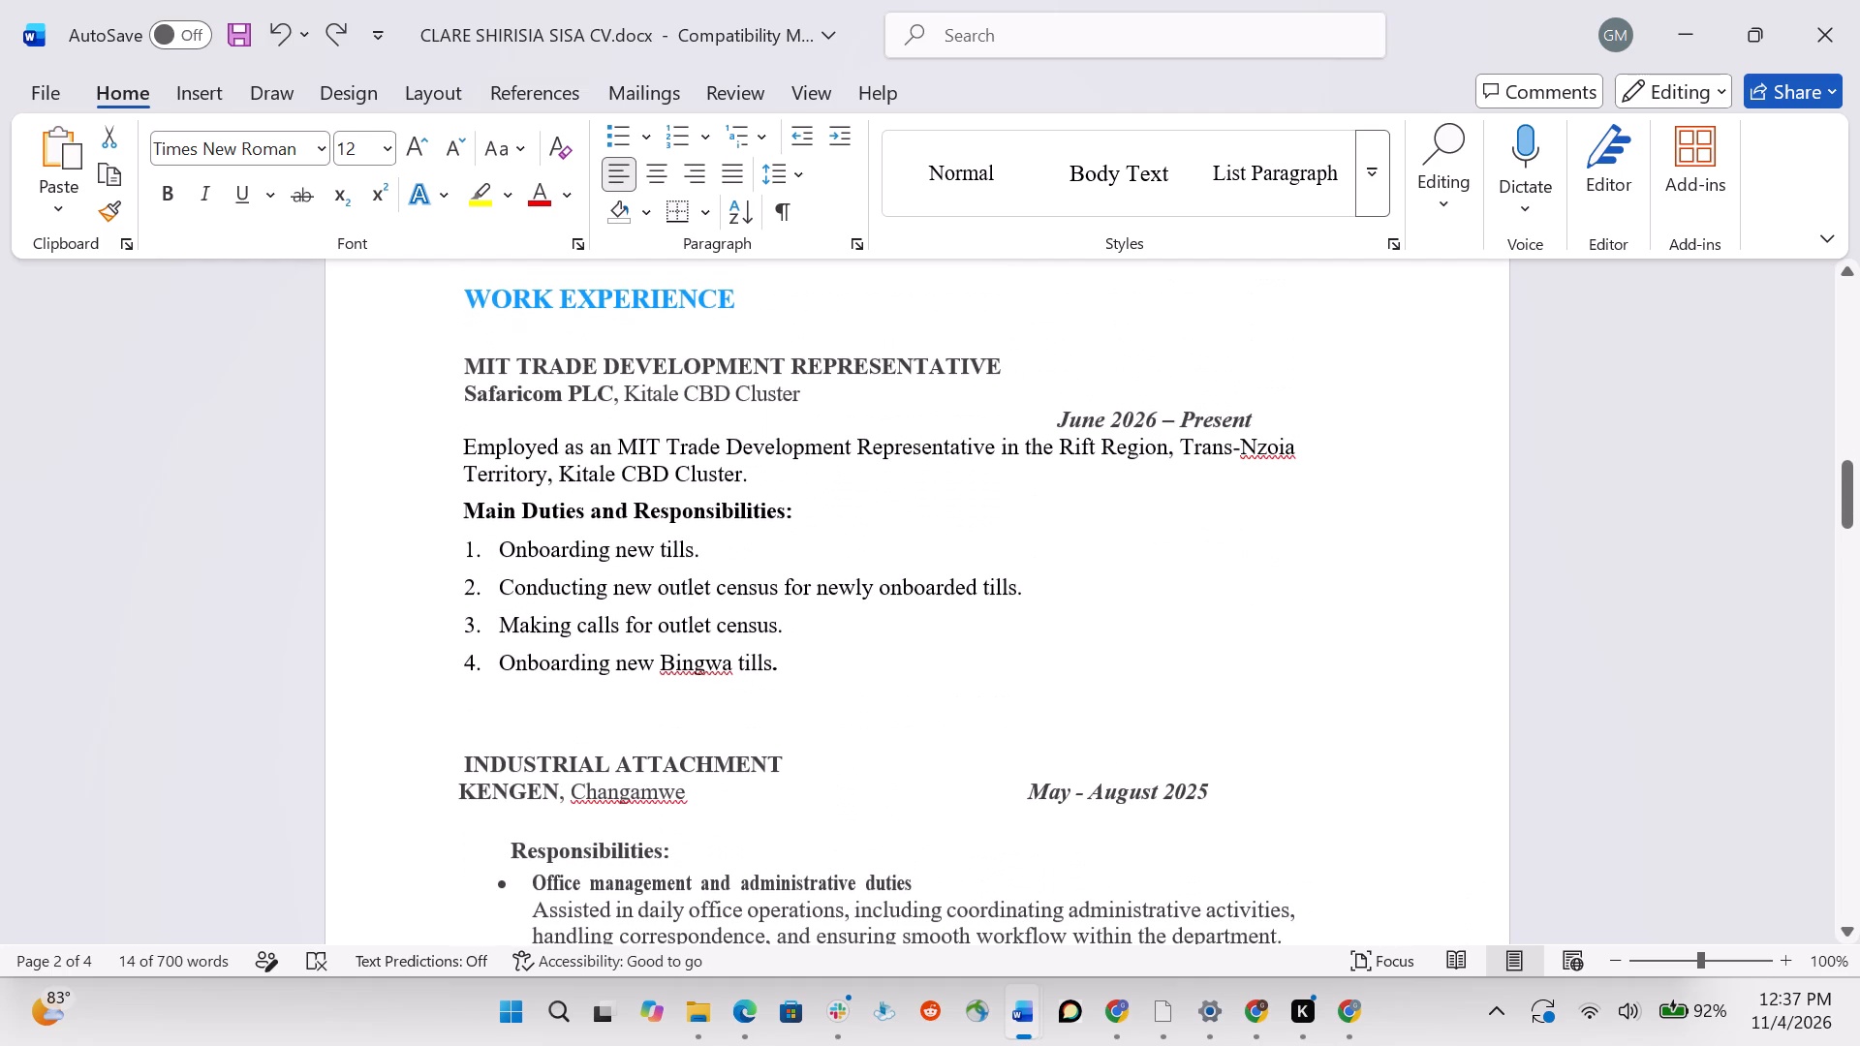
scroll(839, 524, down, 6)
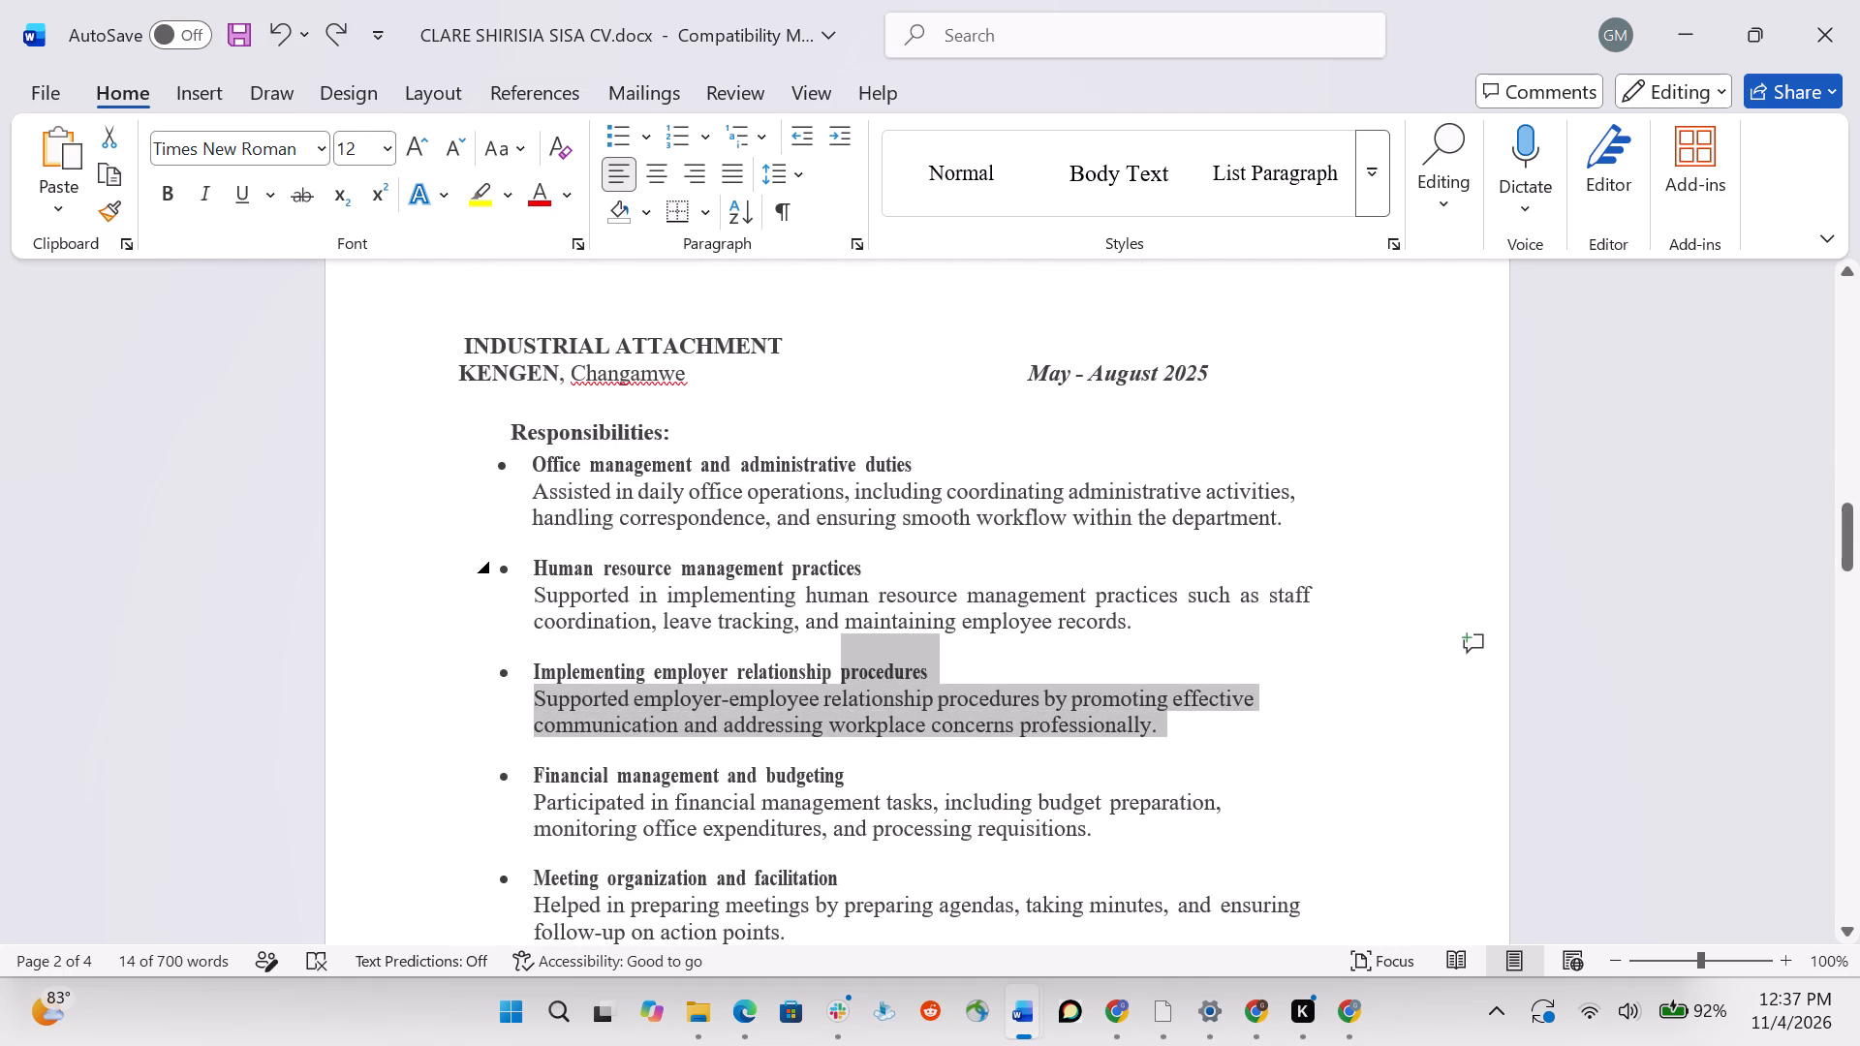
click(811, 569)
scroll(820, 566, up, 9)
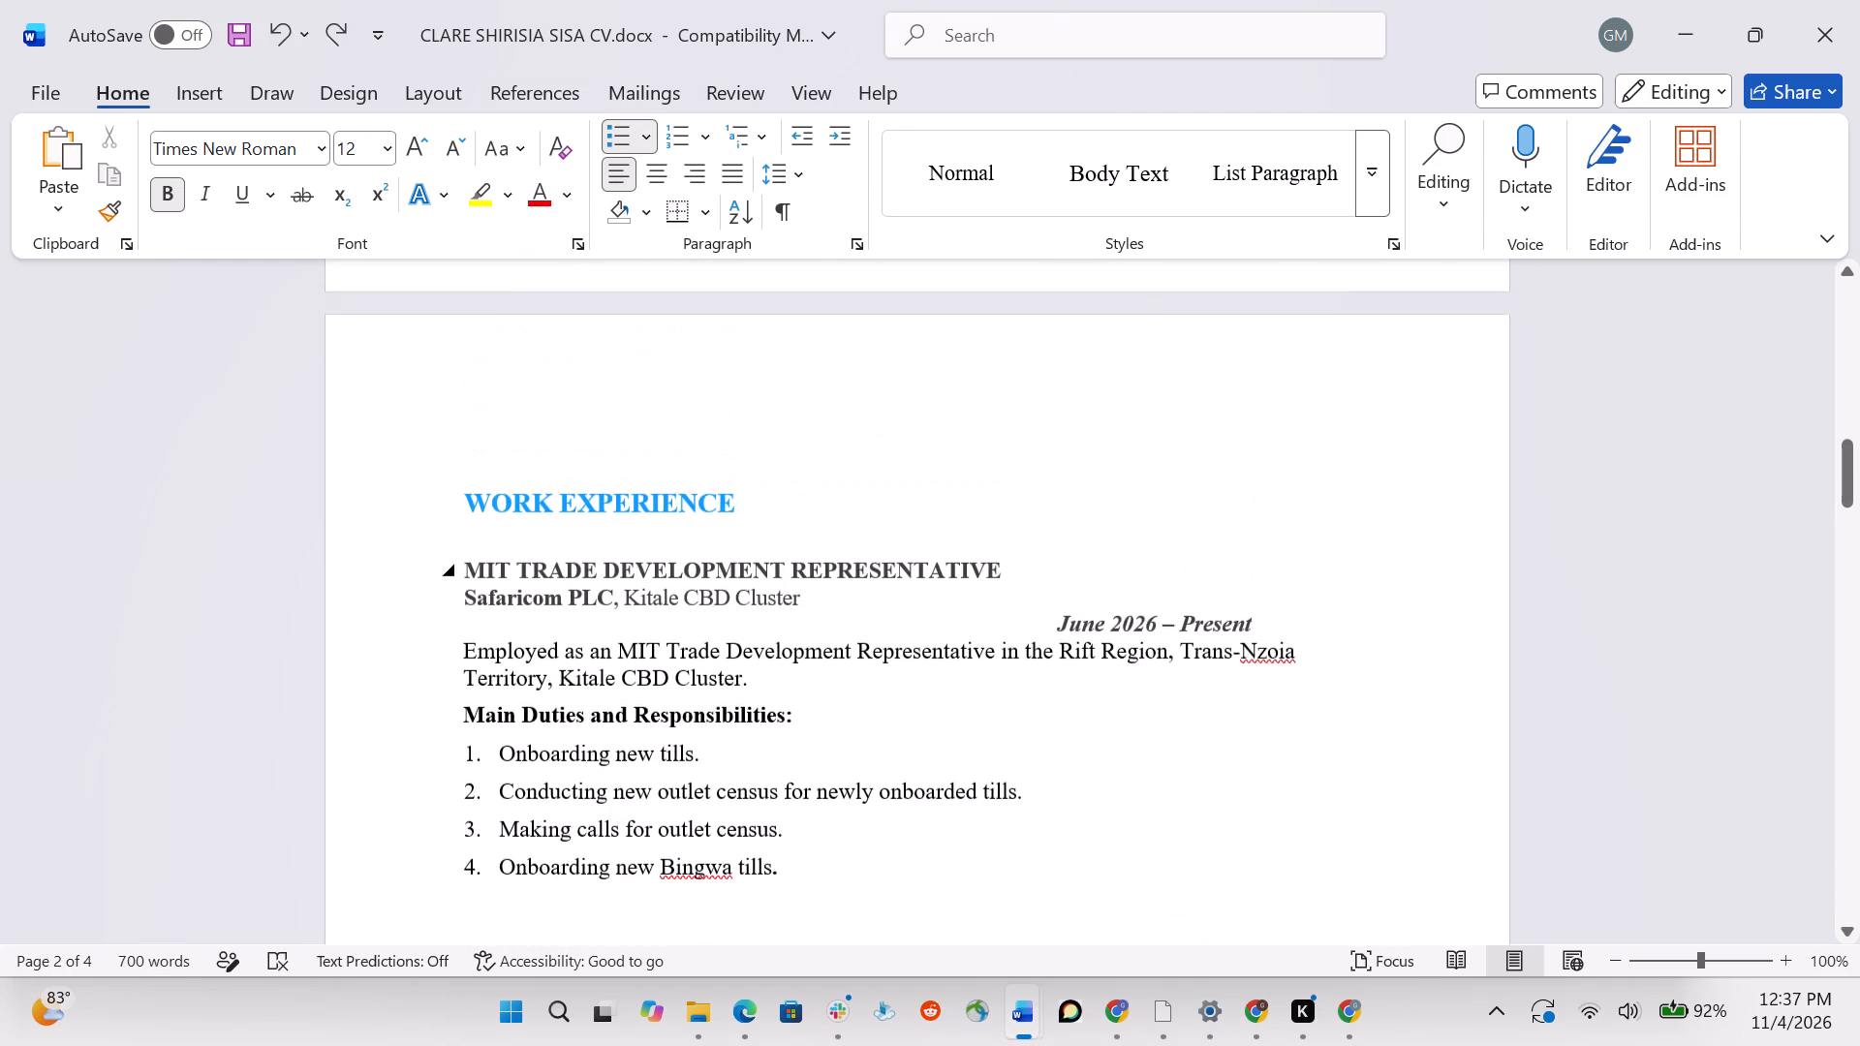
scroll(856, 611, up, 8)
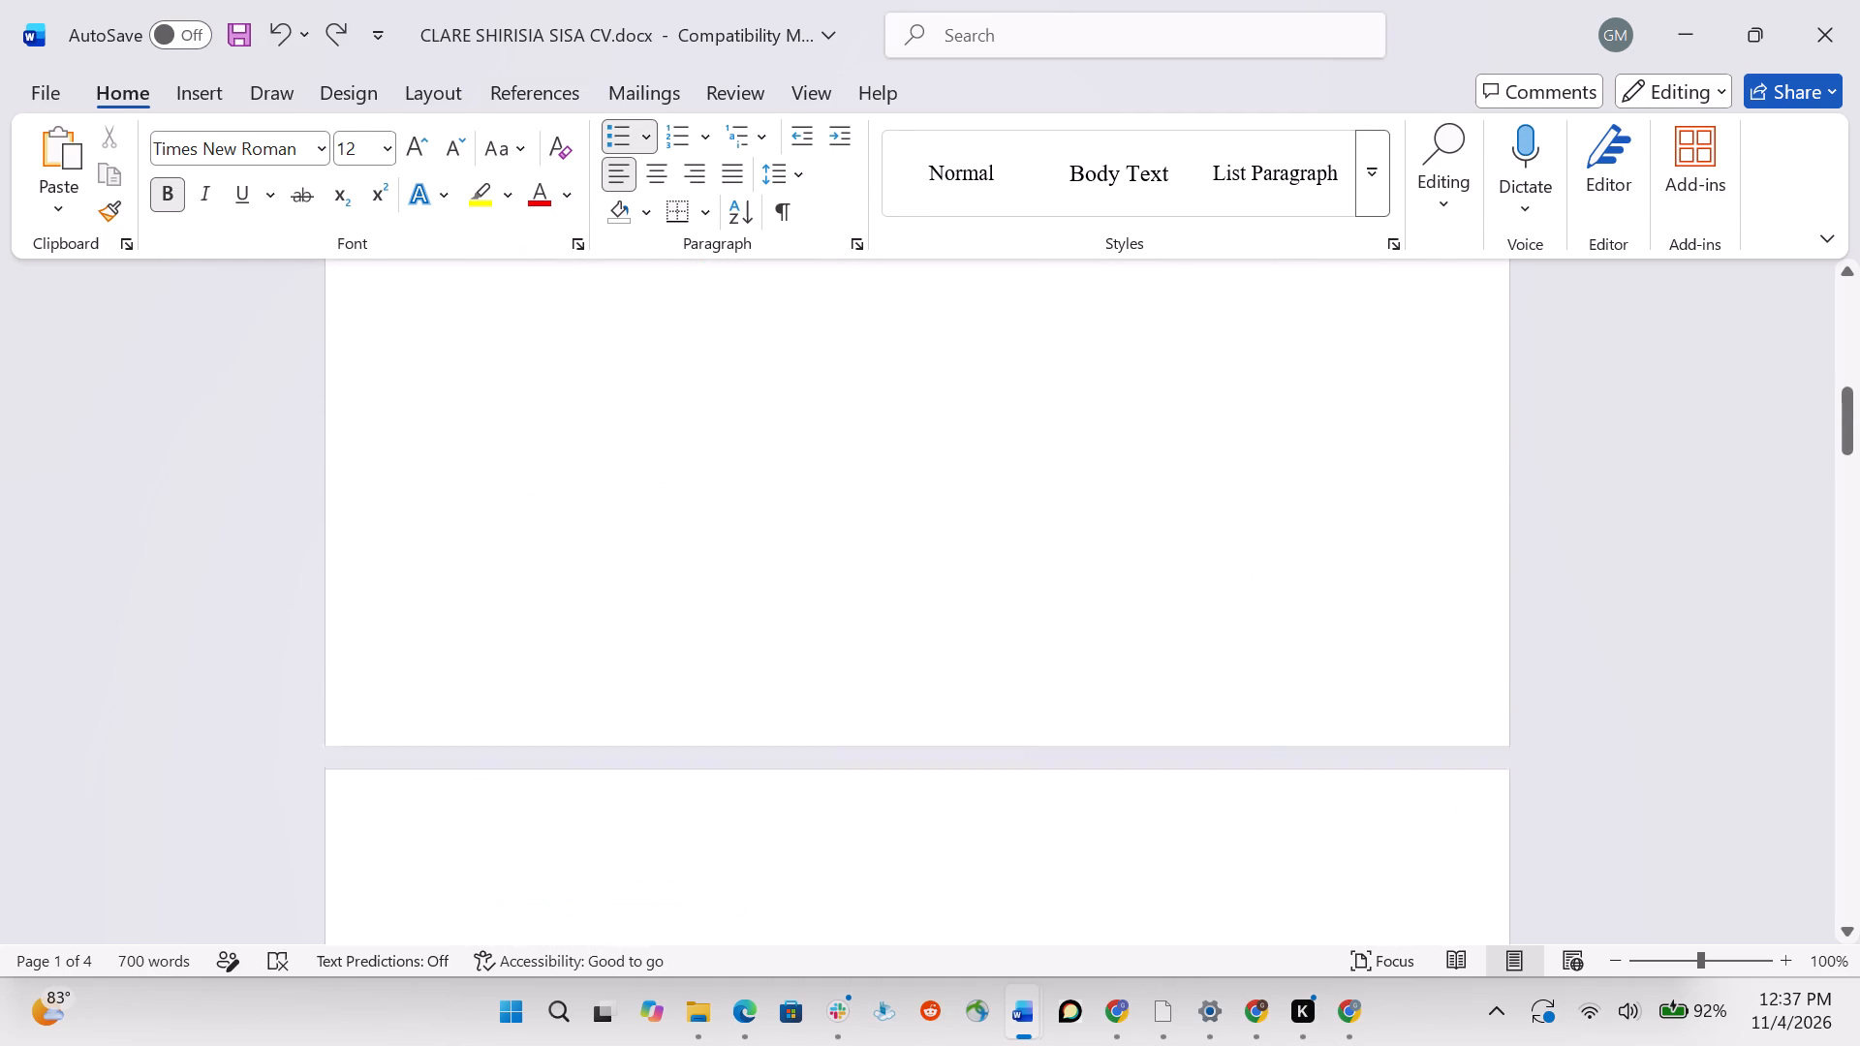
scroll(862, 618, up, 13)
scroll(603, 565, up, 4)
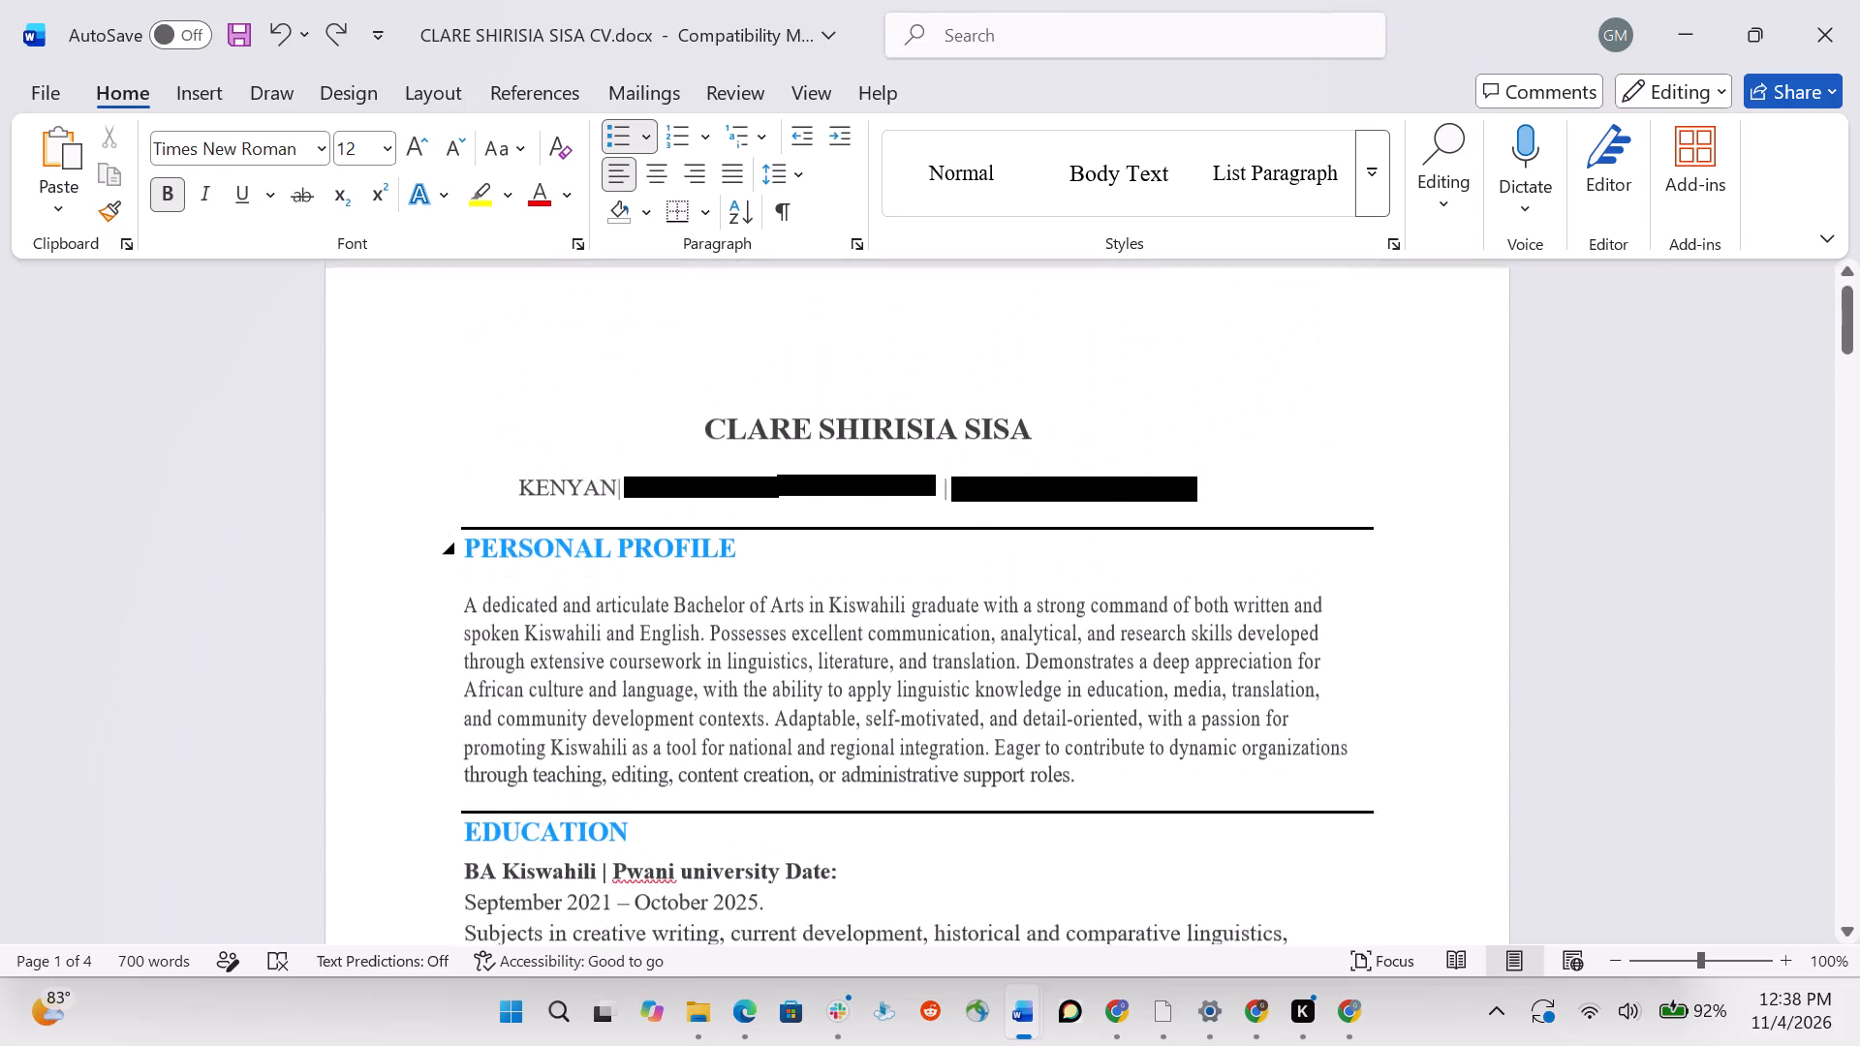
scroll(603, 565, up, 1)
Switch to File Explorer and delete the CV's existing PDF copy from the ShareX folder in Documents.
click(699, 1012)
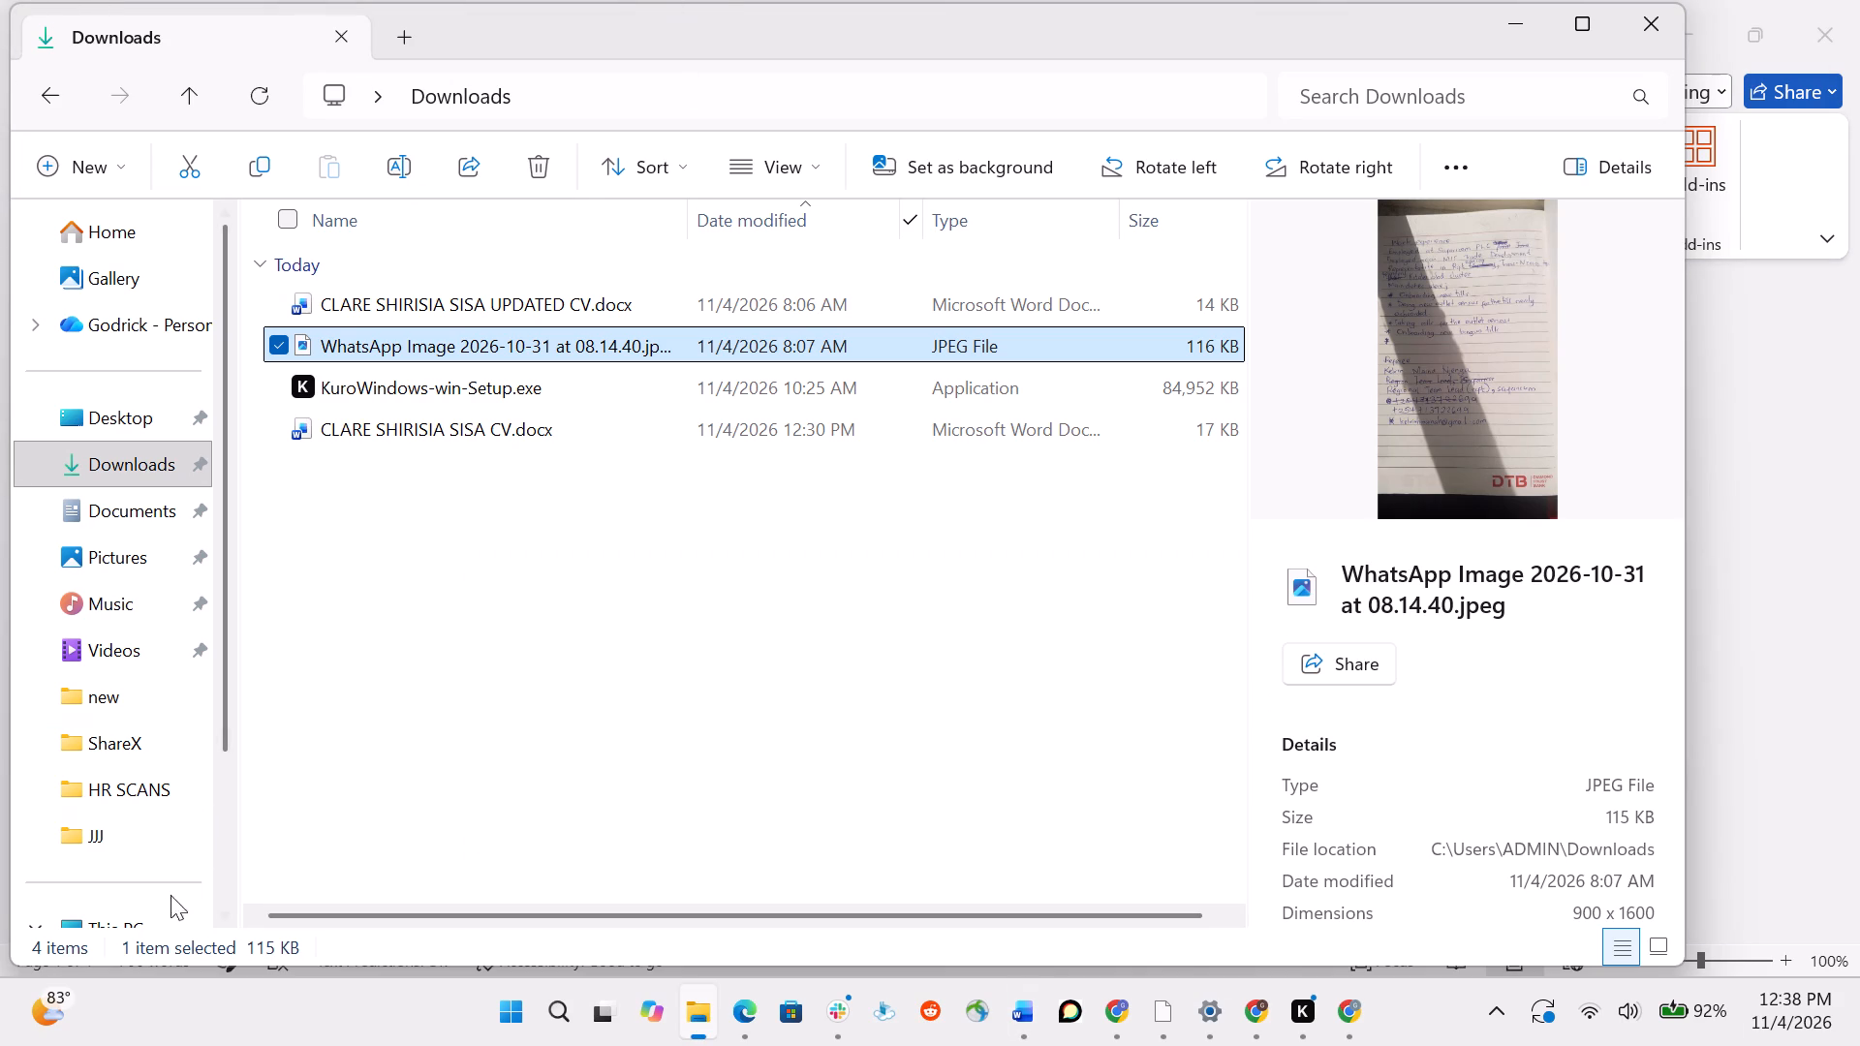
click(144, 745)
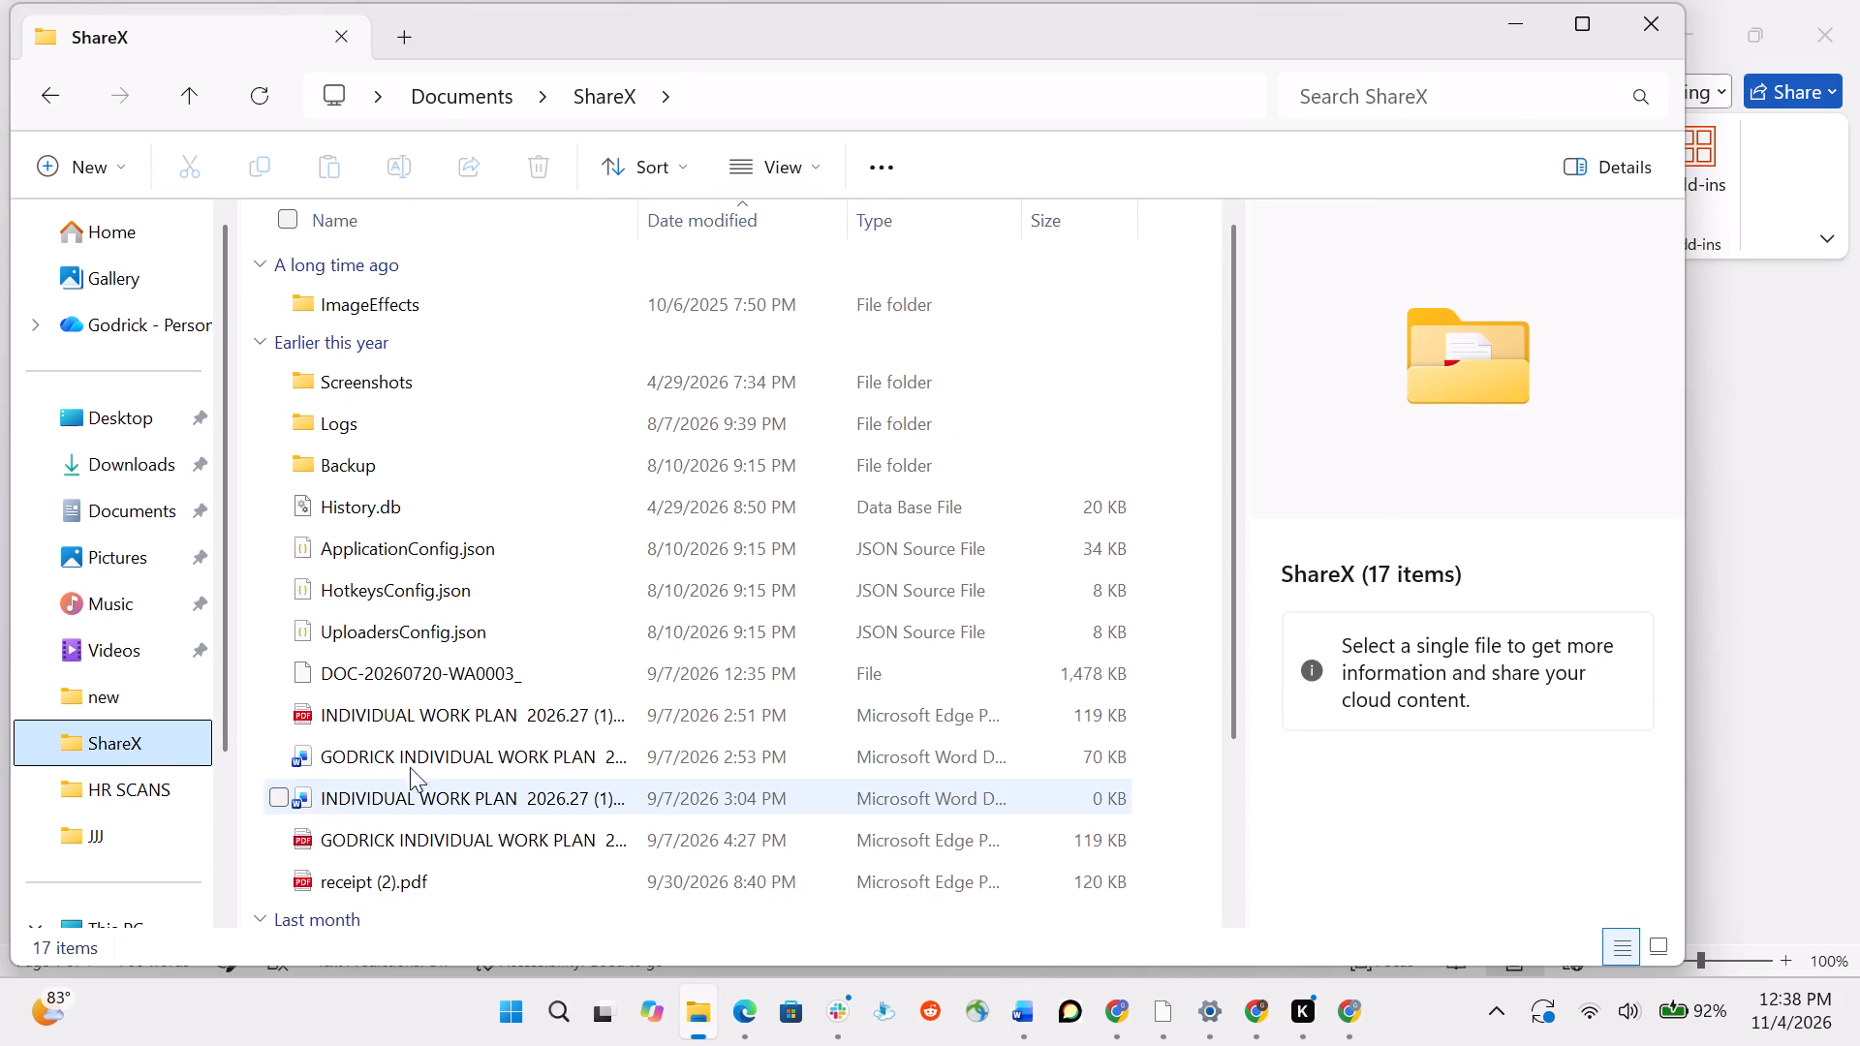
scroll(496, 842, down, 1)
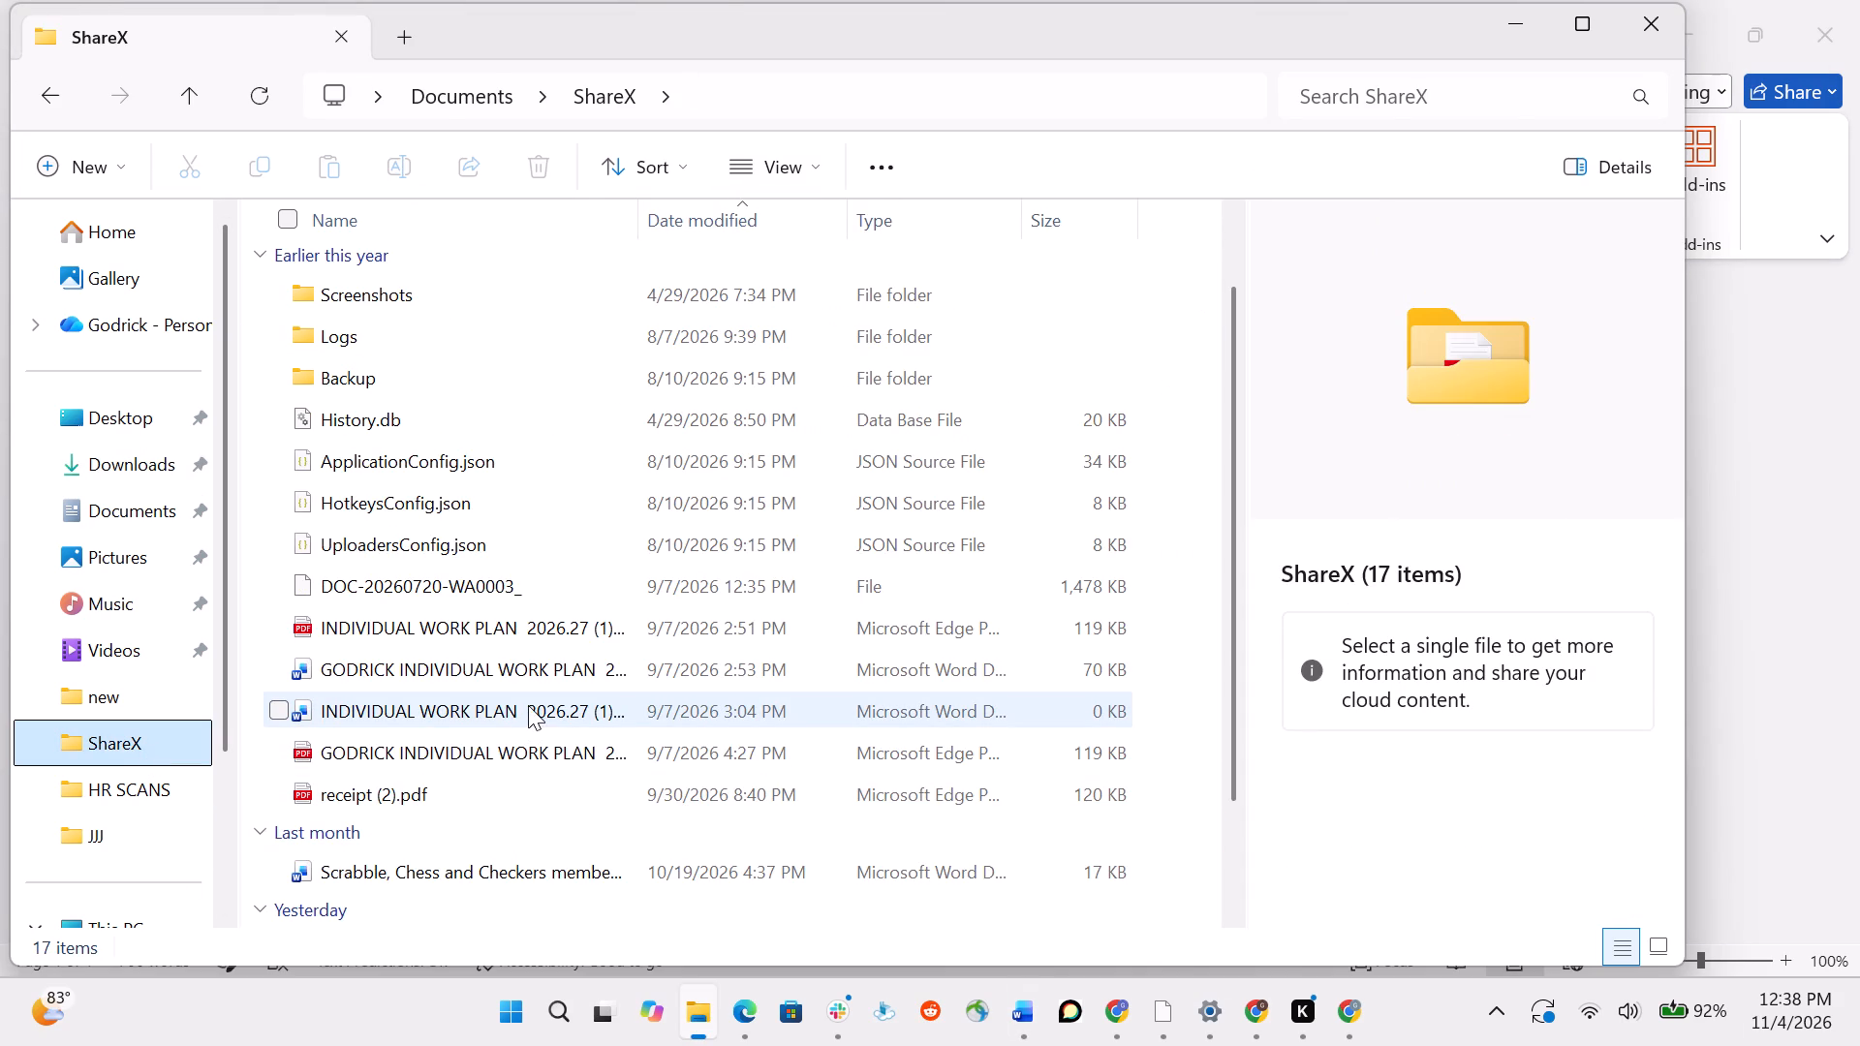
scroll(530, 701, down, 3)
scroll(536, 695, up, 1)
scroll(536, 695, down, 2)
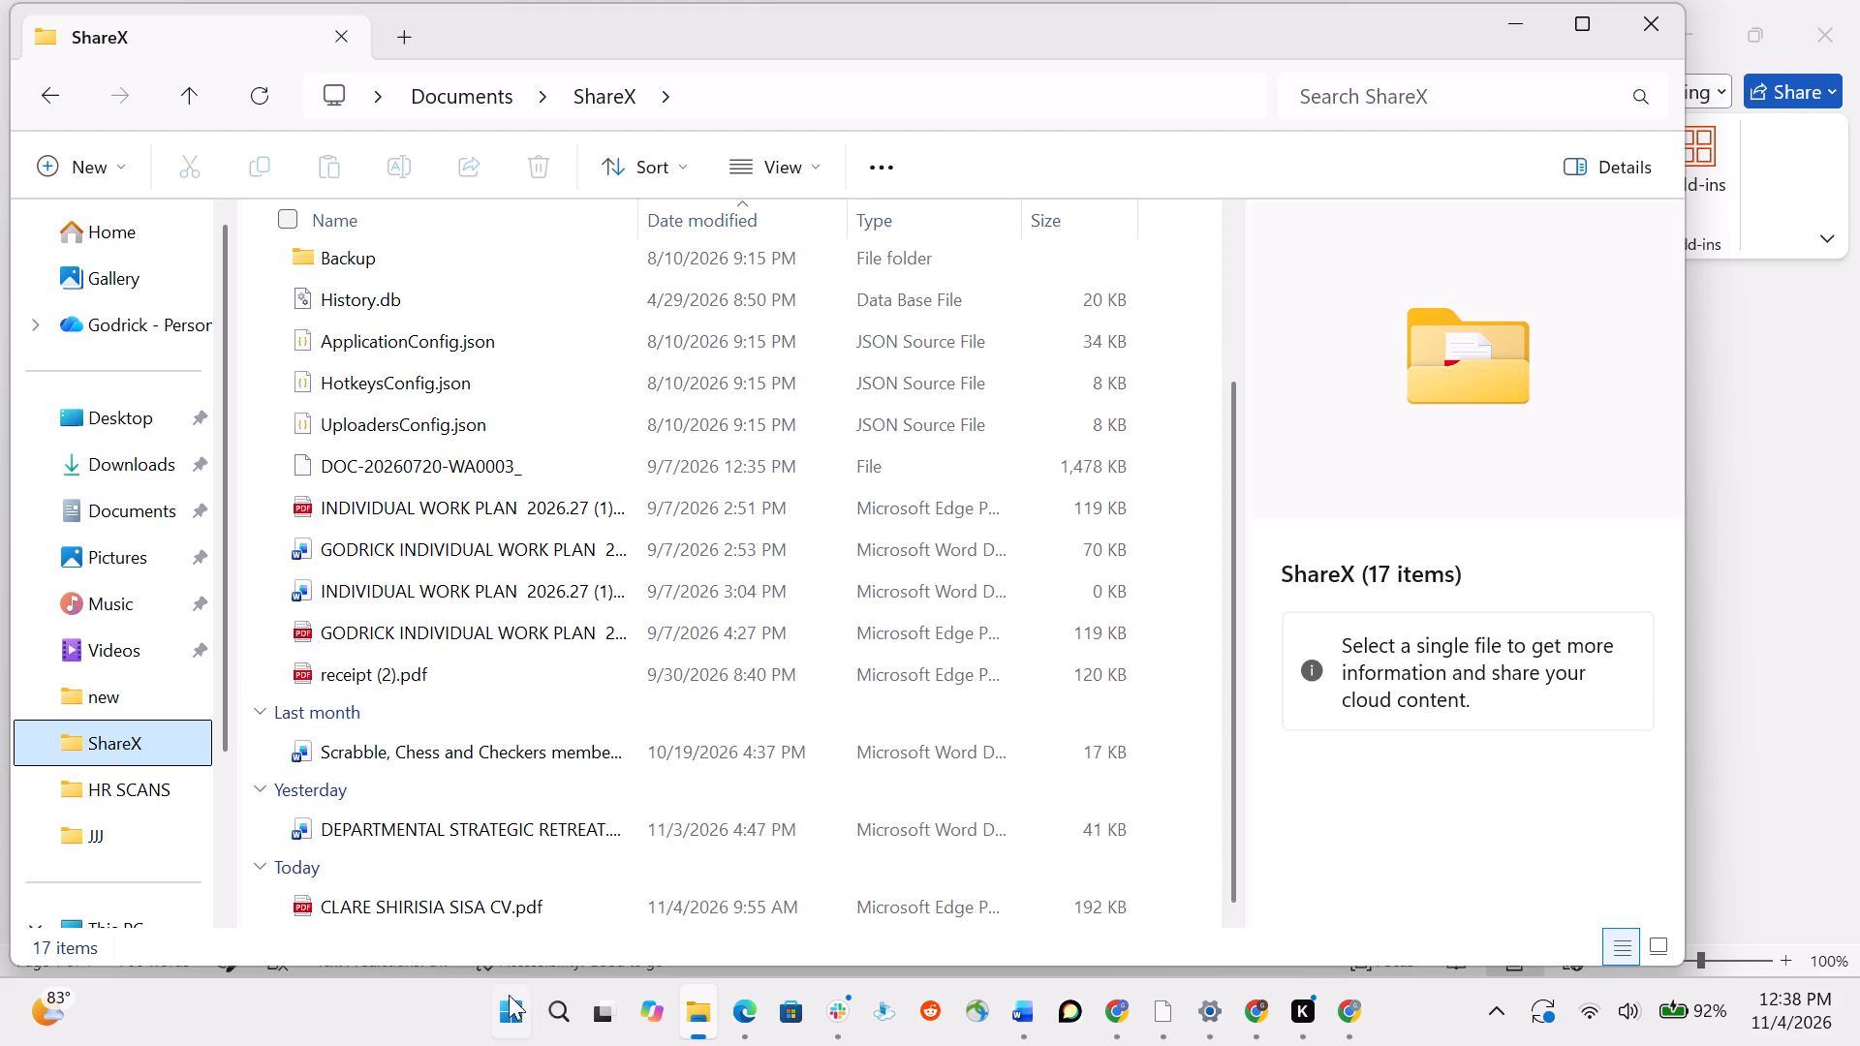
click(544, 904)
right_click(544, 904)
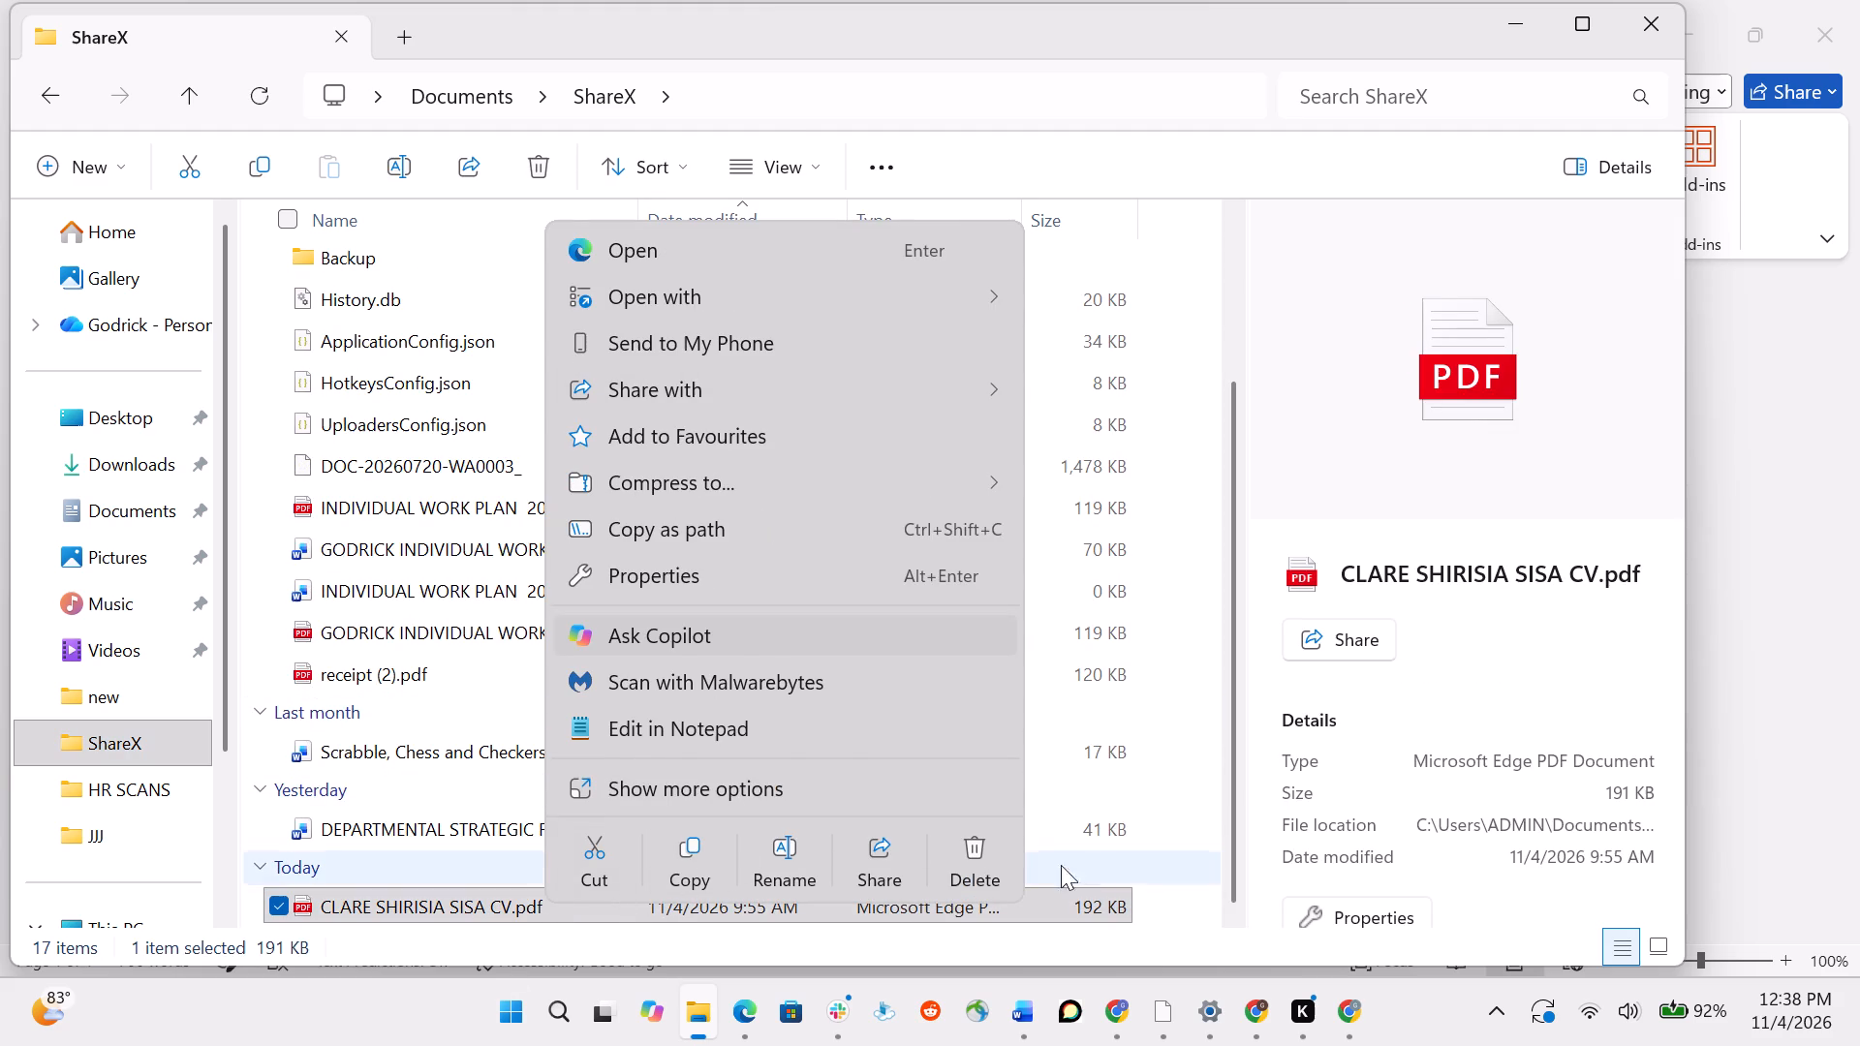
click(973, 867)
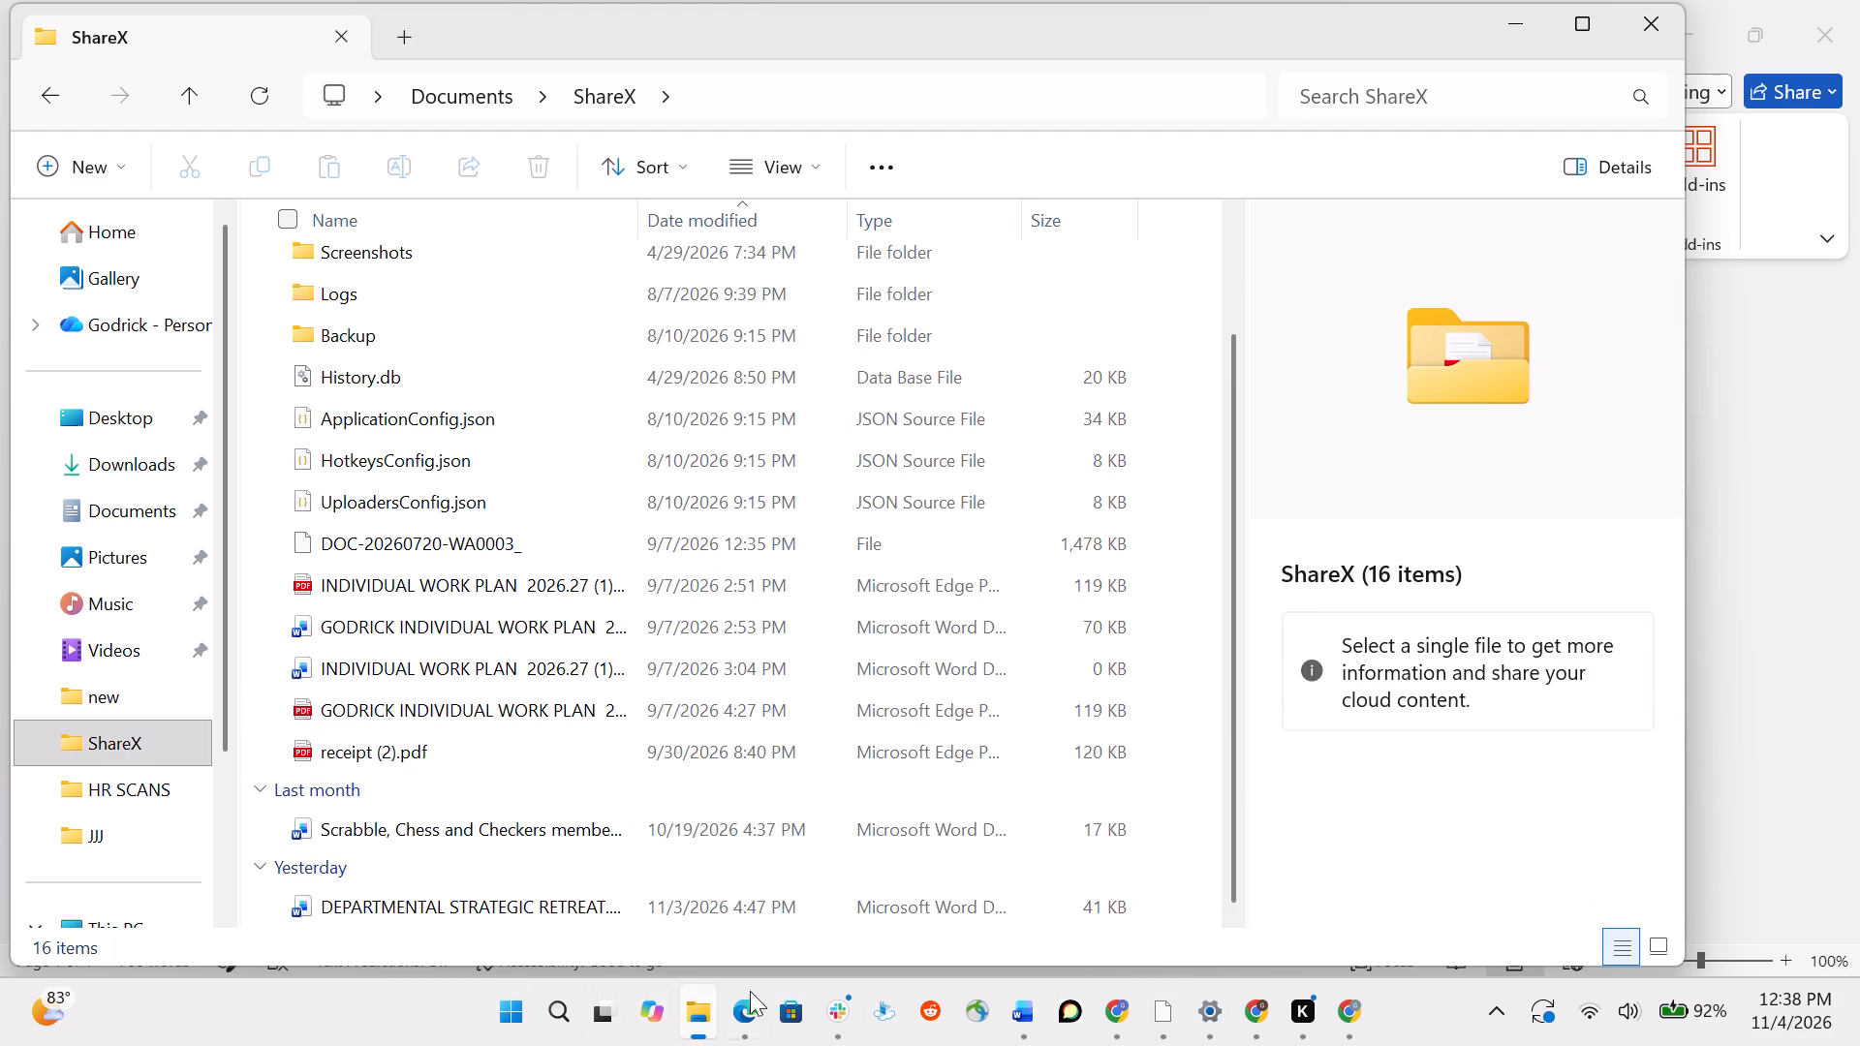
Switch back to the CV document in Word and start saving a copy, browsing for the save location.
click(1022, 1008)
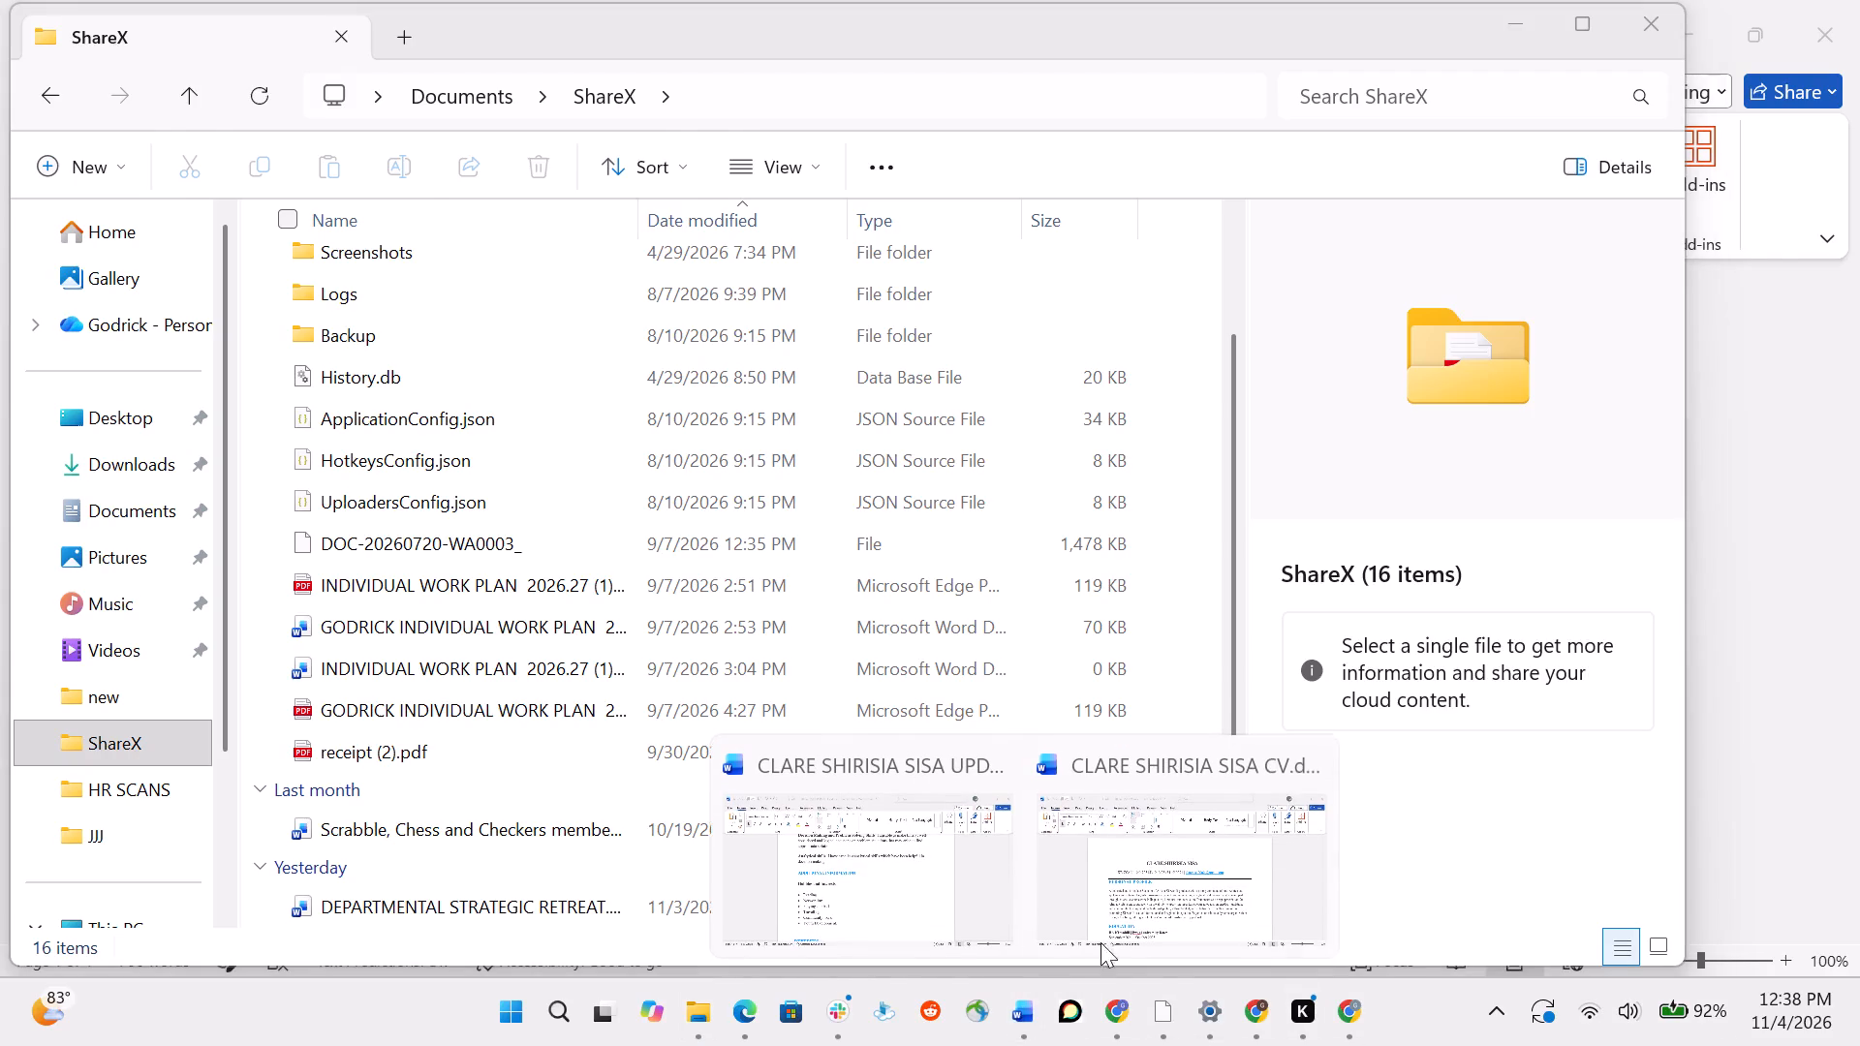
click(1169, 893)
scroll(777, 662, down, 1)
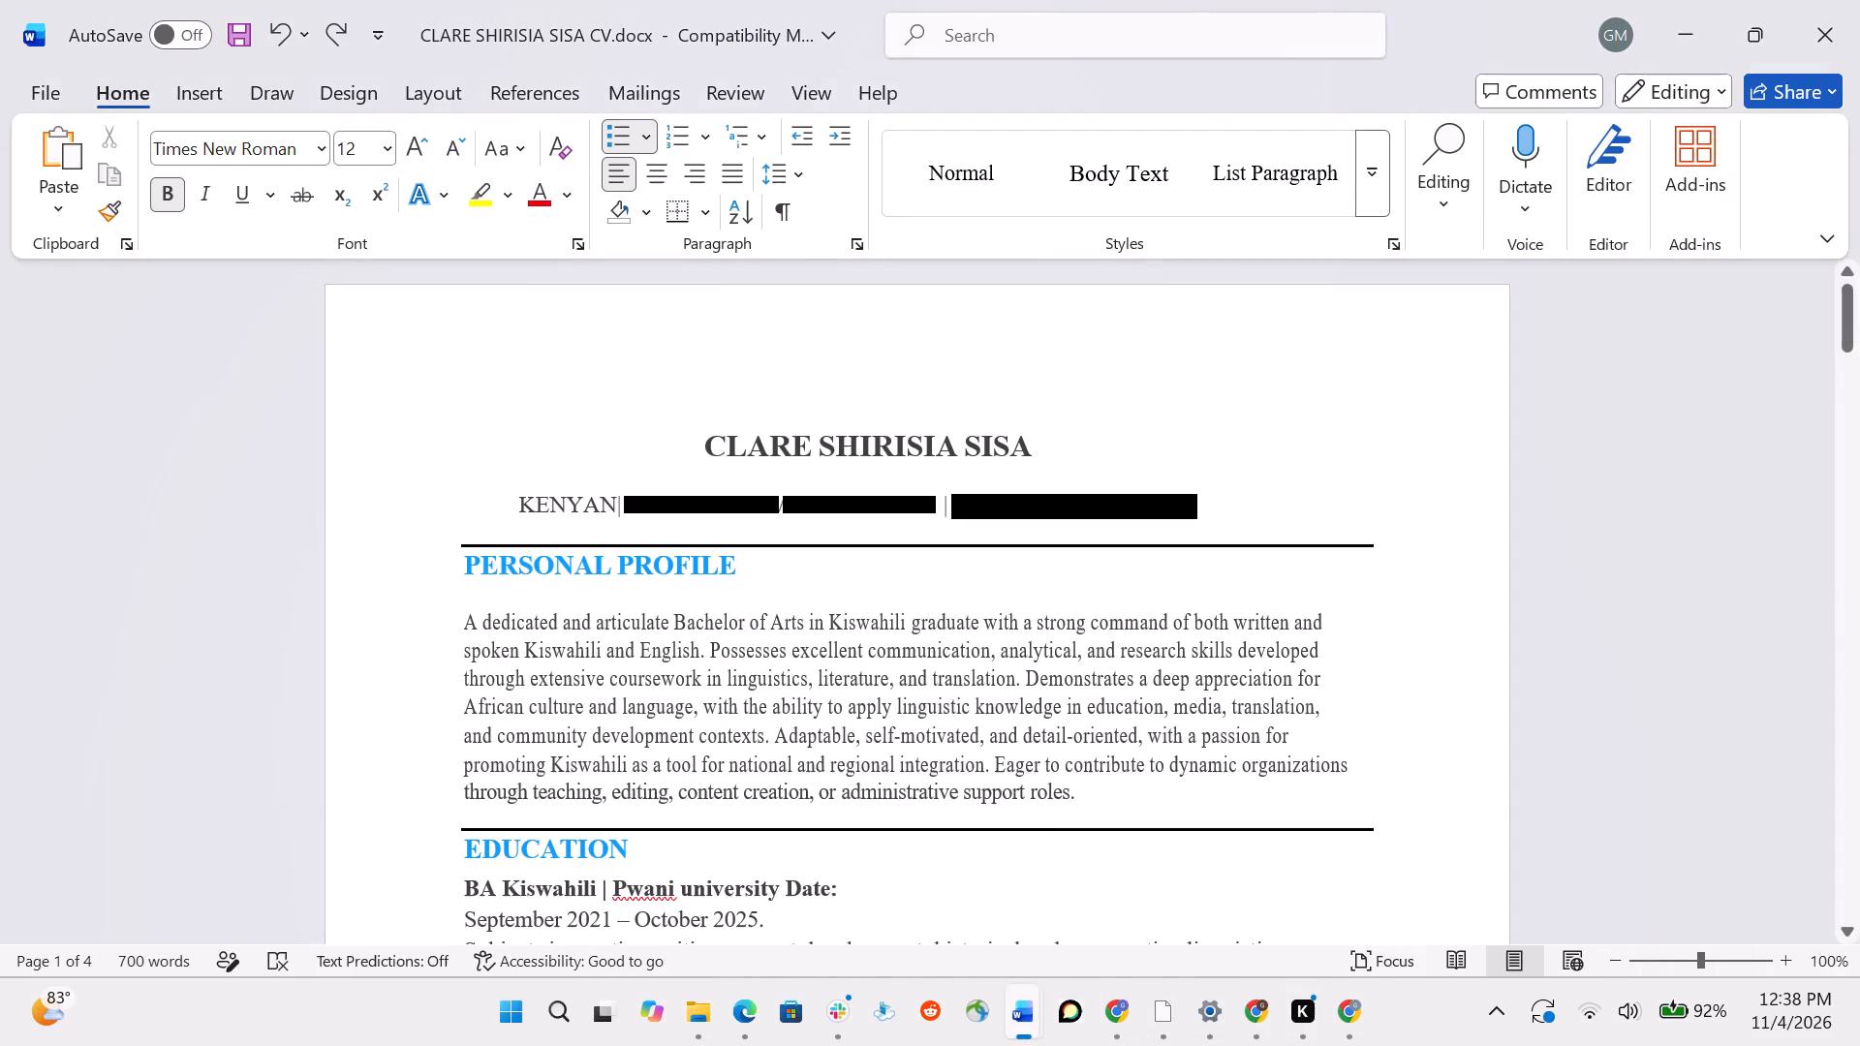
scroll(777, 663, down, 9)
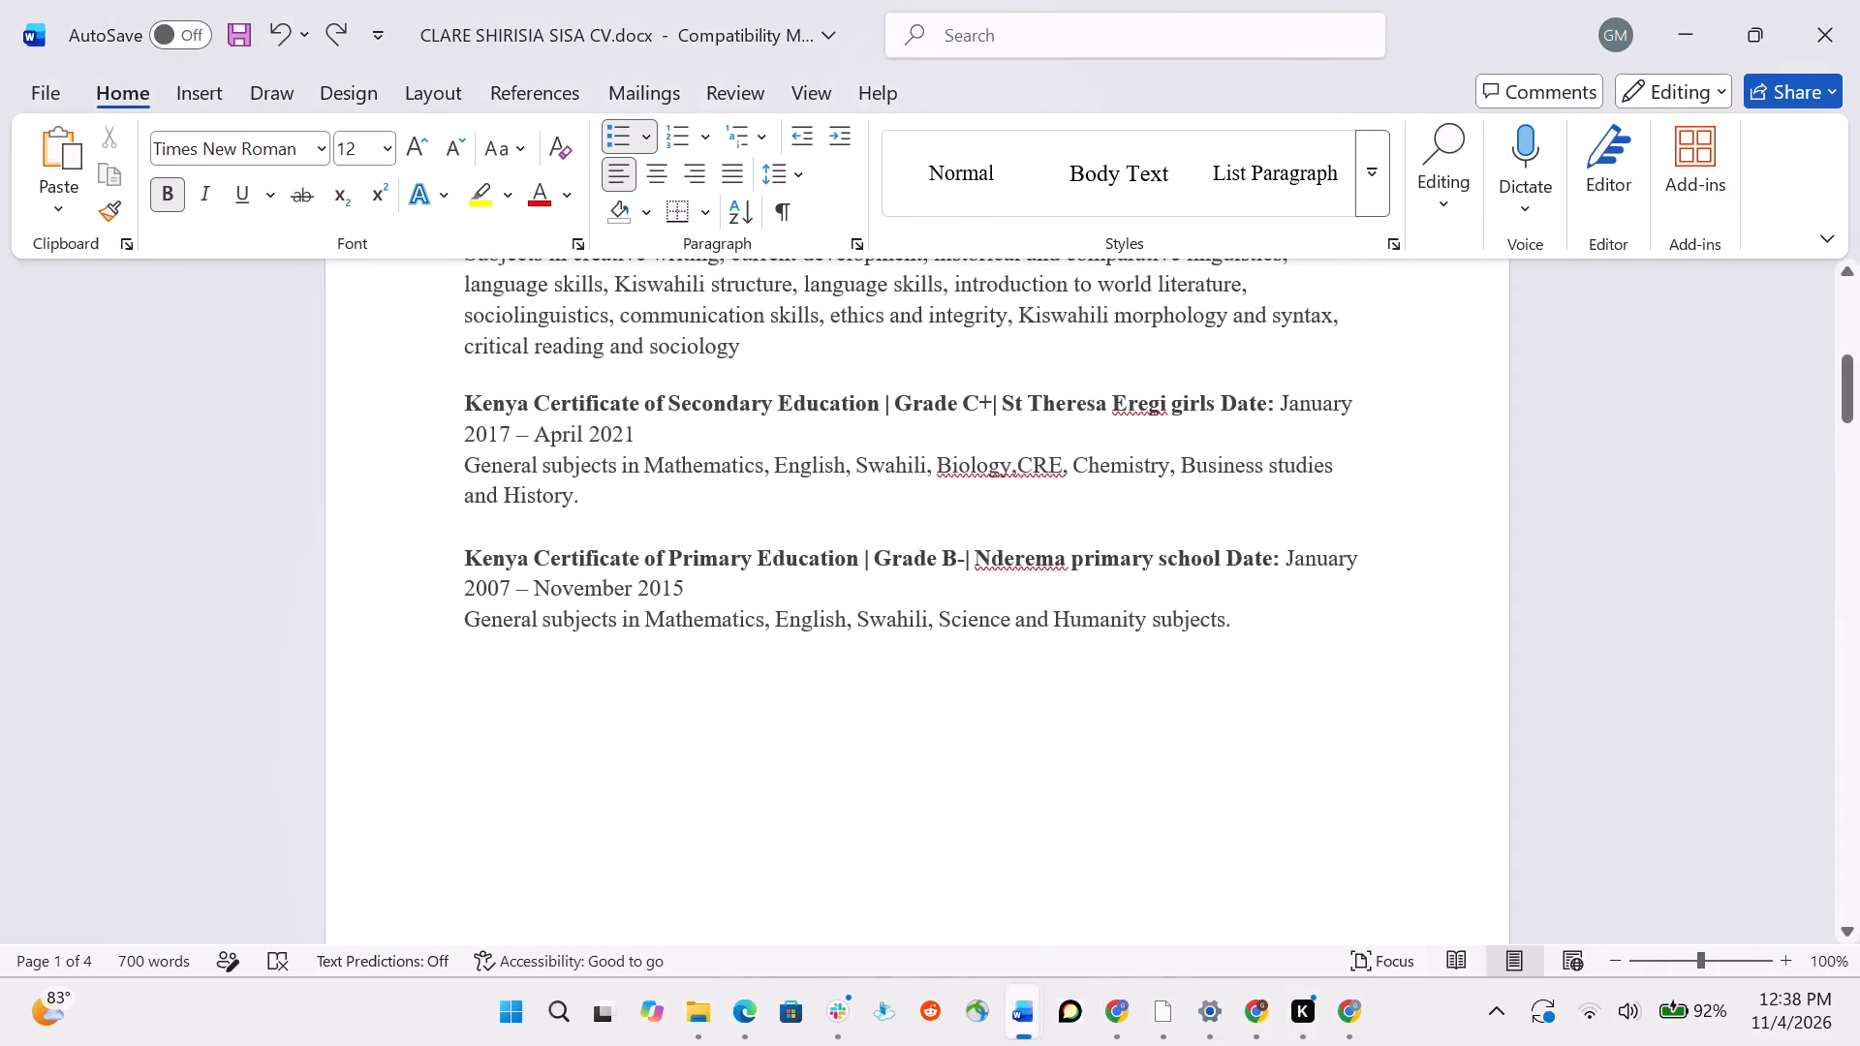
scroll(866, 702, down, 12)
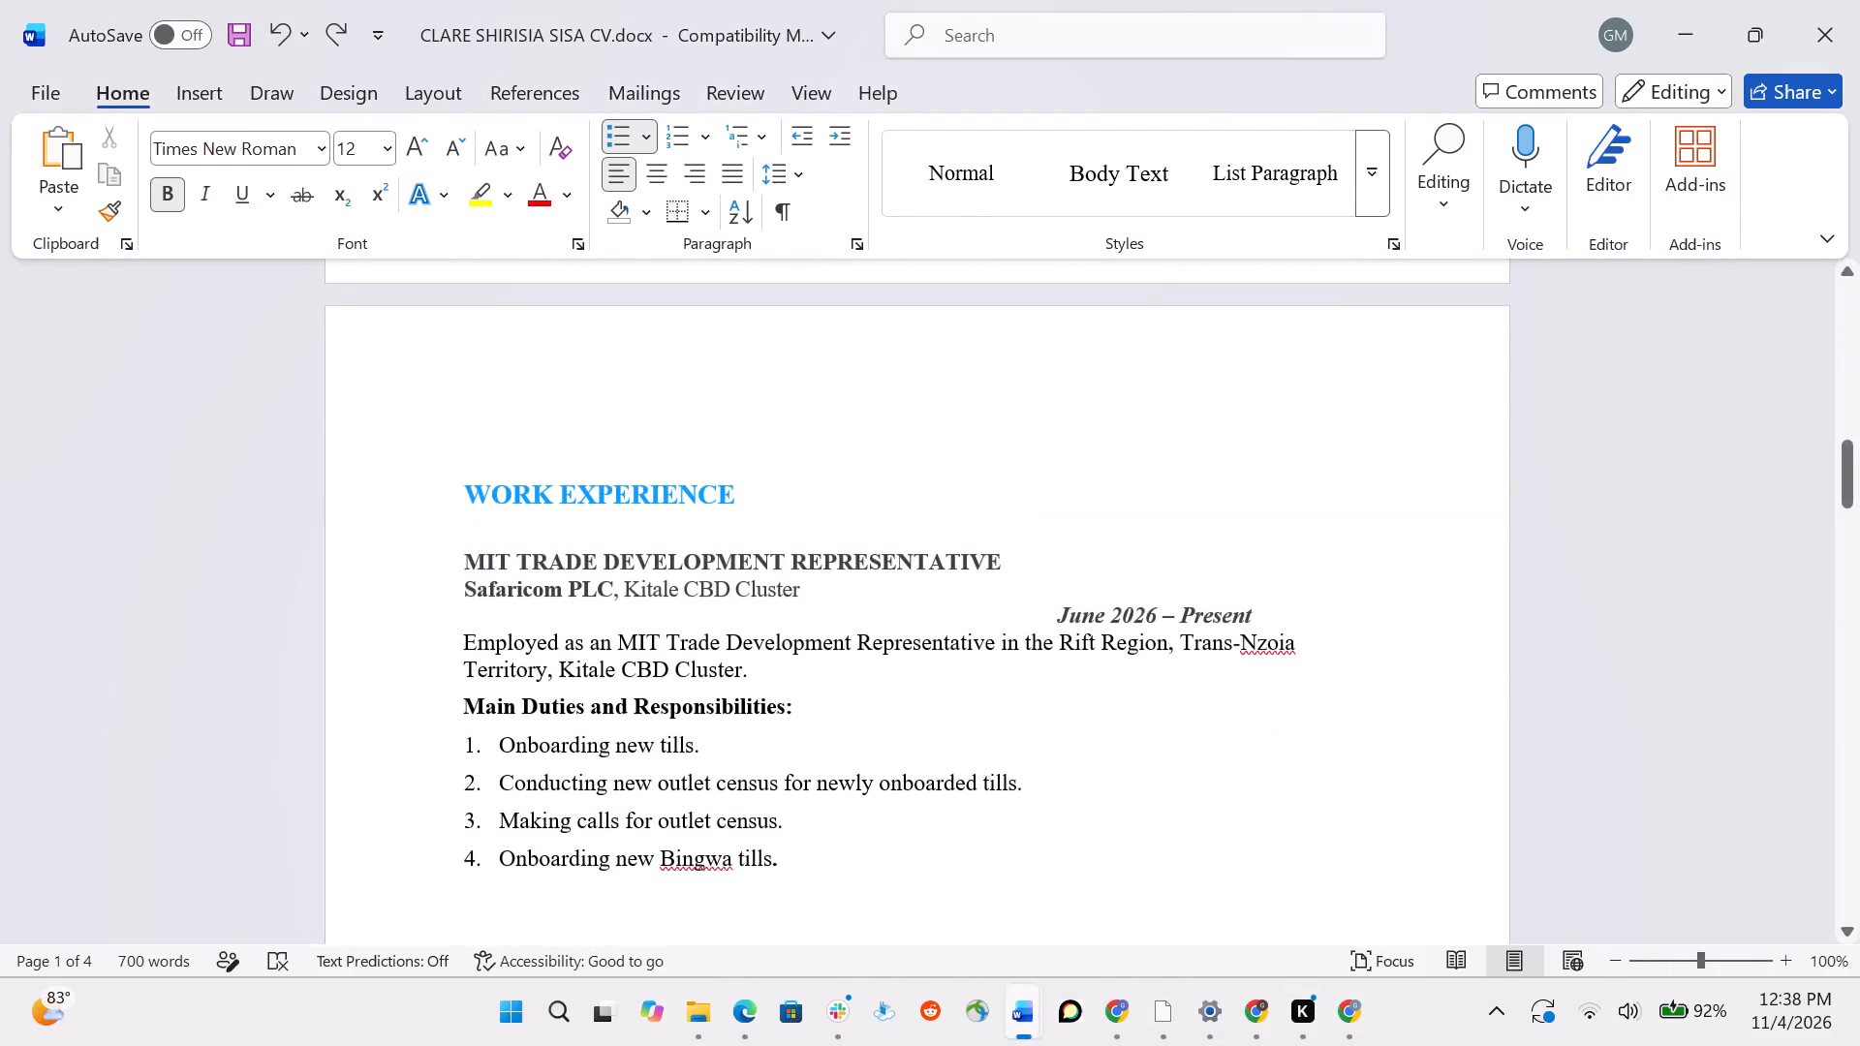
scroll(859, 697, down, 1)
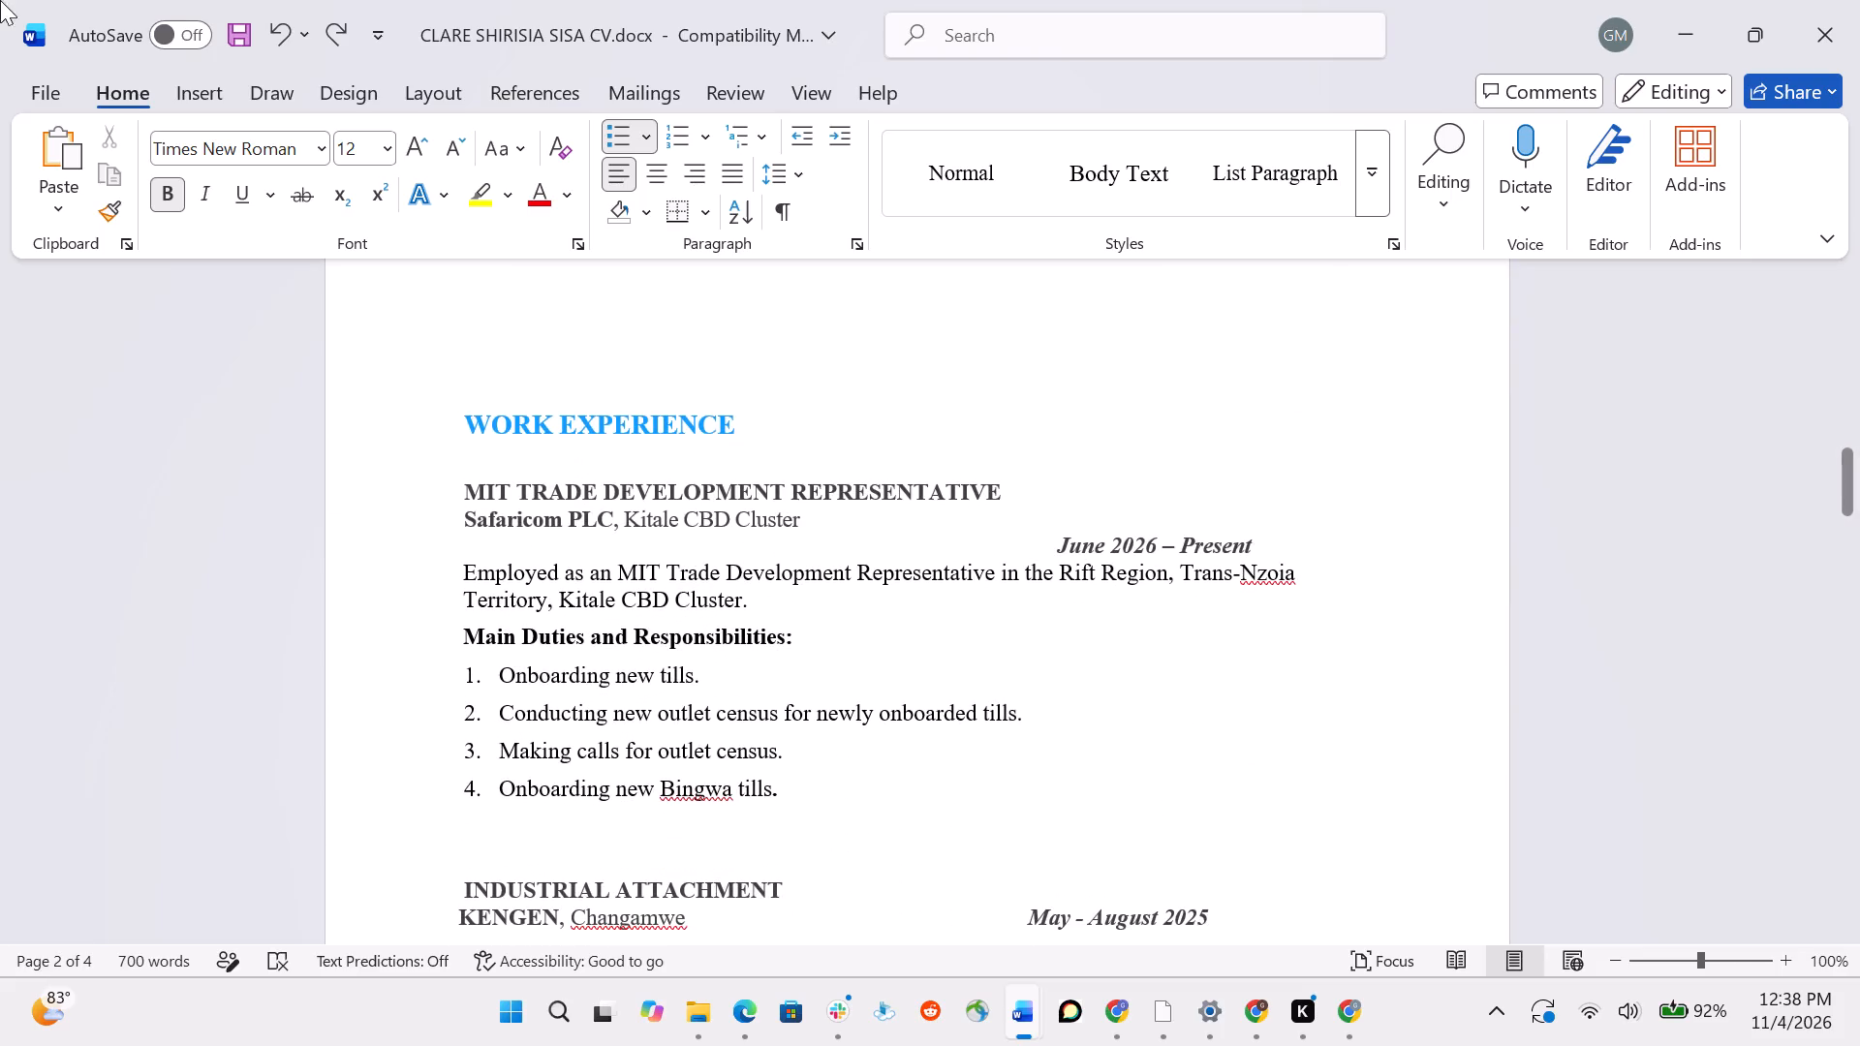
click(46, 93)
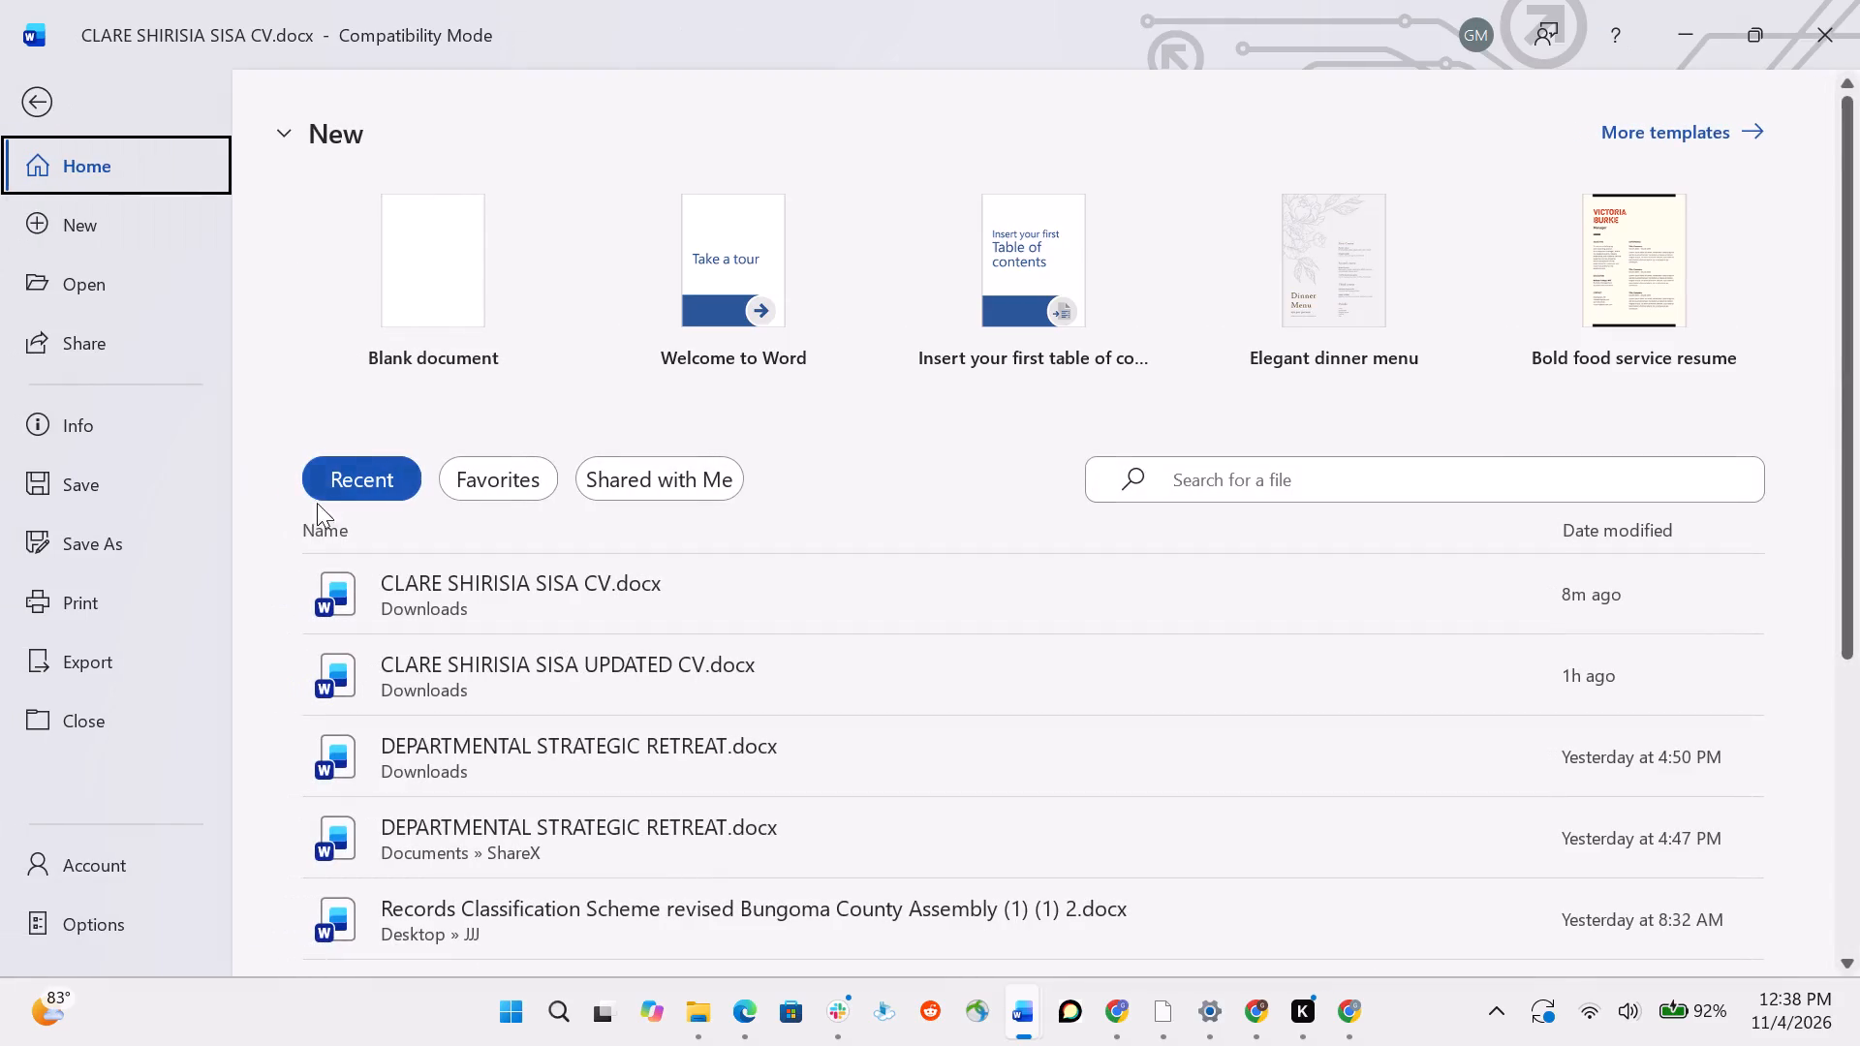
click(80, 546)
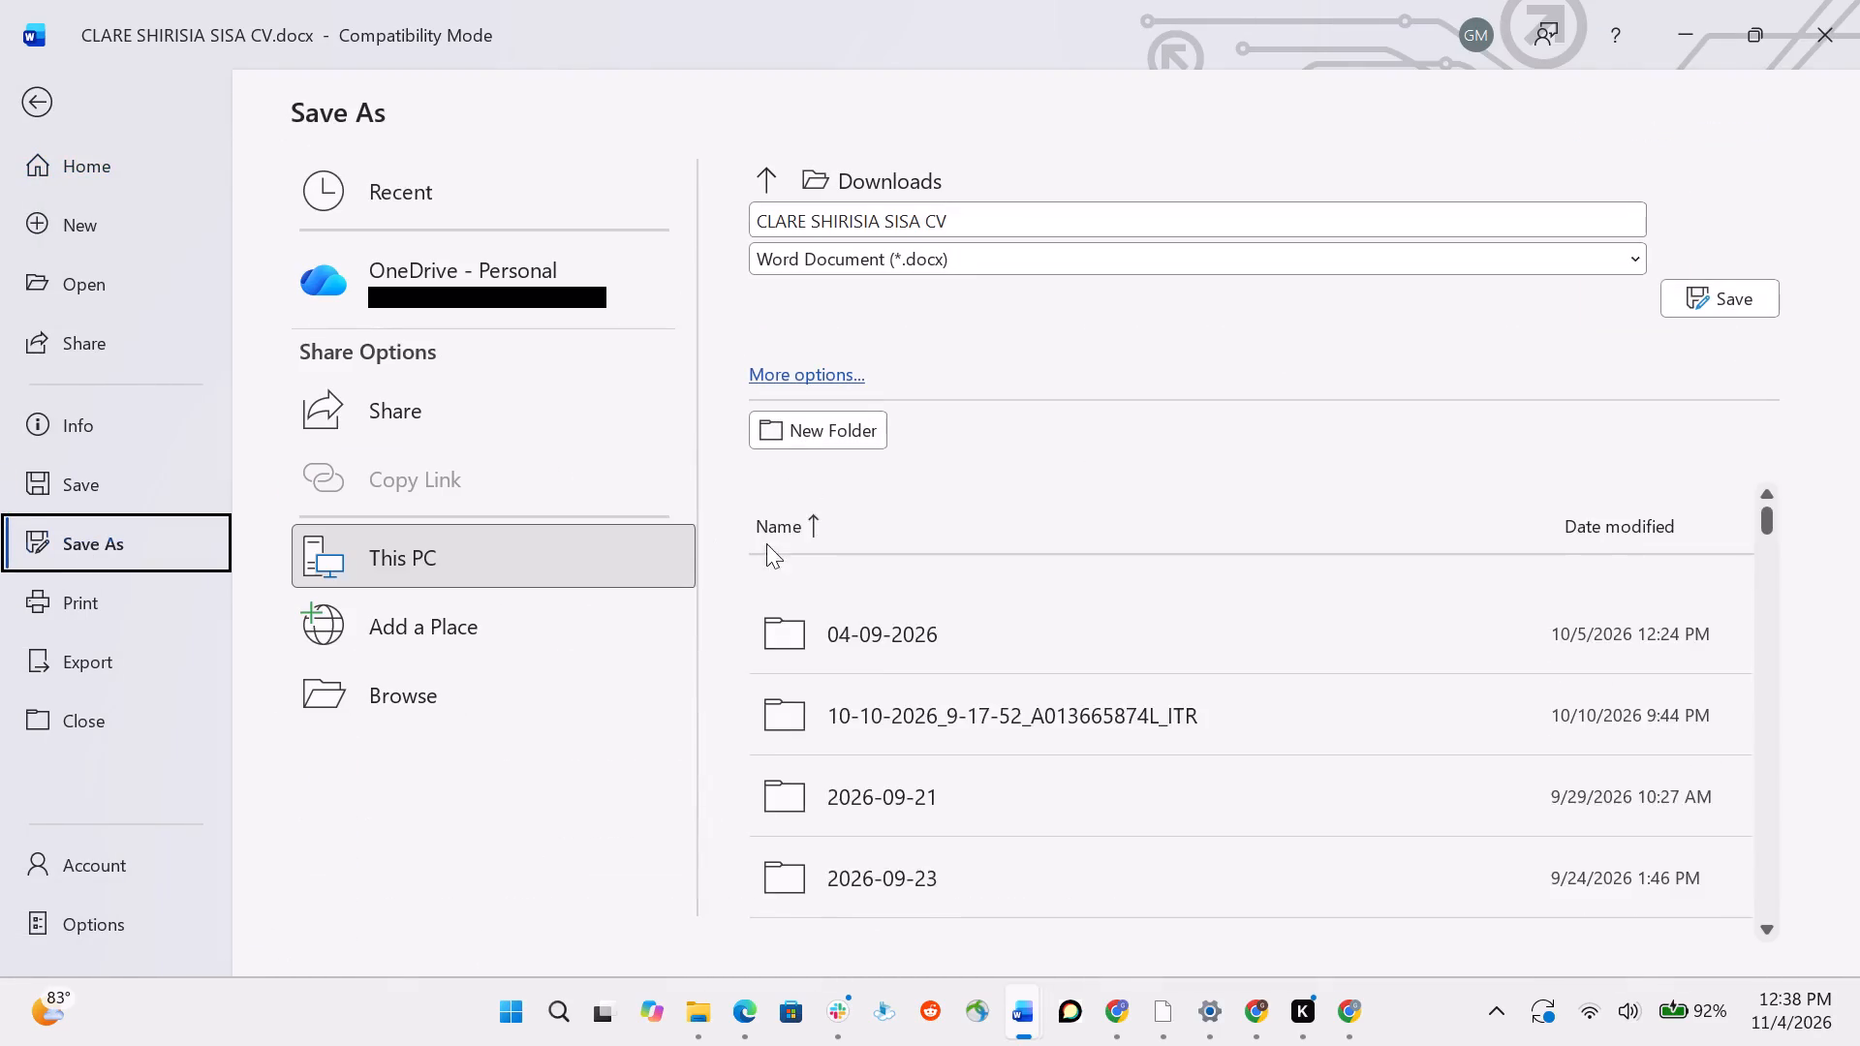
click(387, 697)
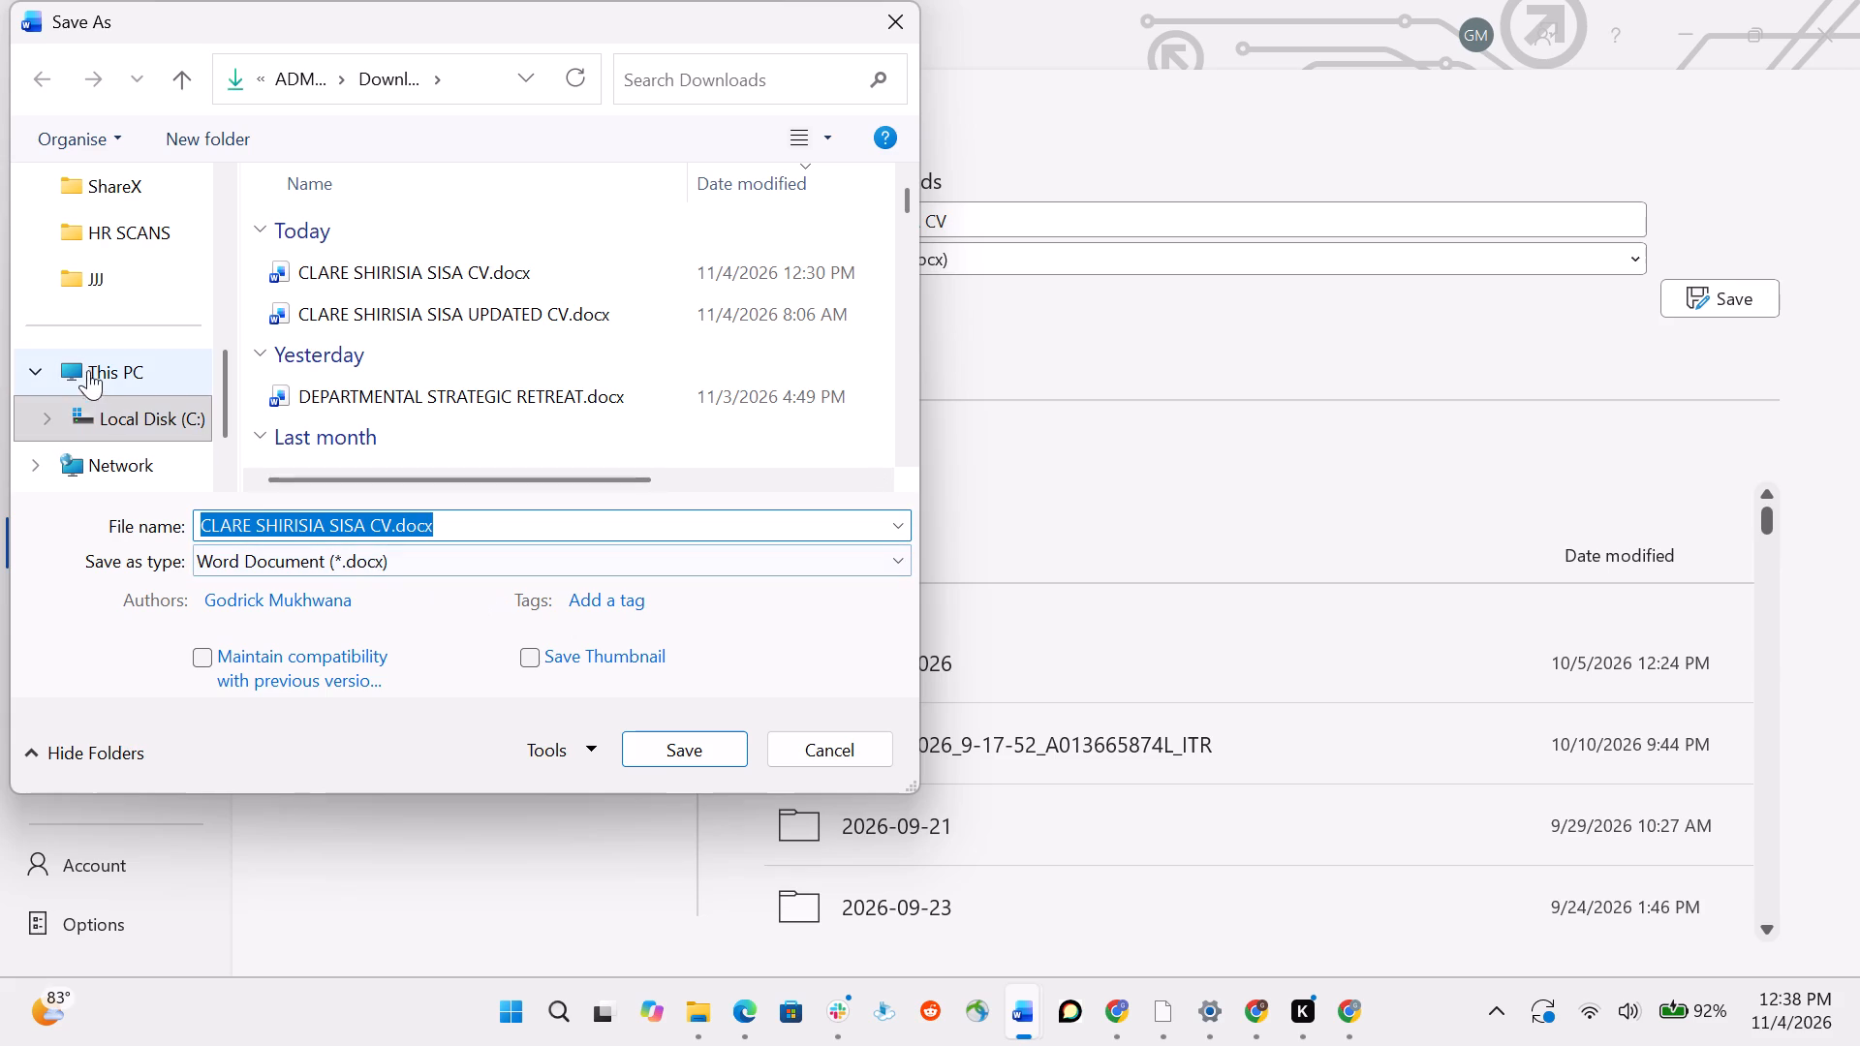
Save the CV in PDF format to the ShareX folder.
click(147, 191)
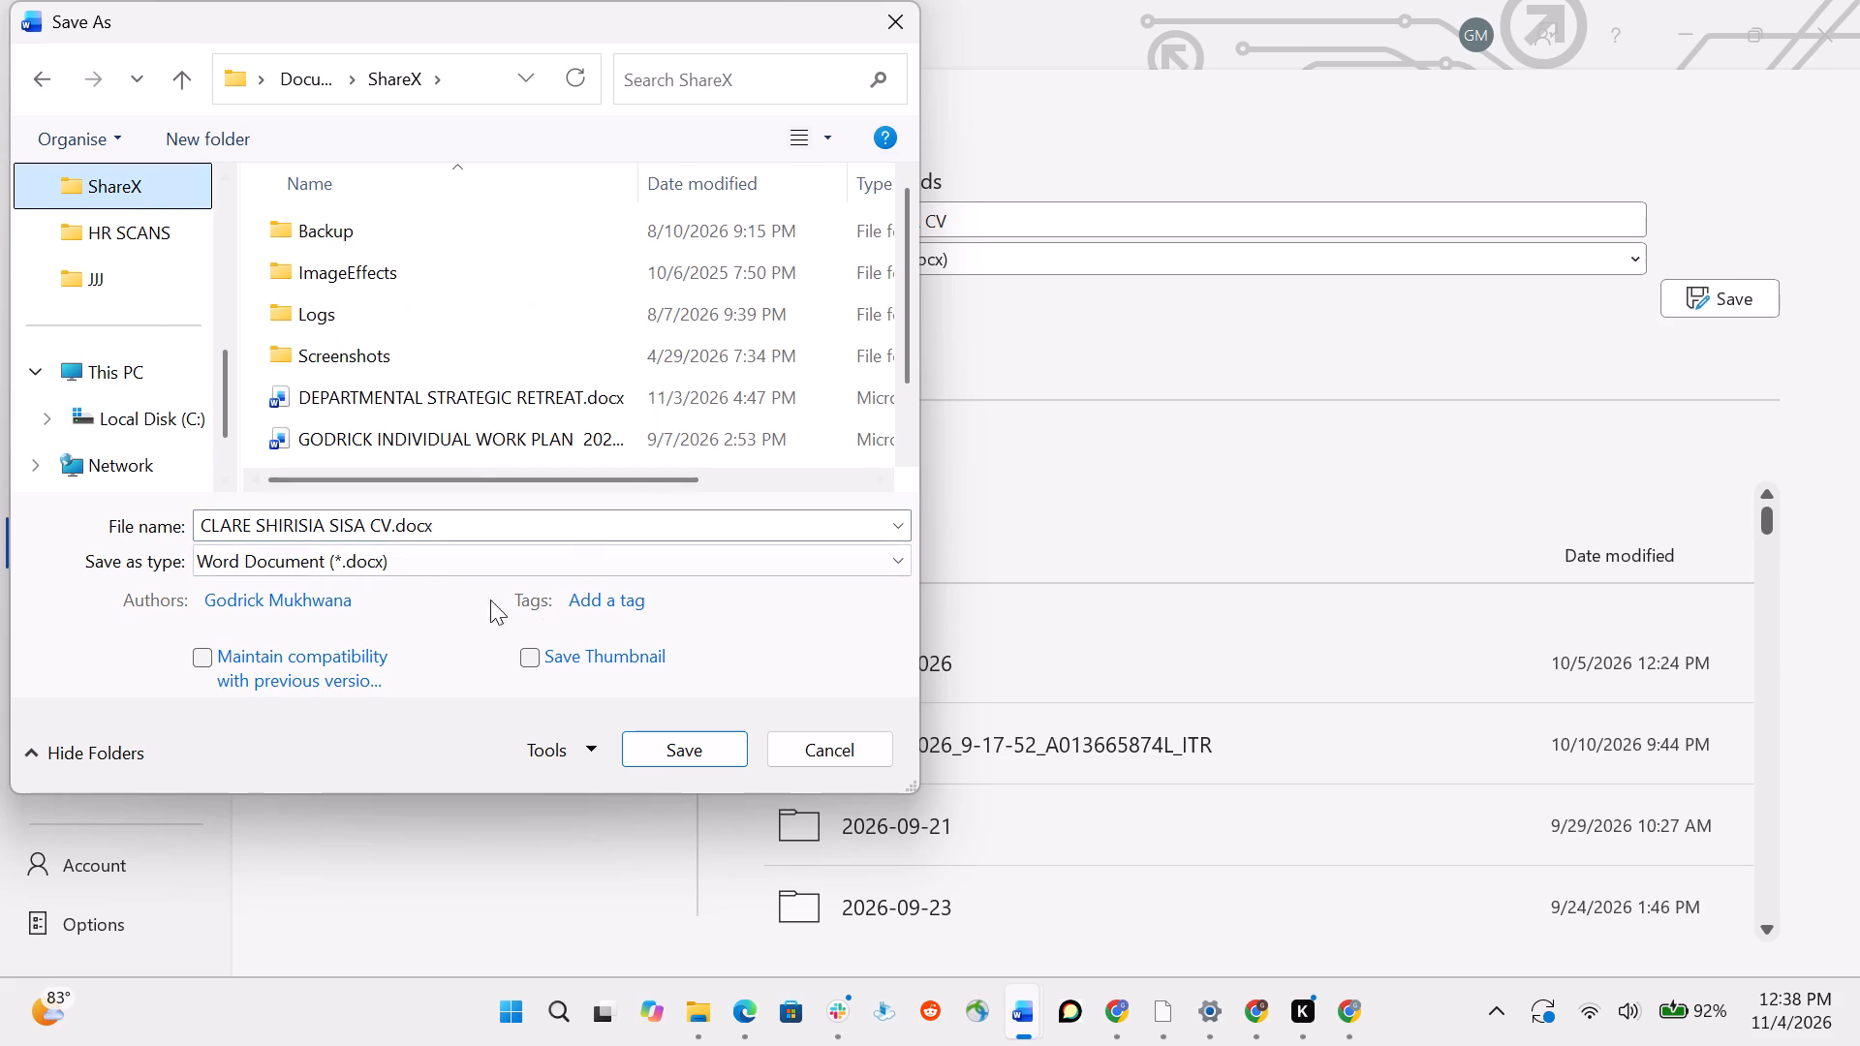
click(402, 563)
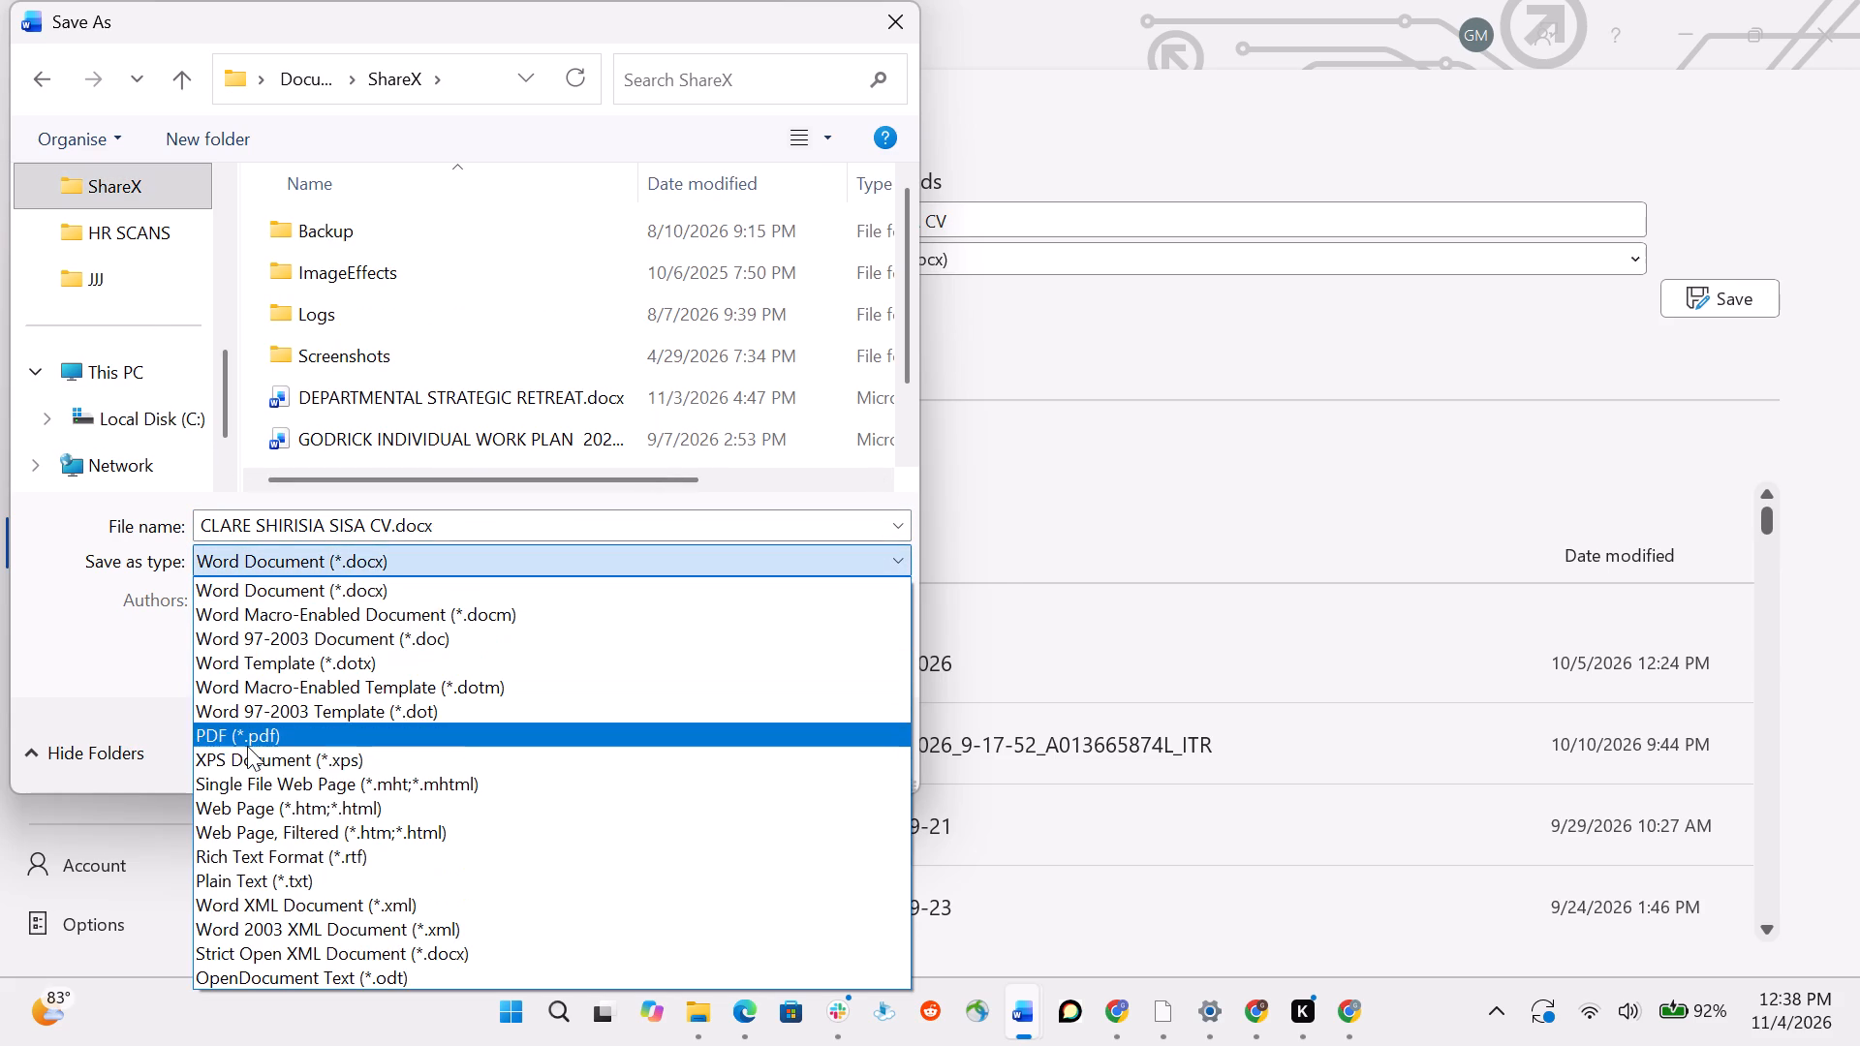
click(247, 746)
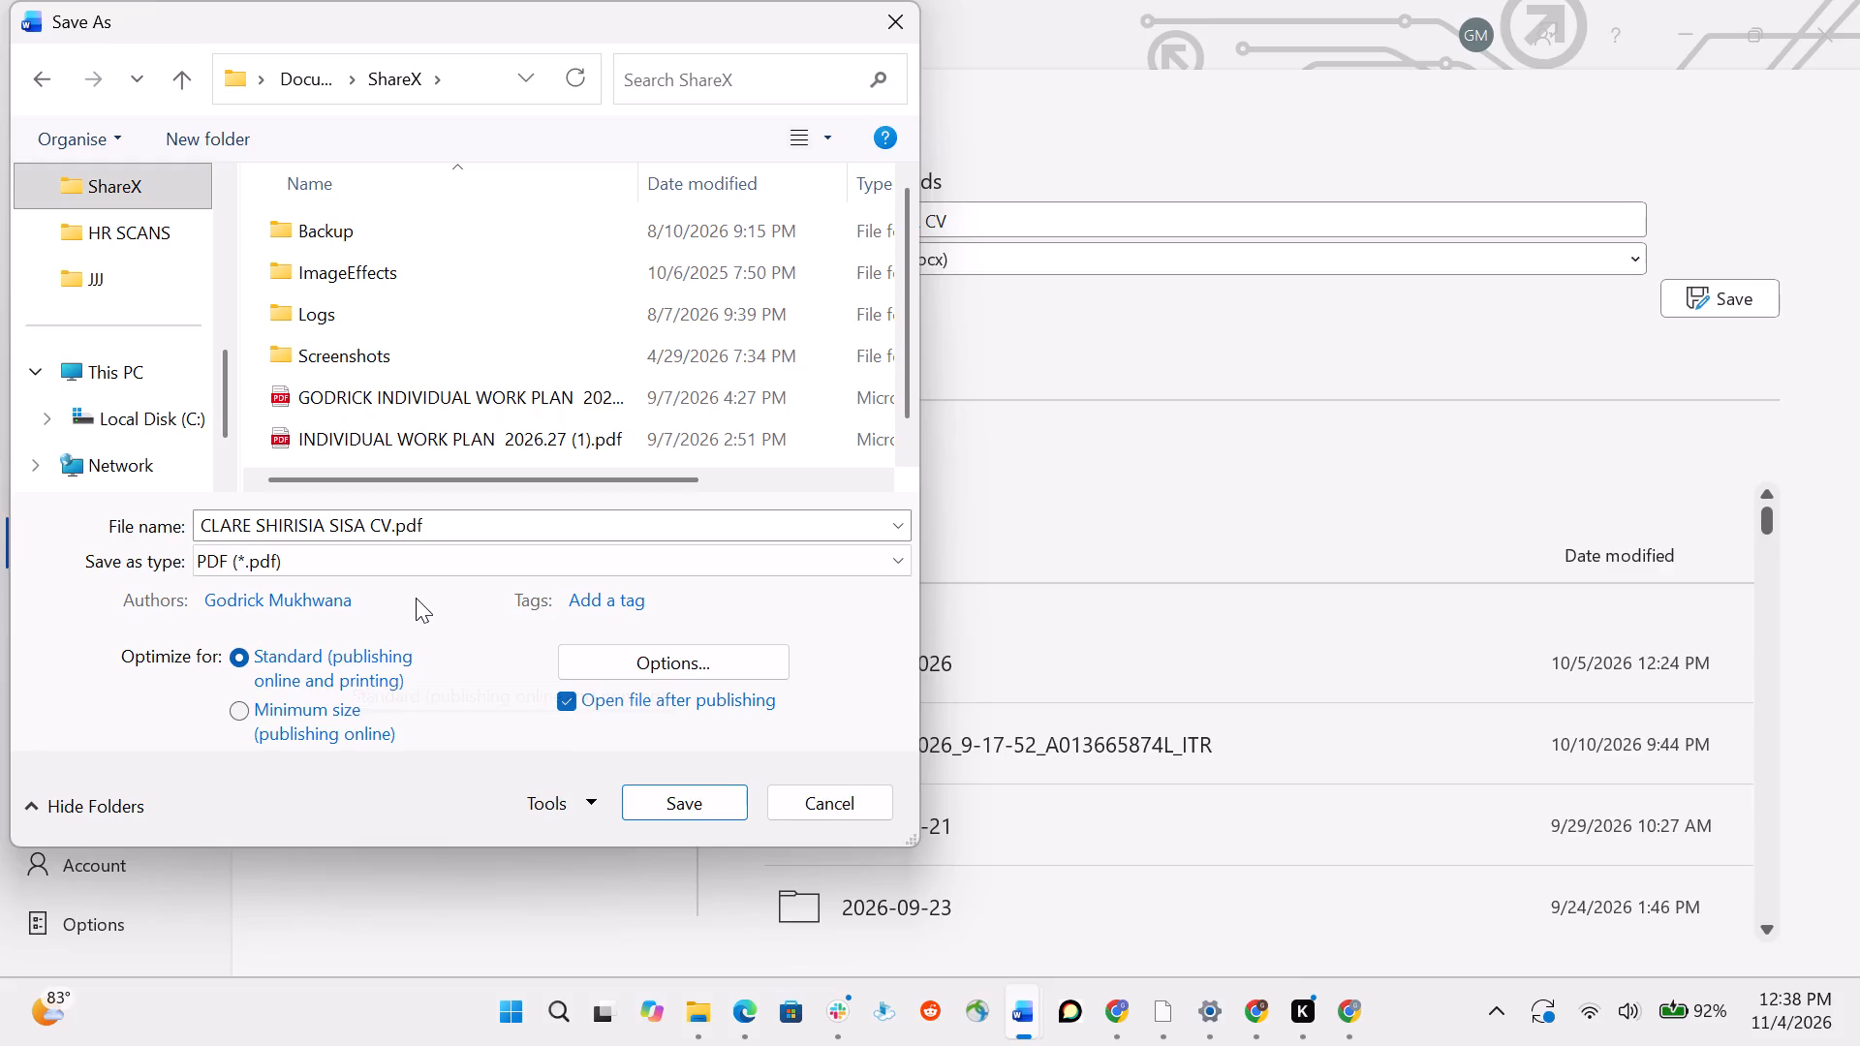
double_click(686, 799)
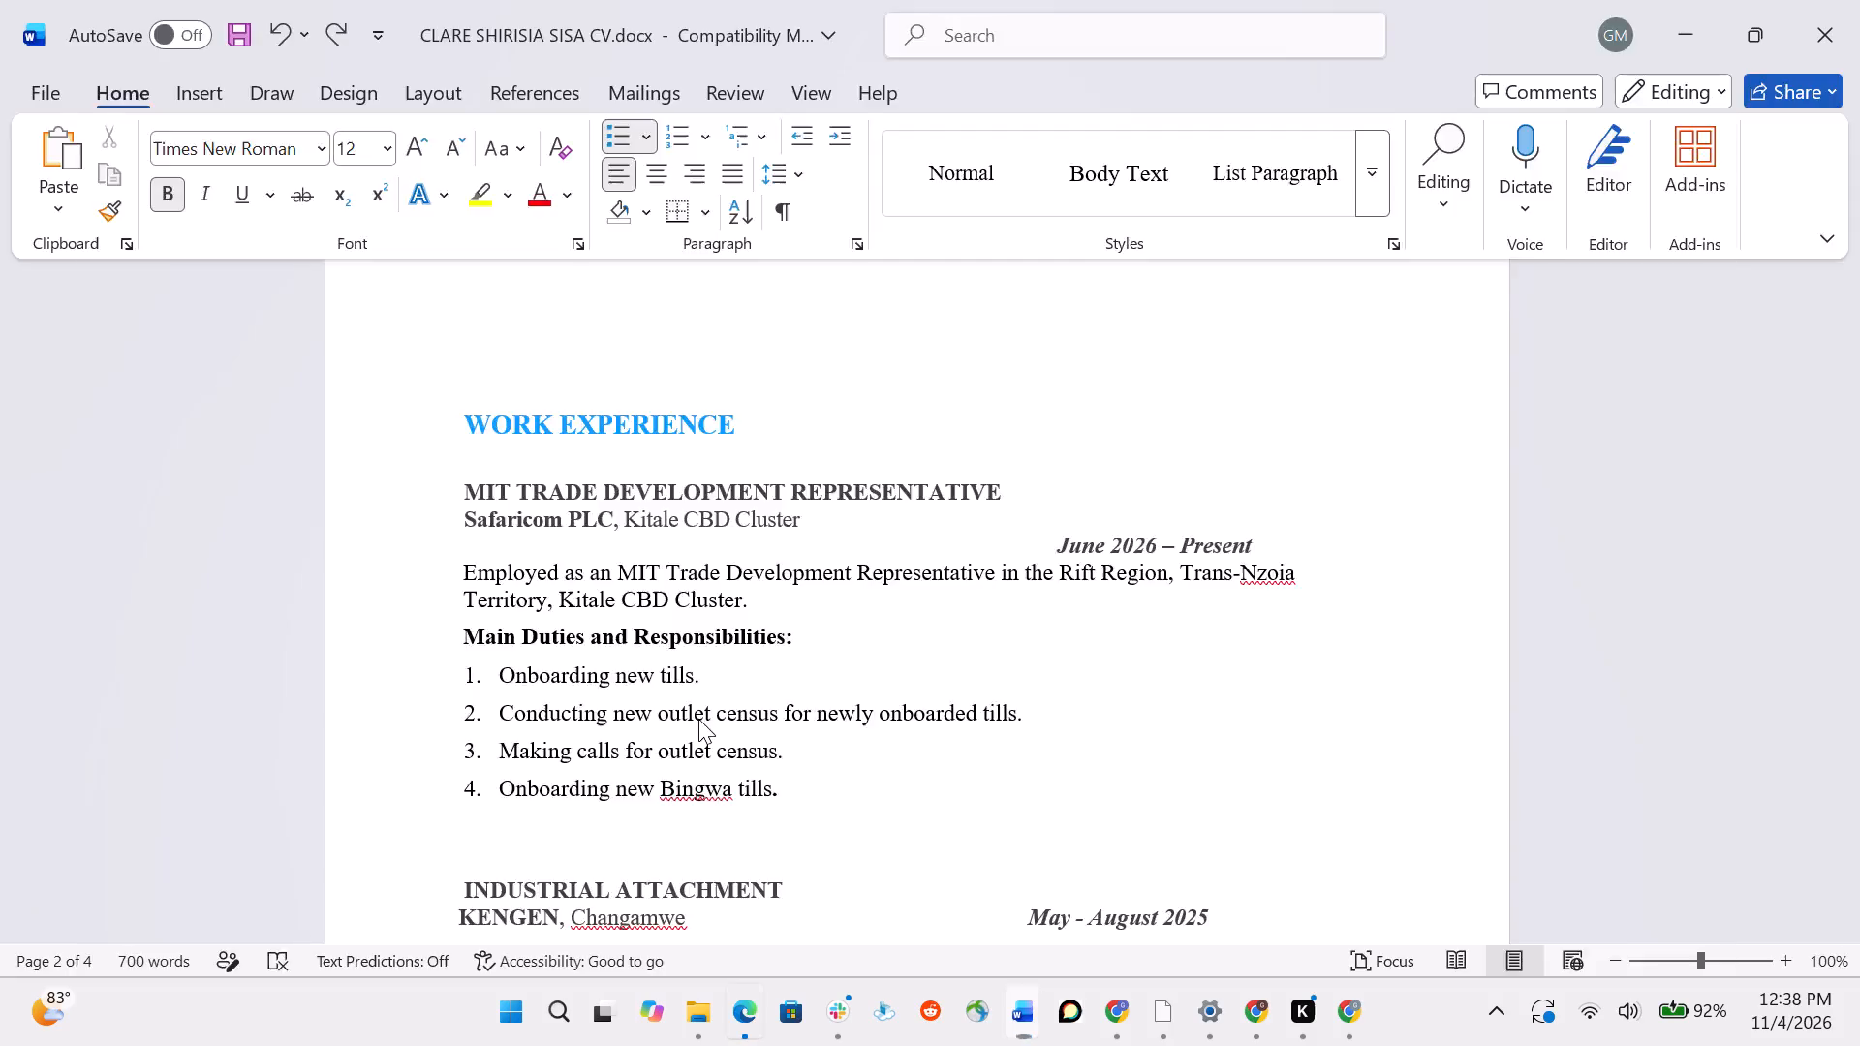
Check the exported PDF in Edge, from the work experience page through to the referees on the last page.
scroll(912, 526, down, 8)
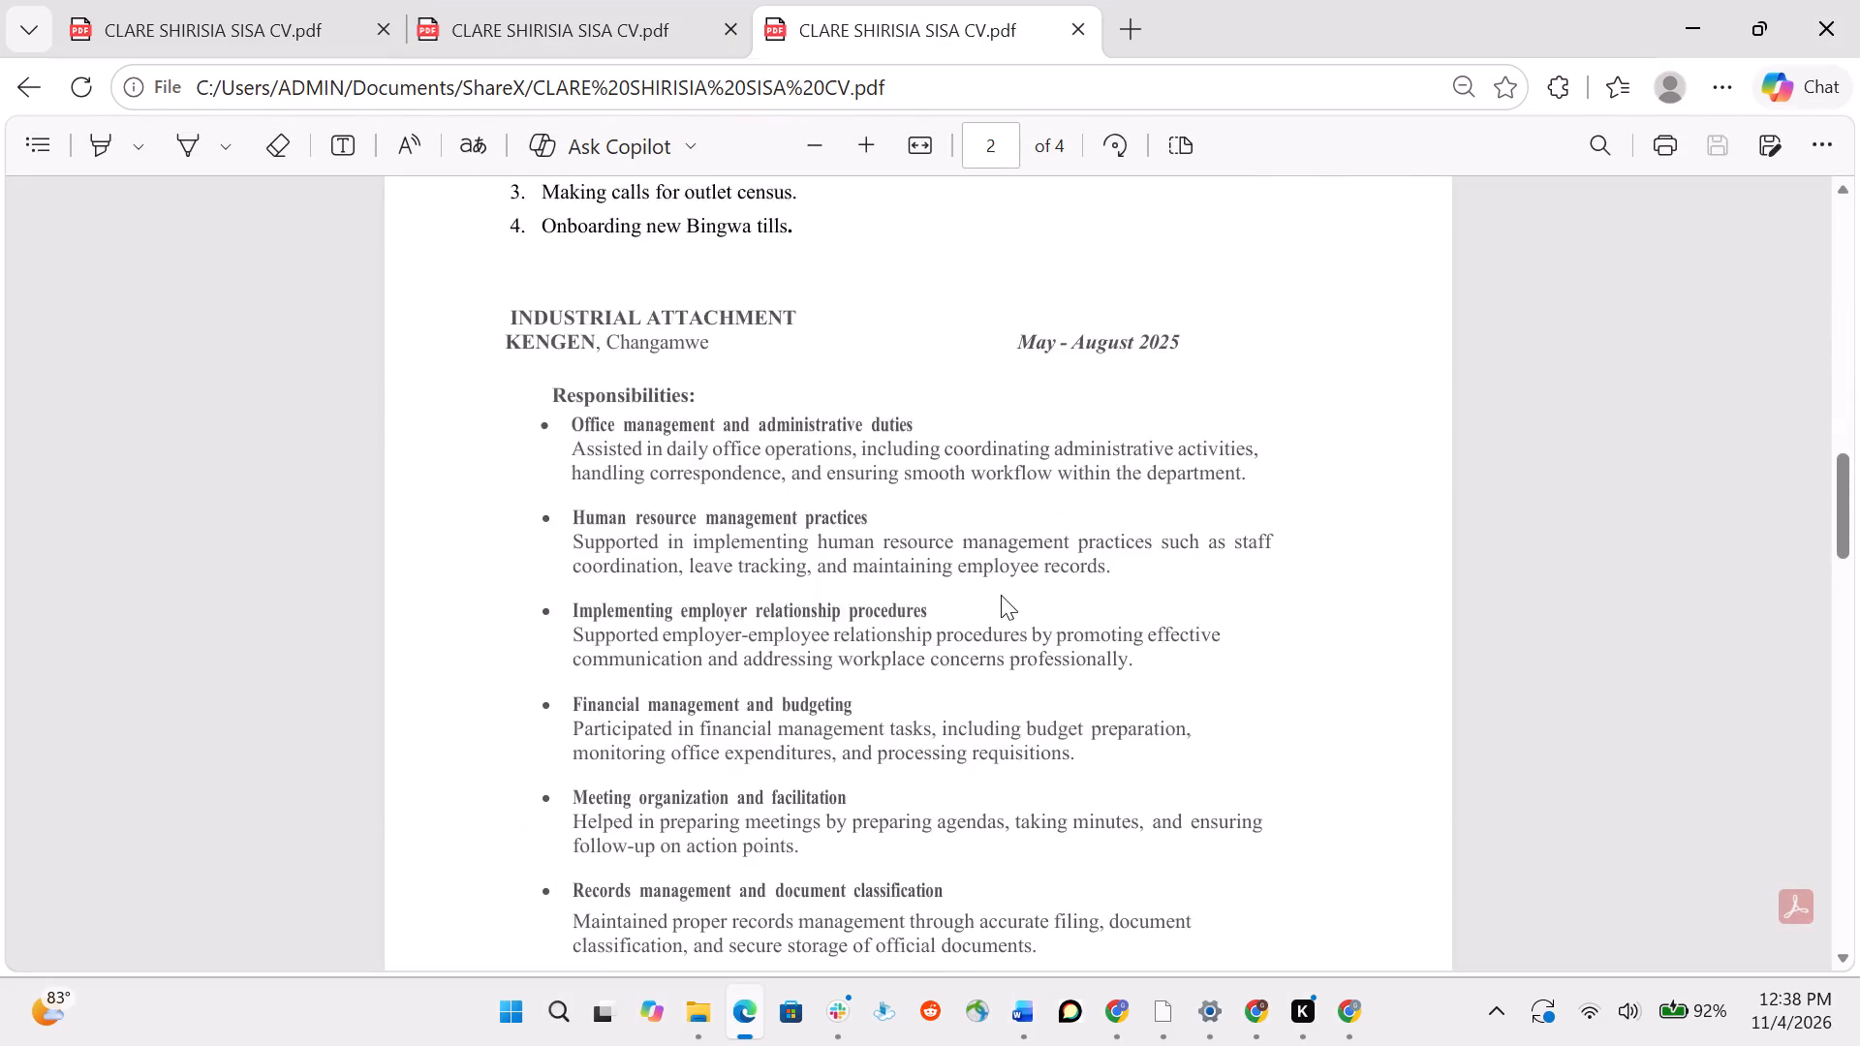
scroll(1001, 595, down, 16)
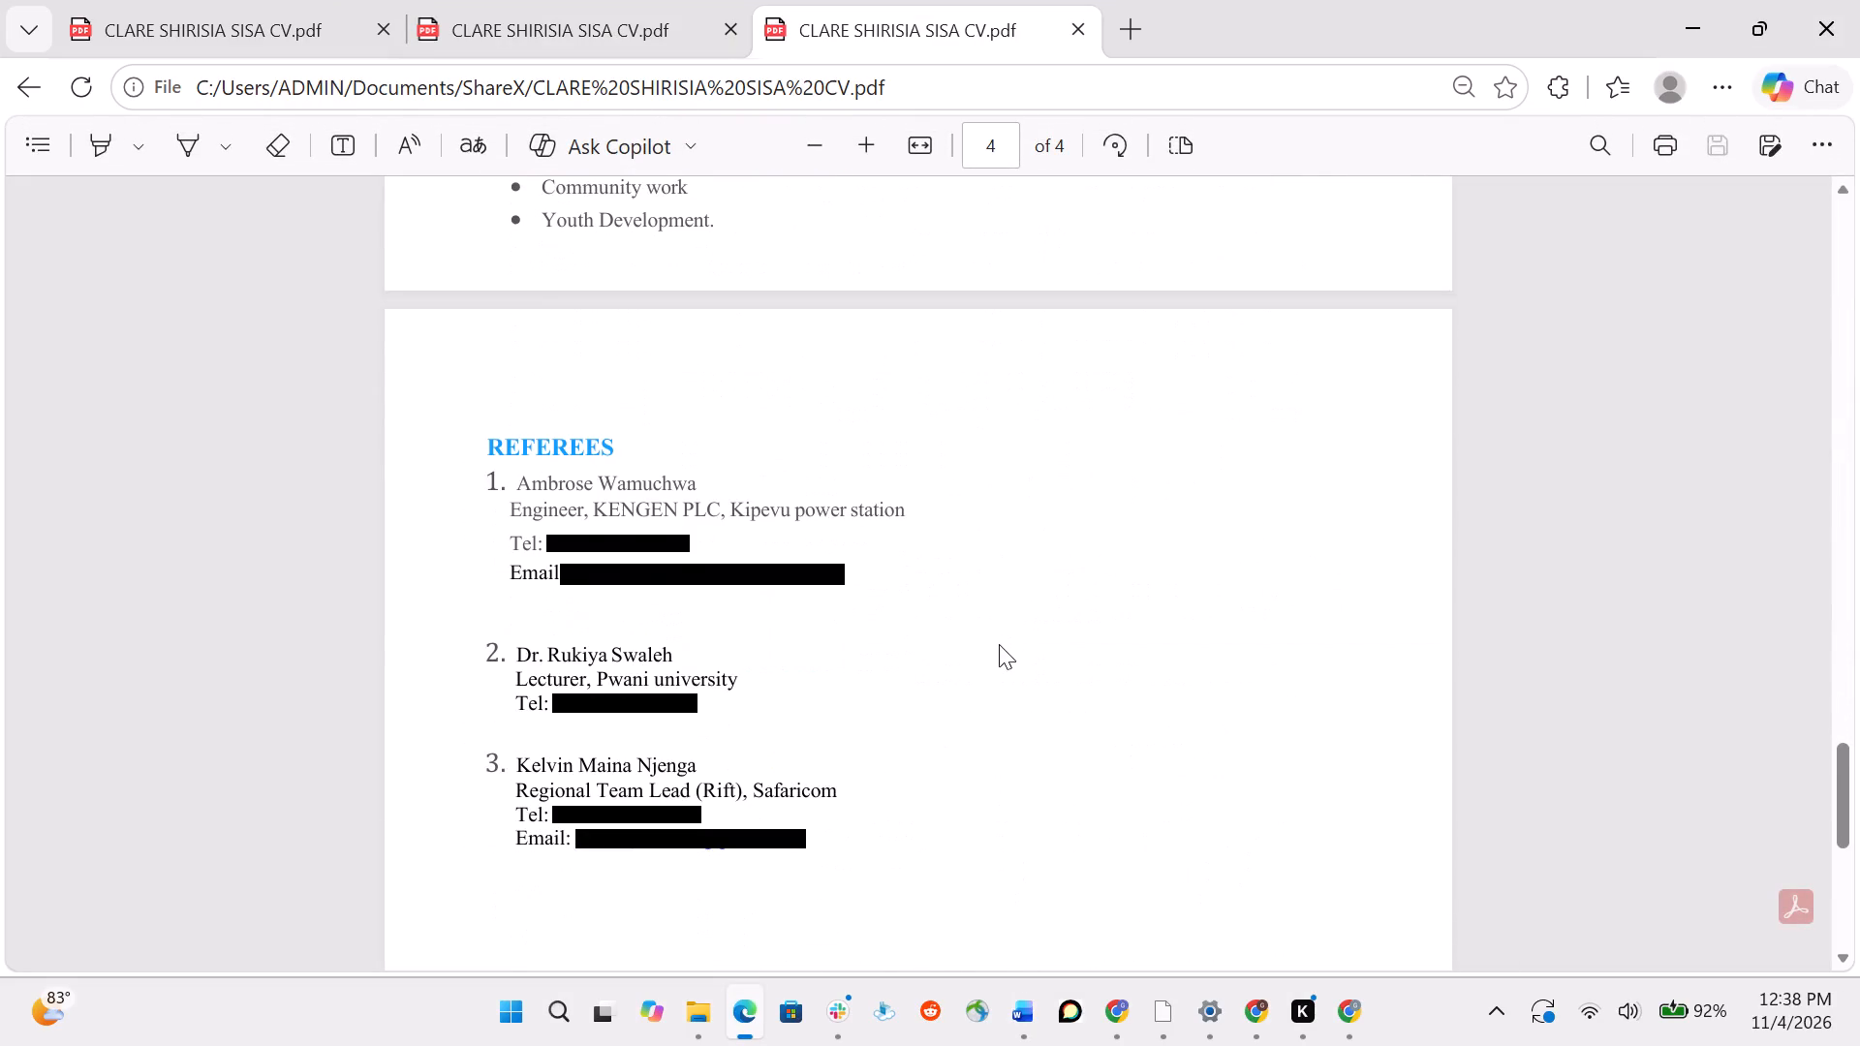
scroll(987, 654, down, 1)
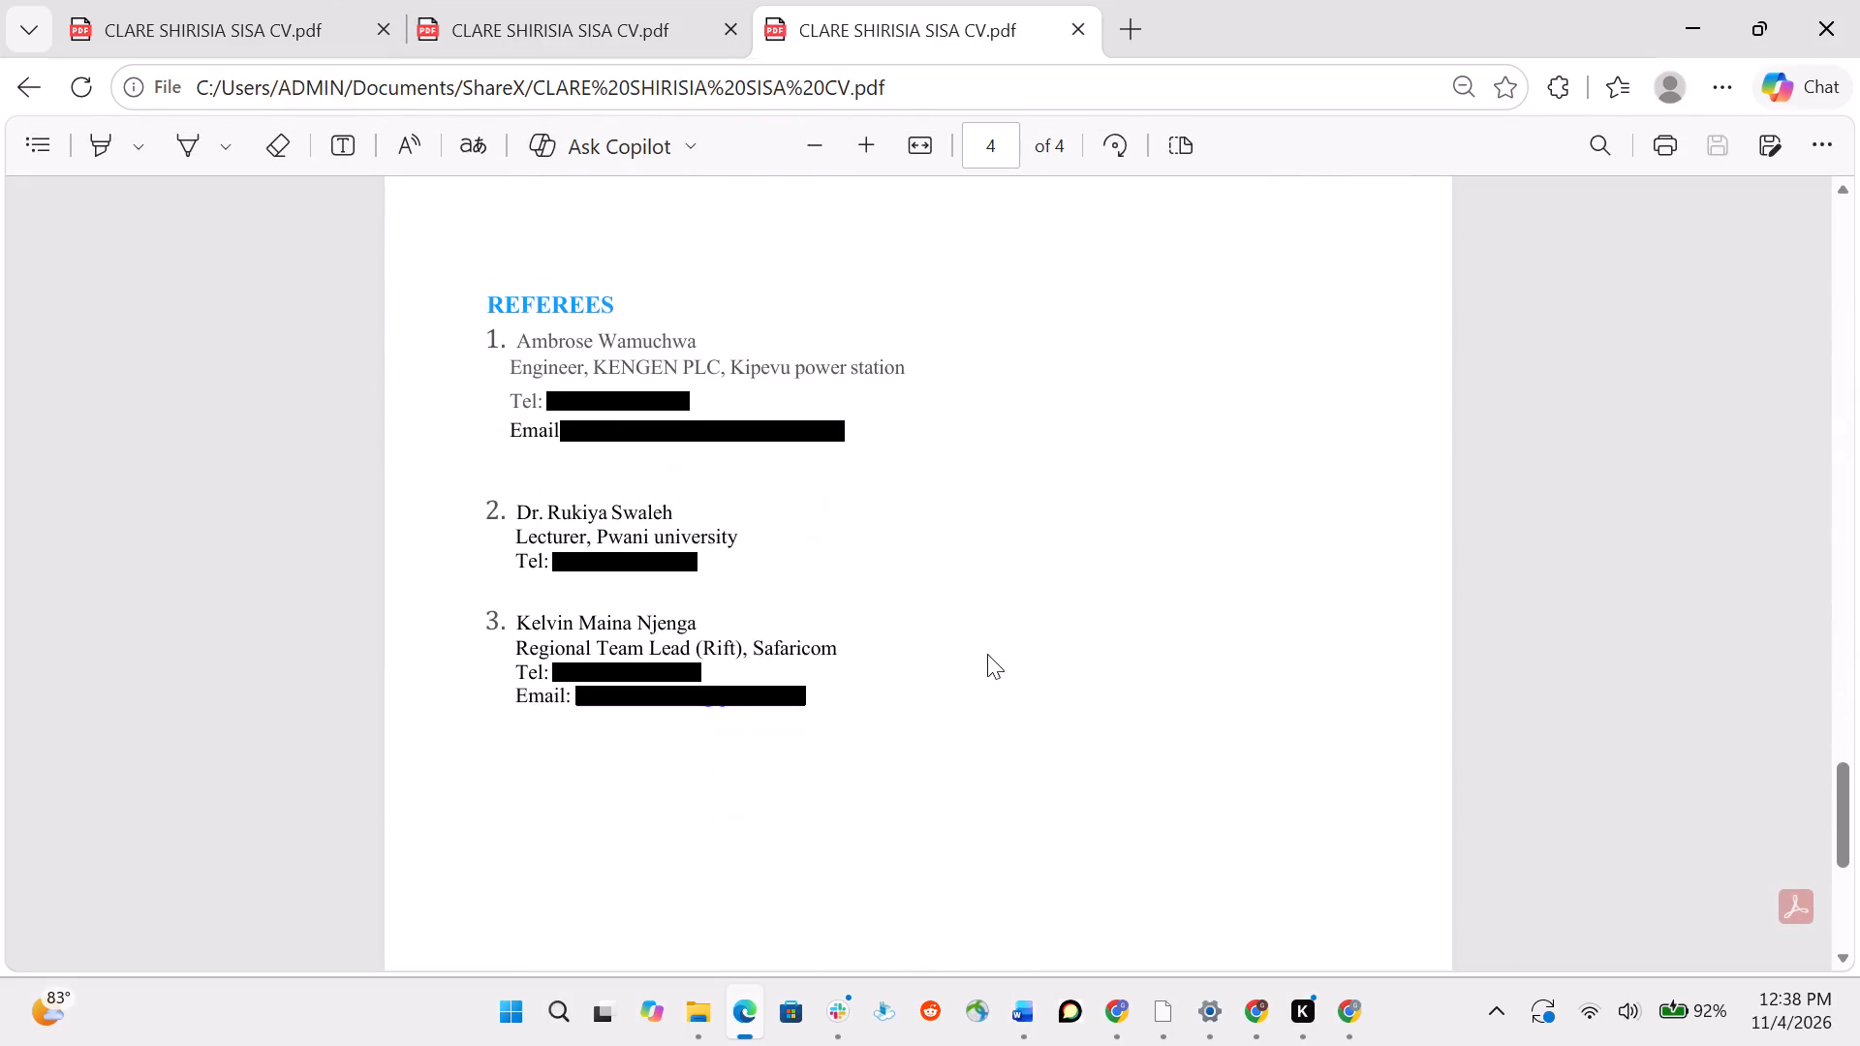
scroll(986, 654, down, 2)
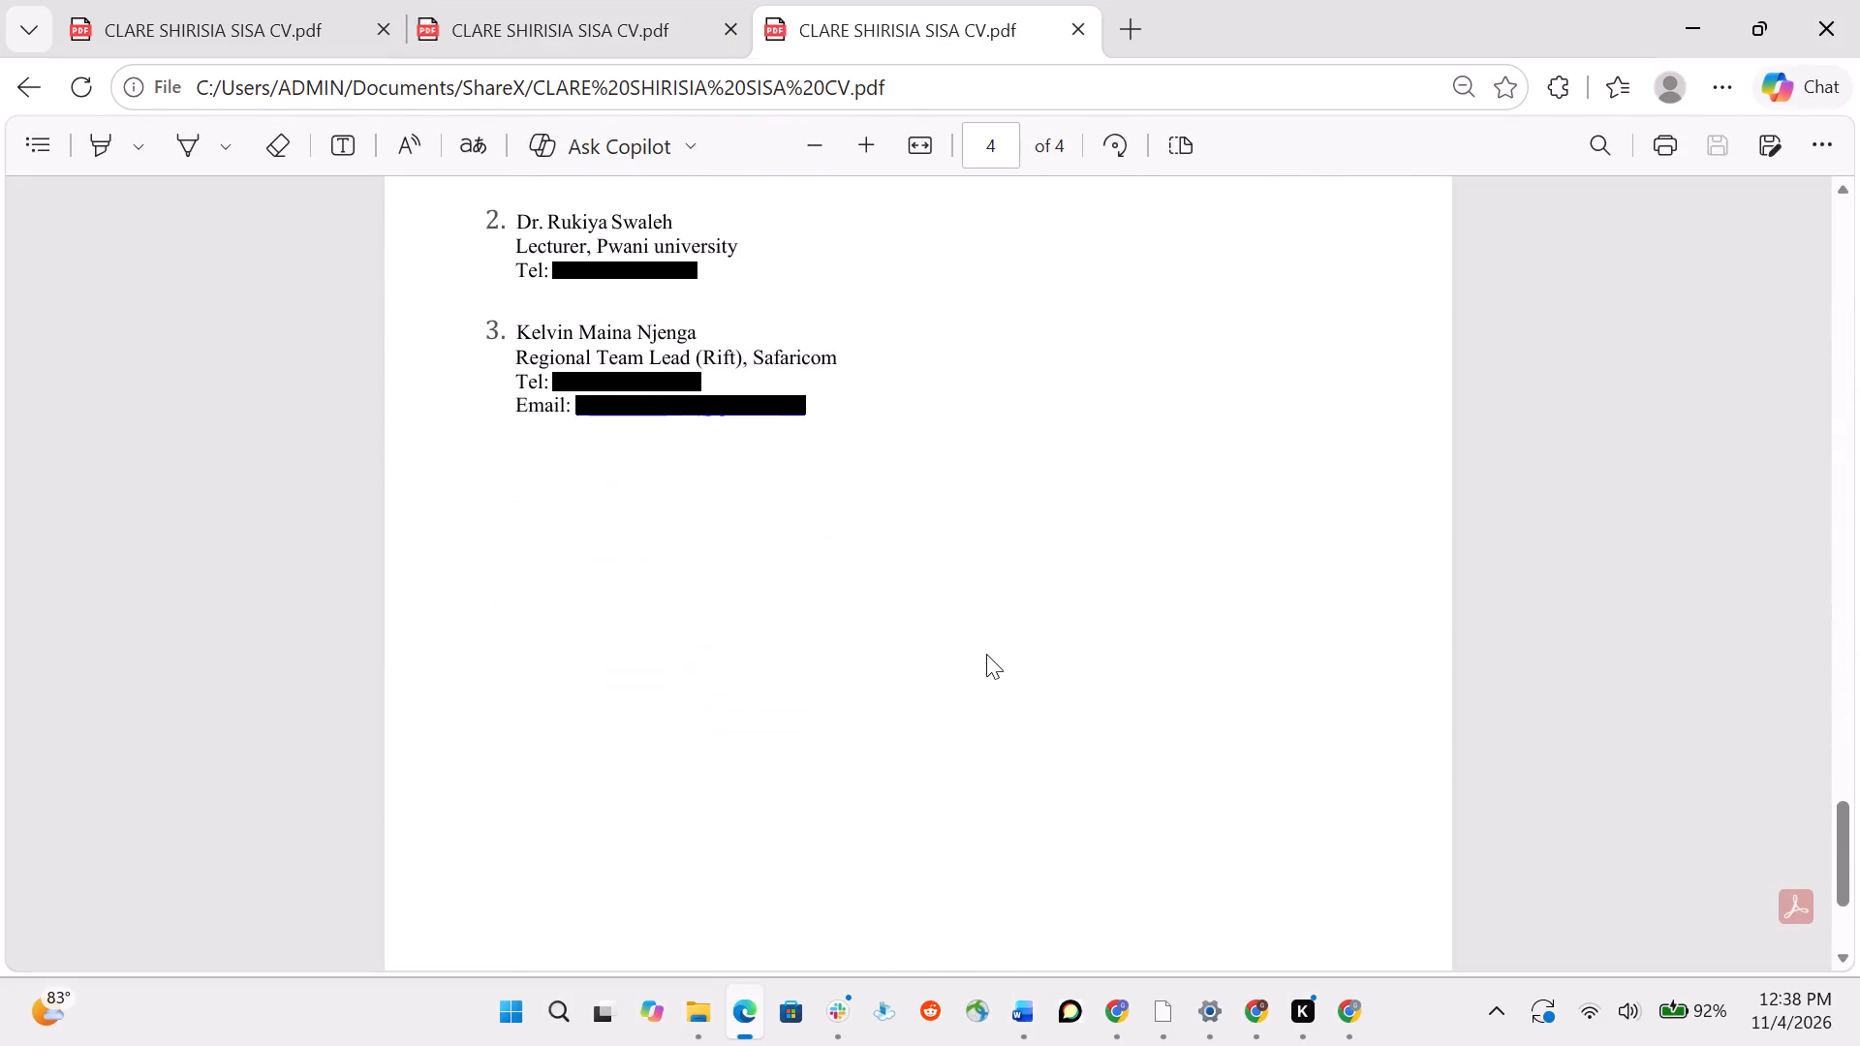
scroll(983, 656, down, 2)
scroll(981, 658, up, 2)
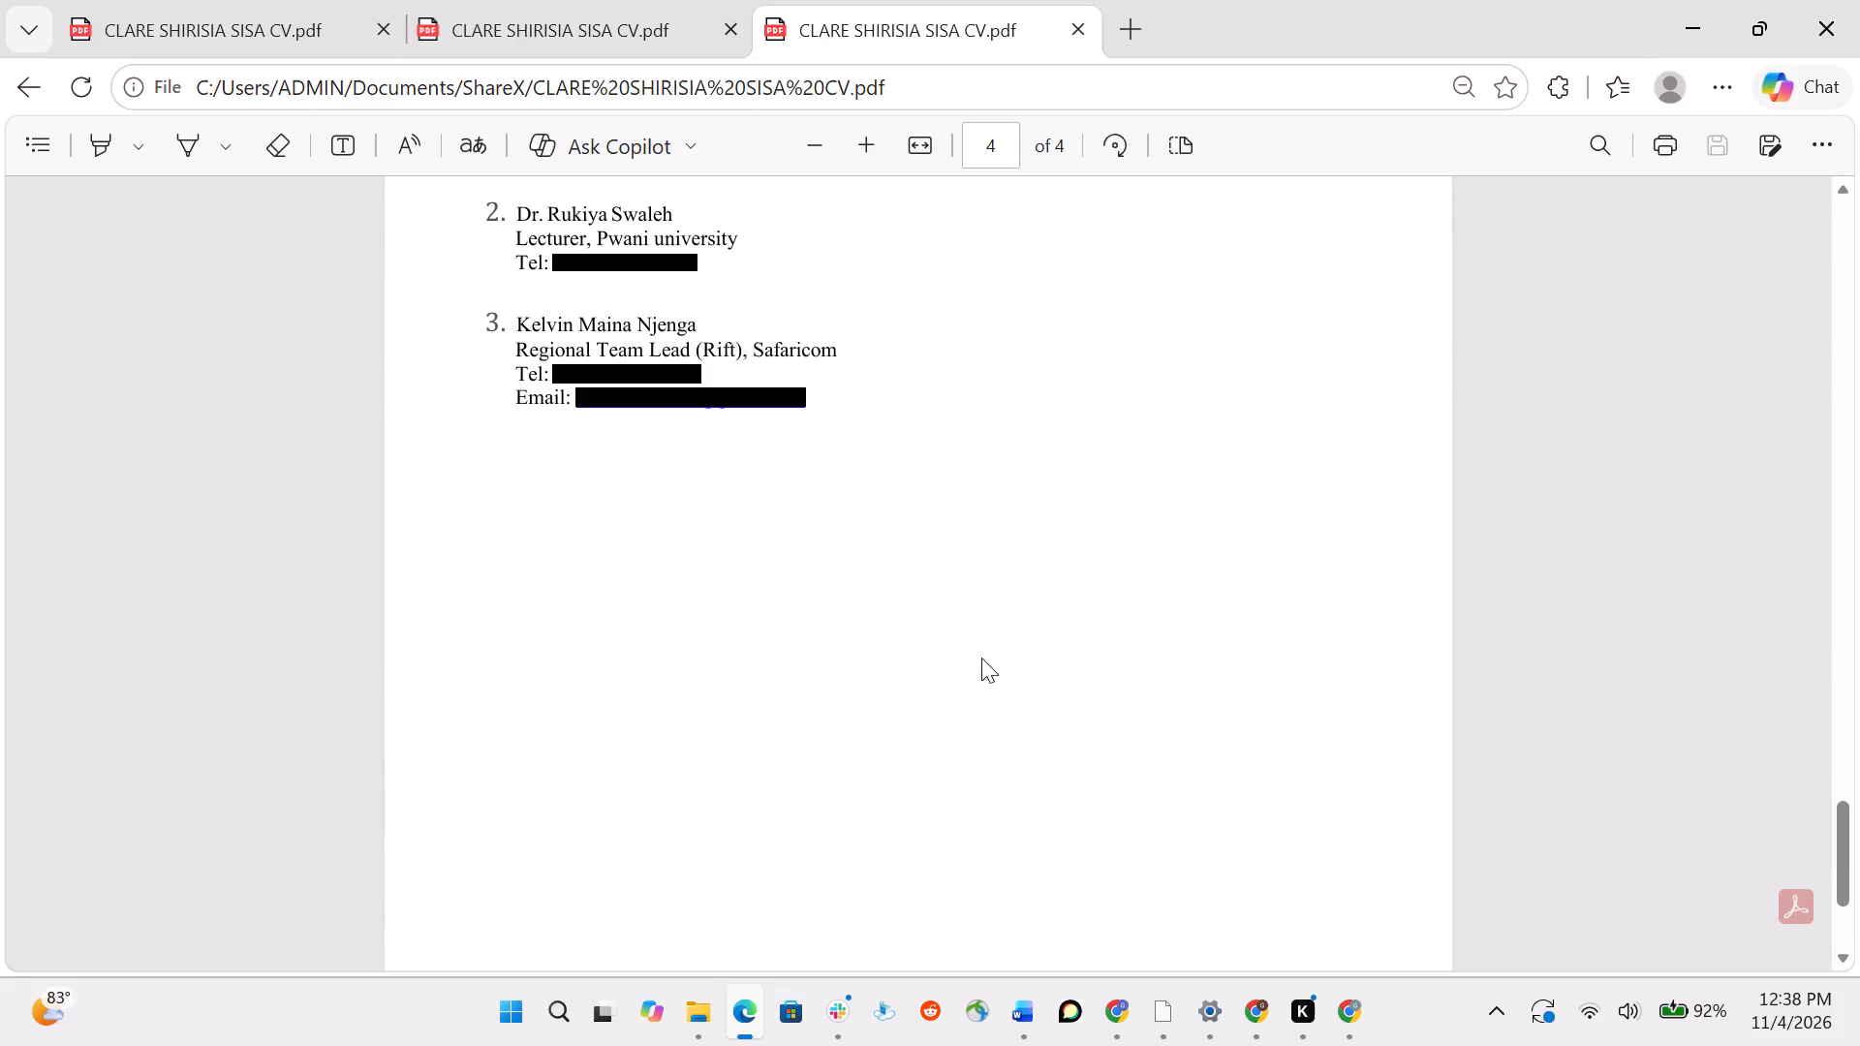
scroll(981, 658, up, 2)
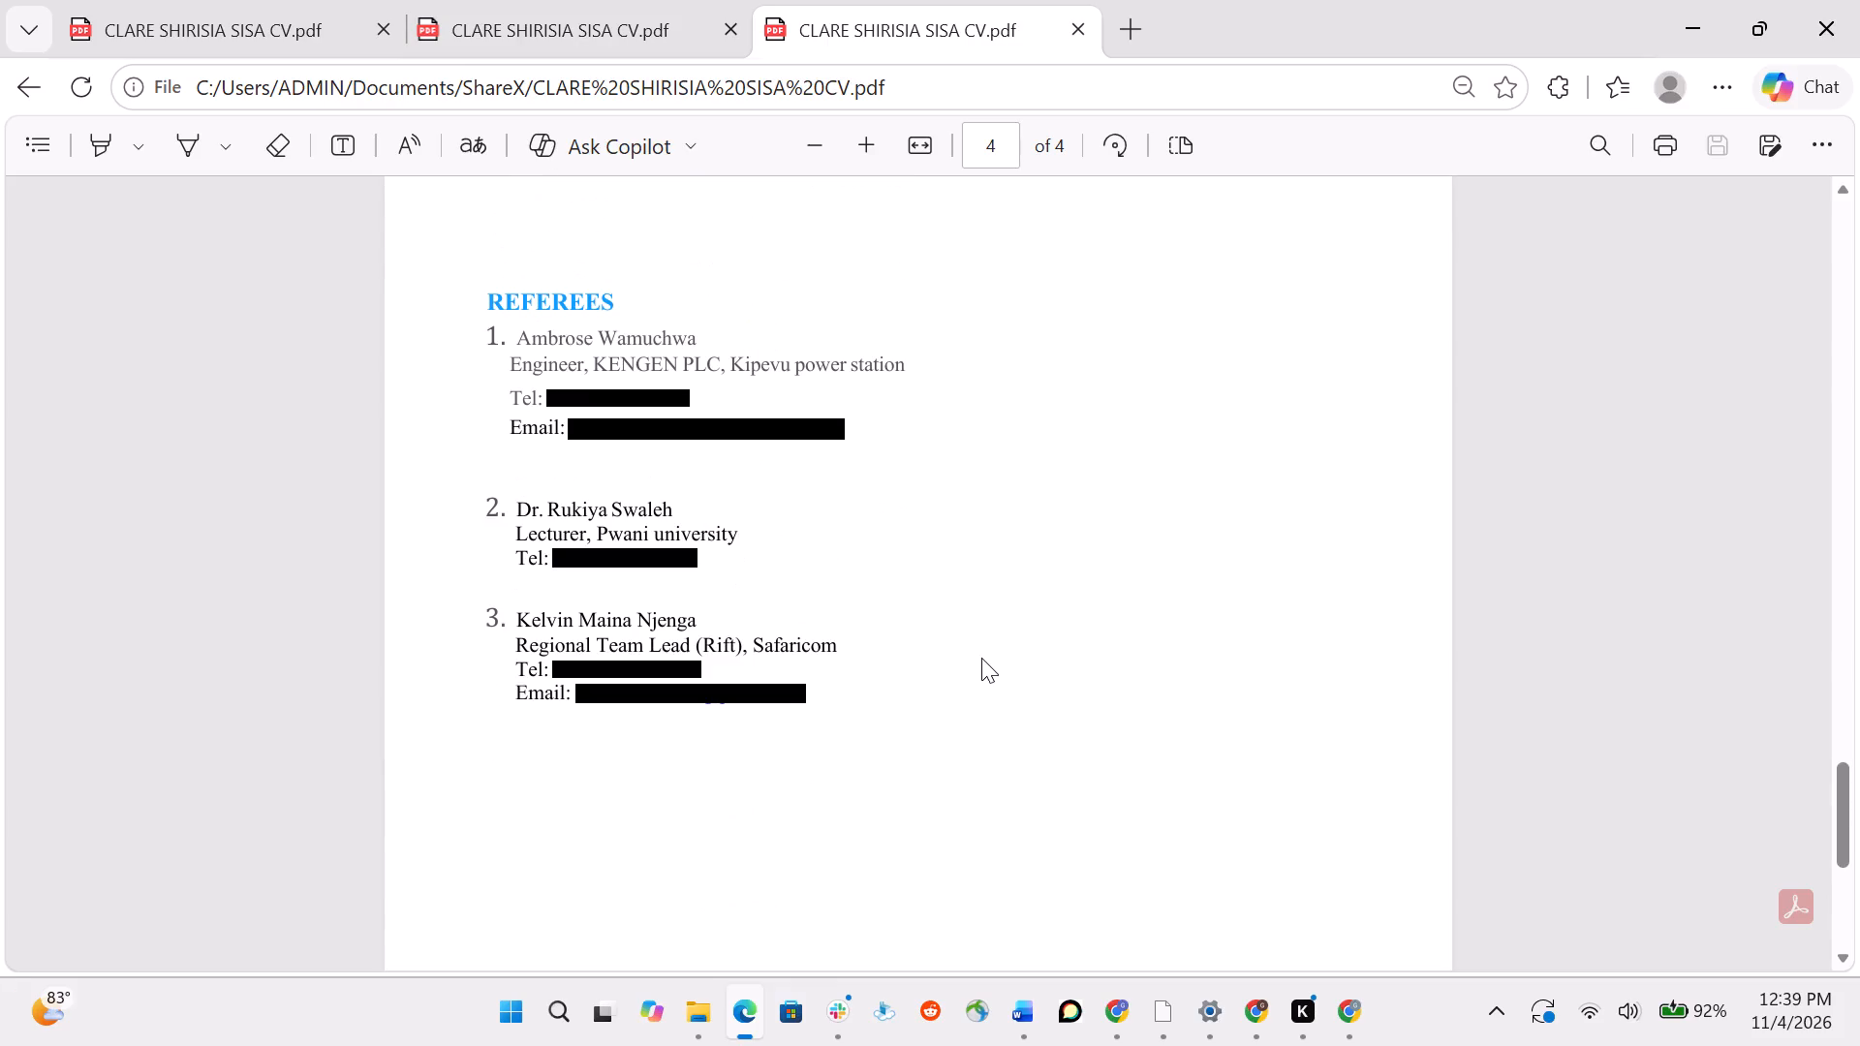
Review the exported CV PDF from the referees page back up to the name and personal profile on page one.
scroll(976, 663, up, 2)
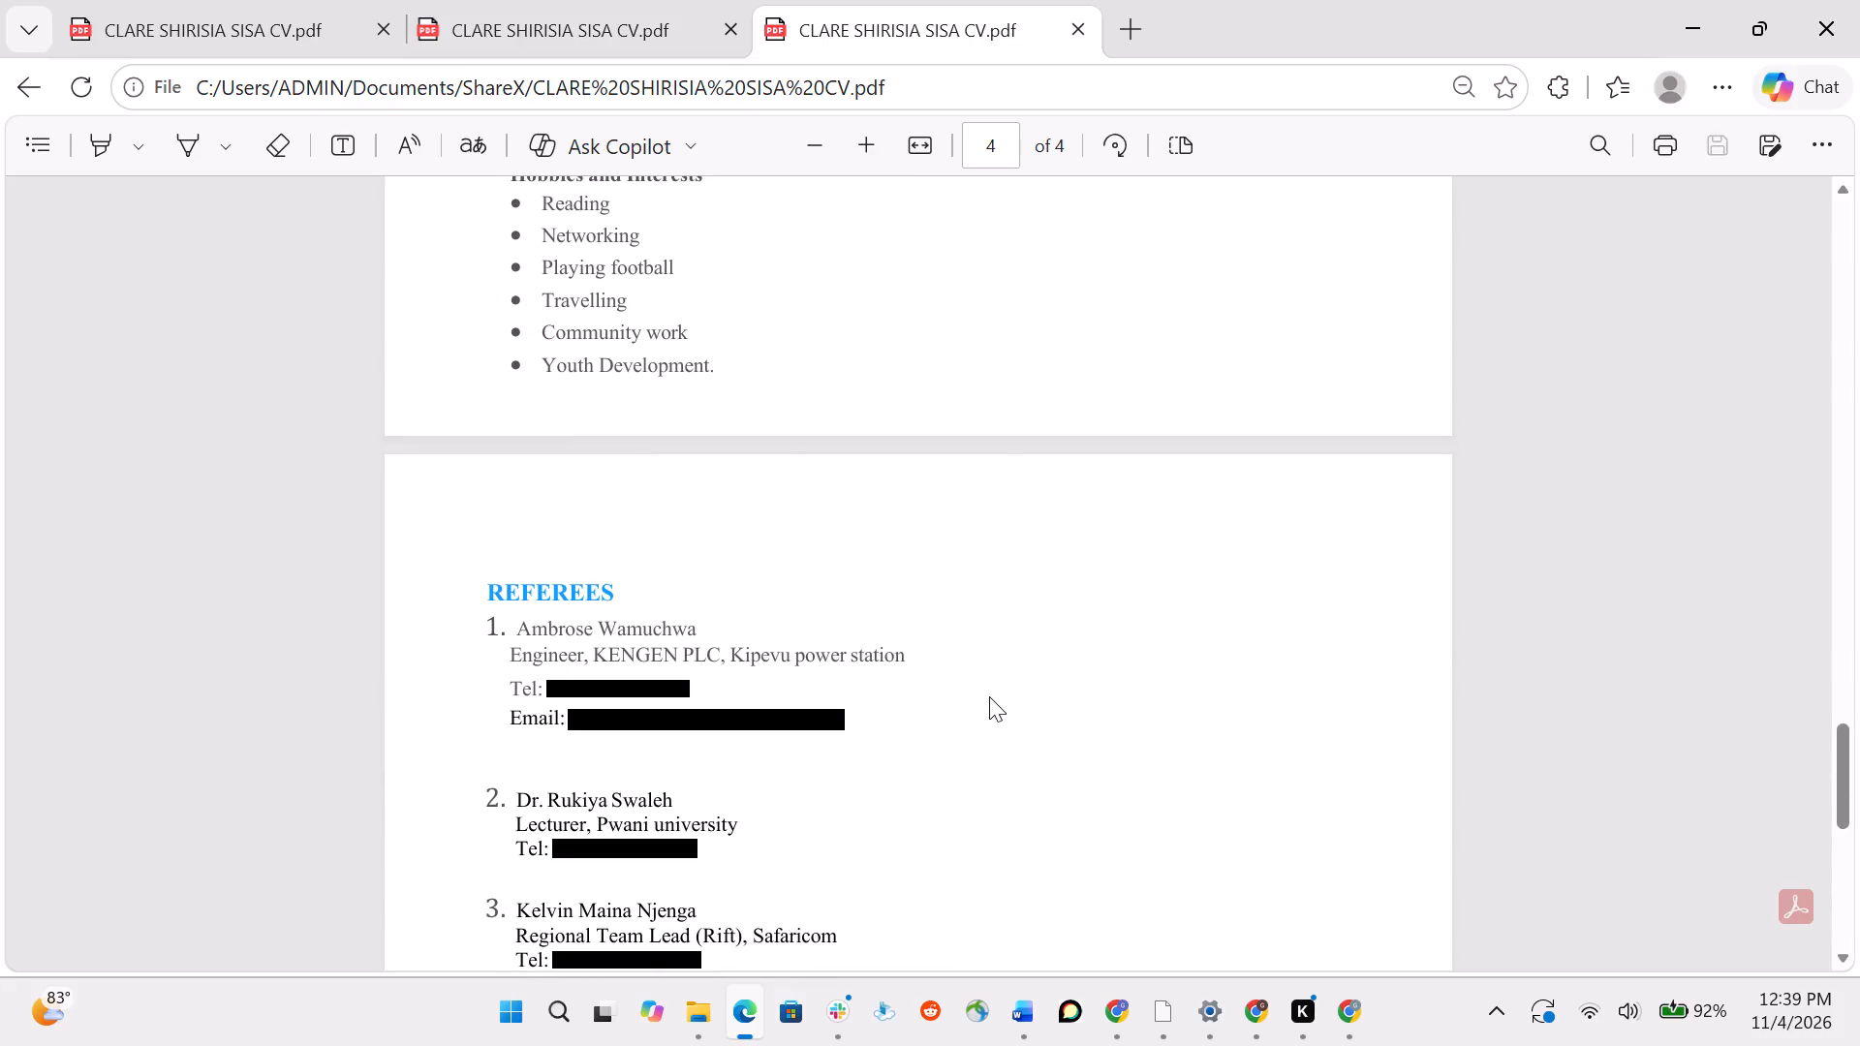
scroll(1005, 696, up, 20)
scroll(1038, 723, up, 7)
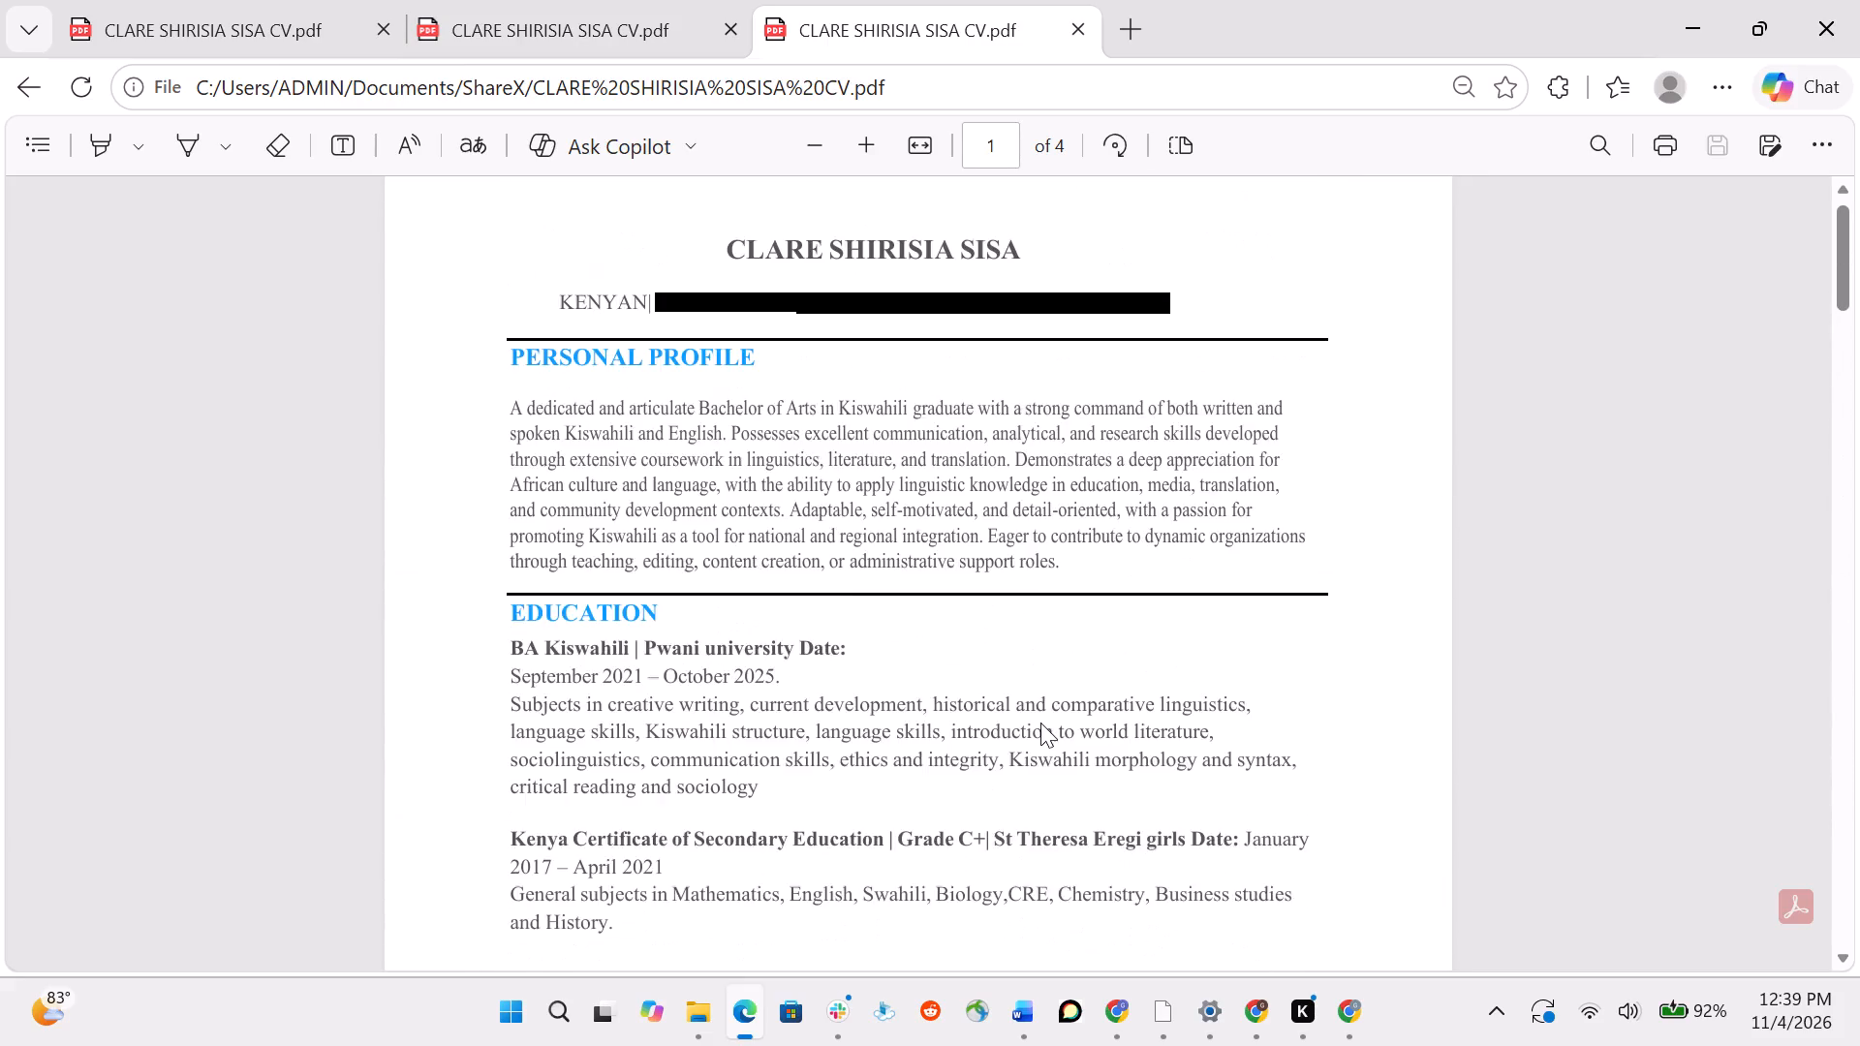
scroll(1040, 723, up, 4)
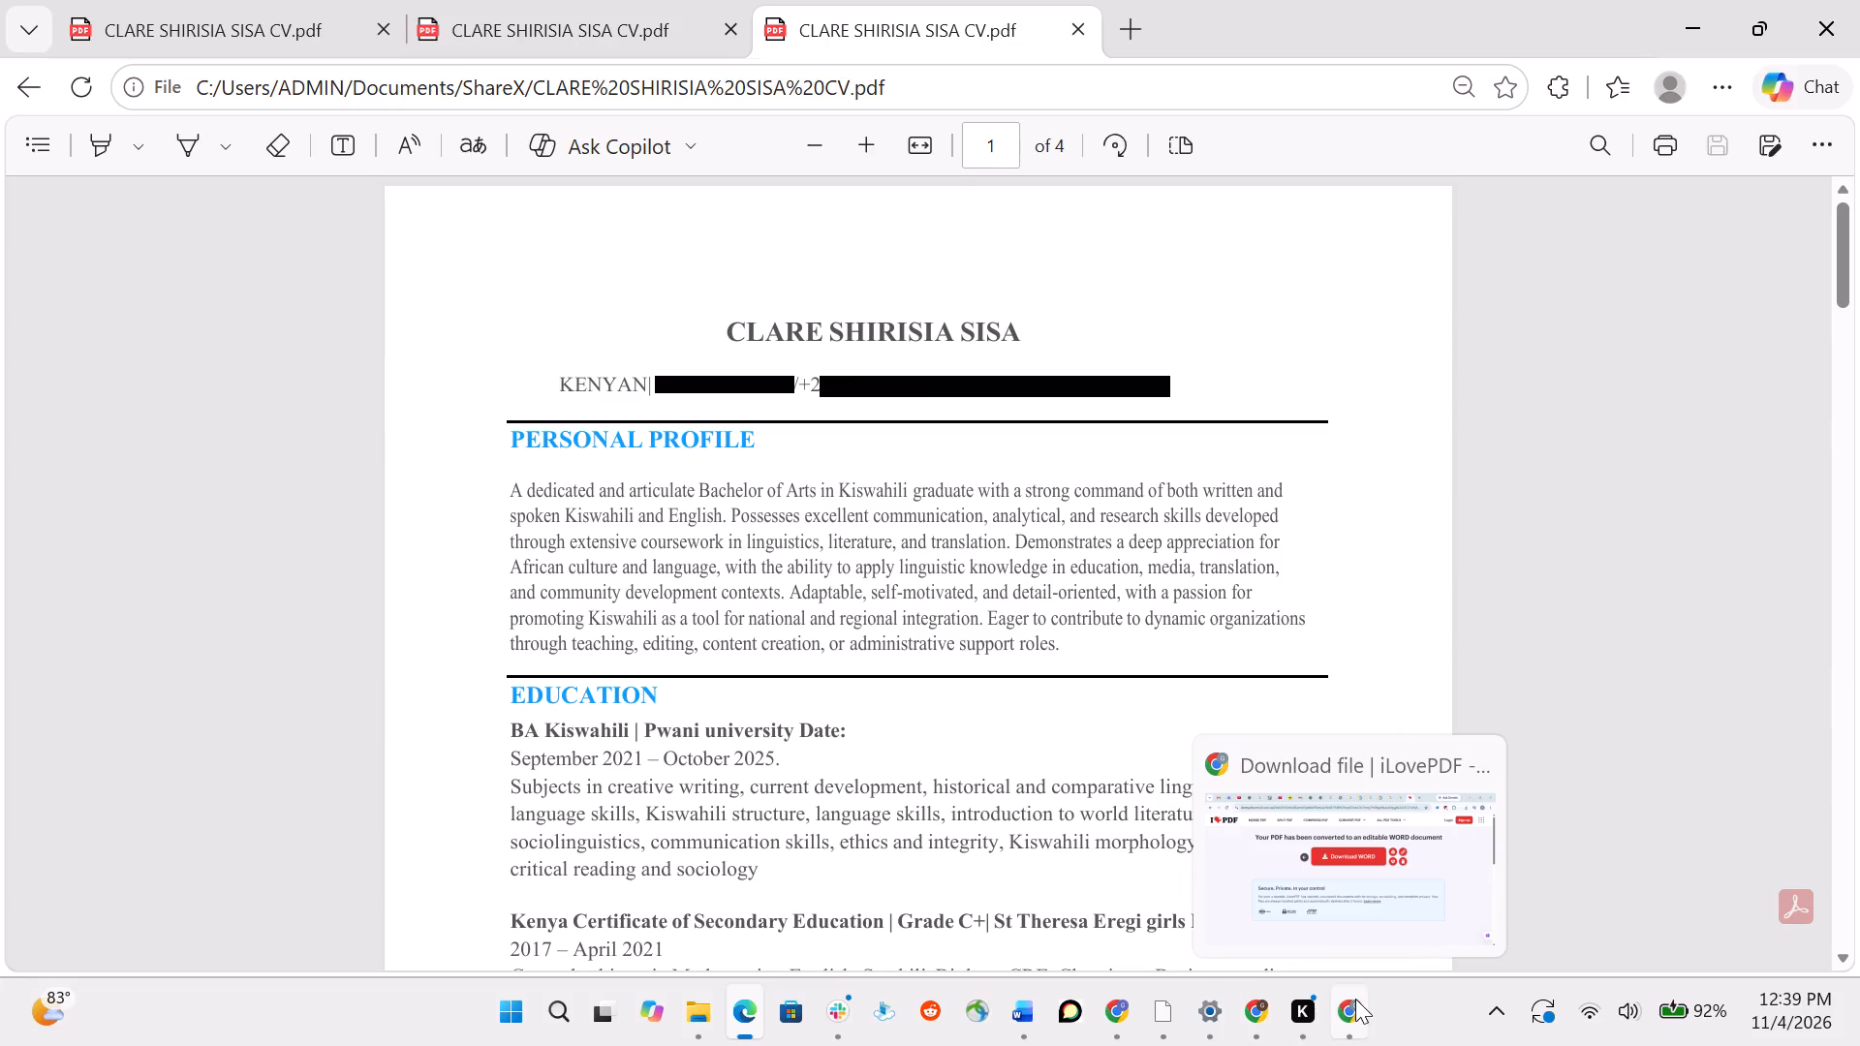
Switch to the ChatGPT conversation in Chrome that holds the transcribed work duties and referee details.
click(1113, 1011)
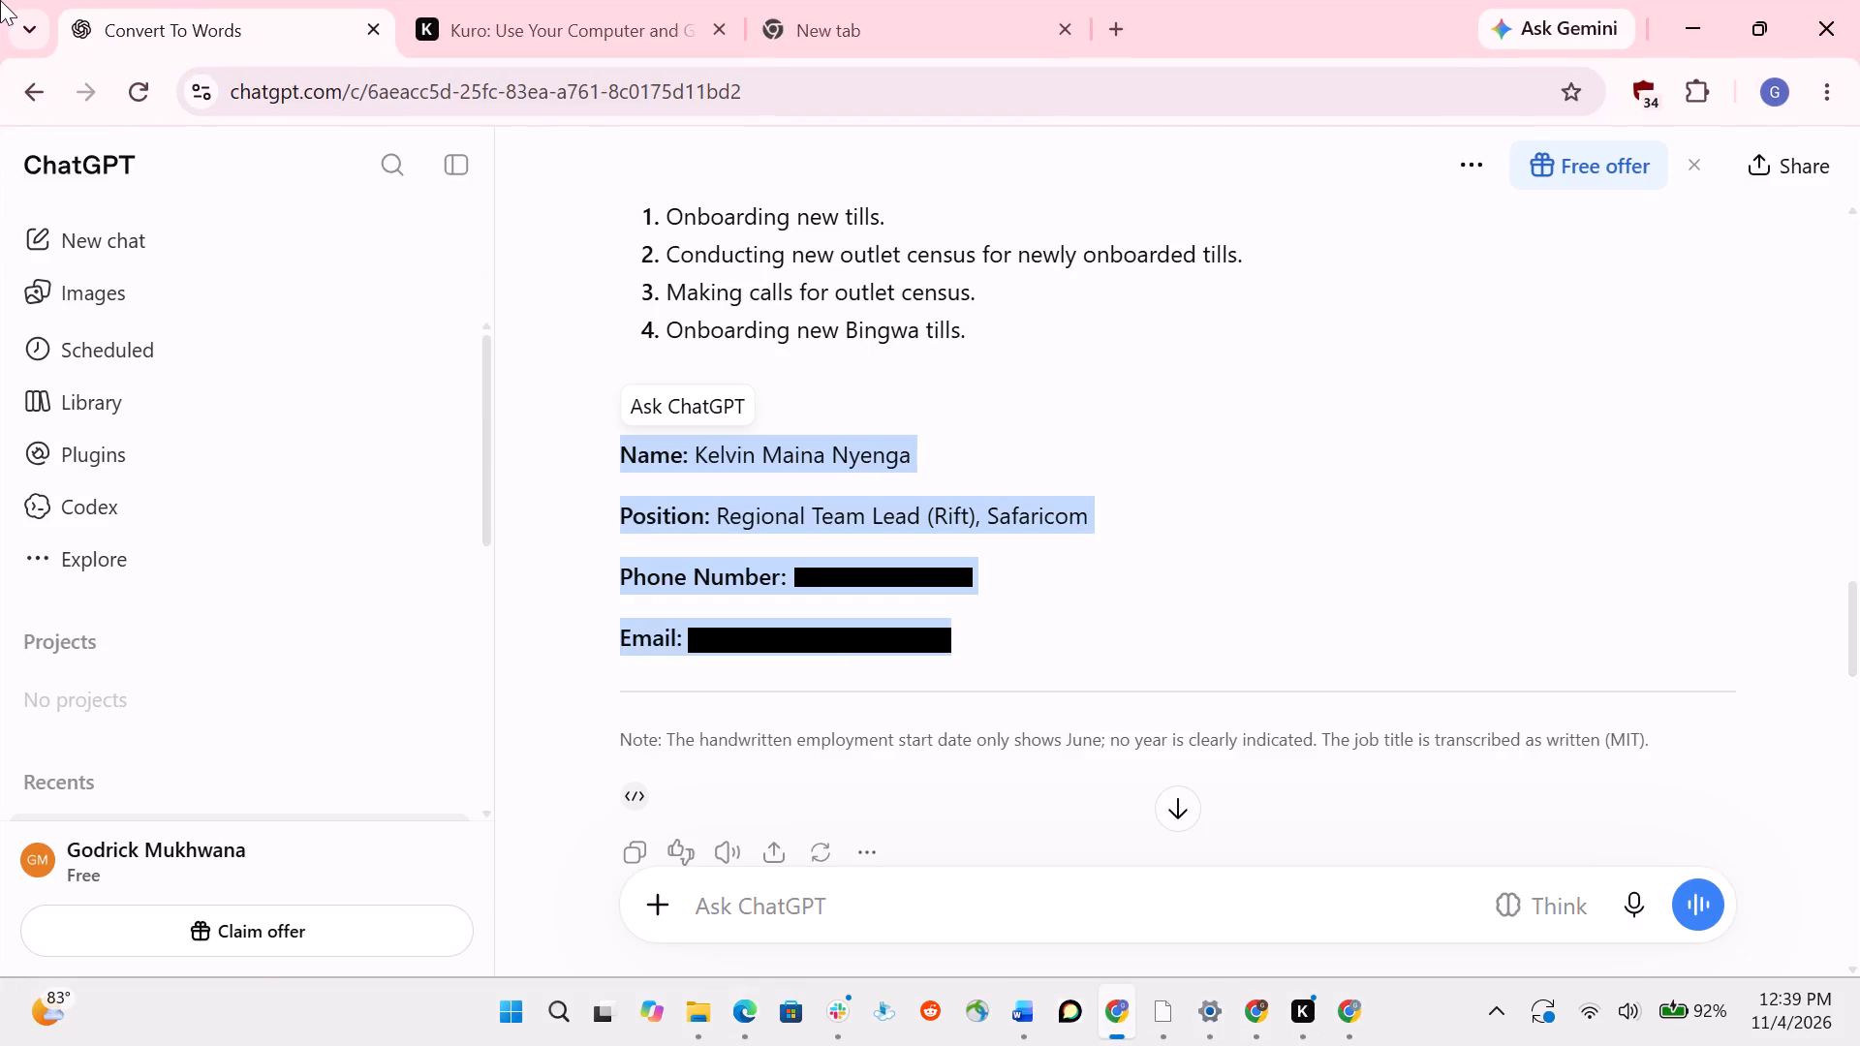
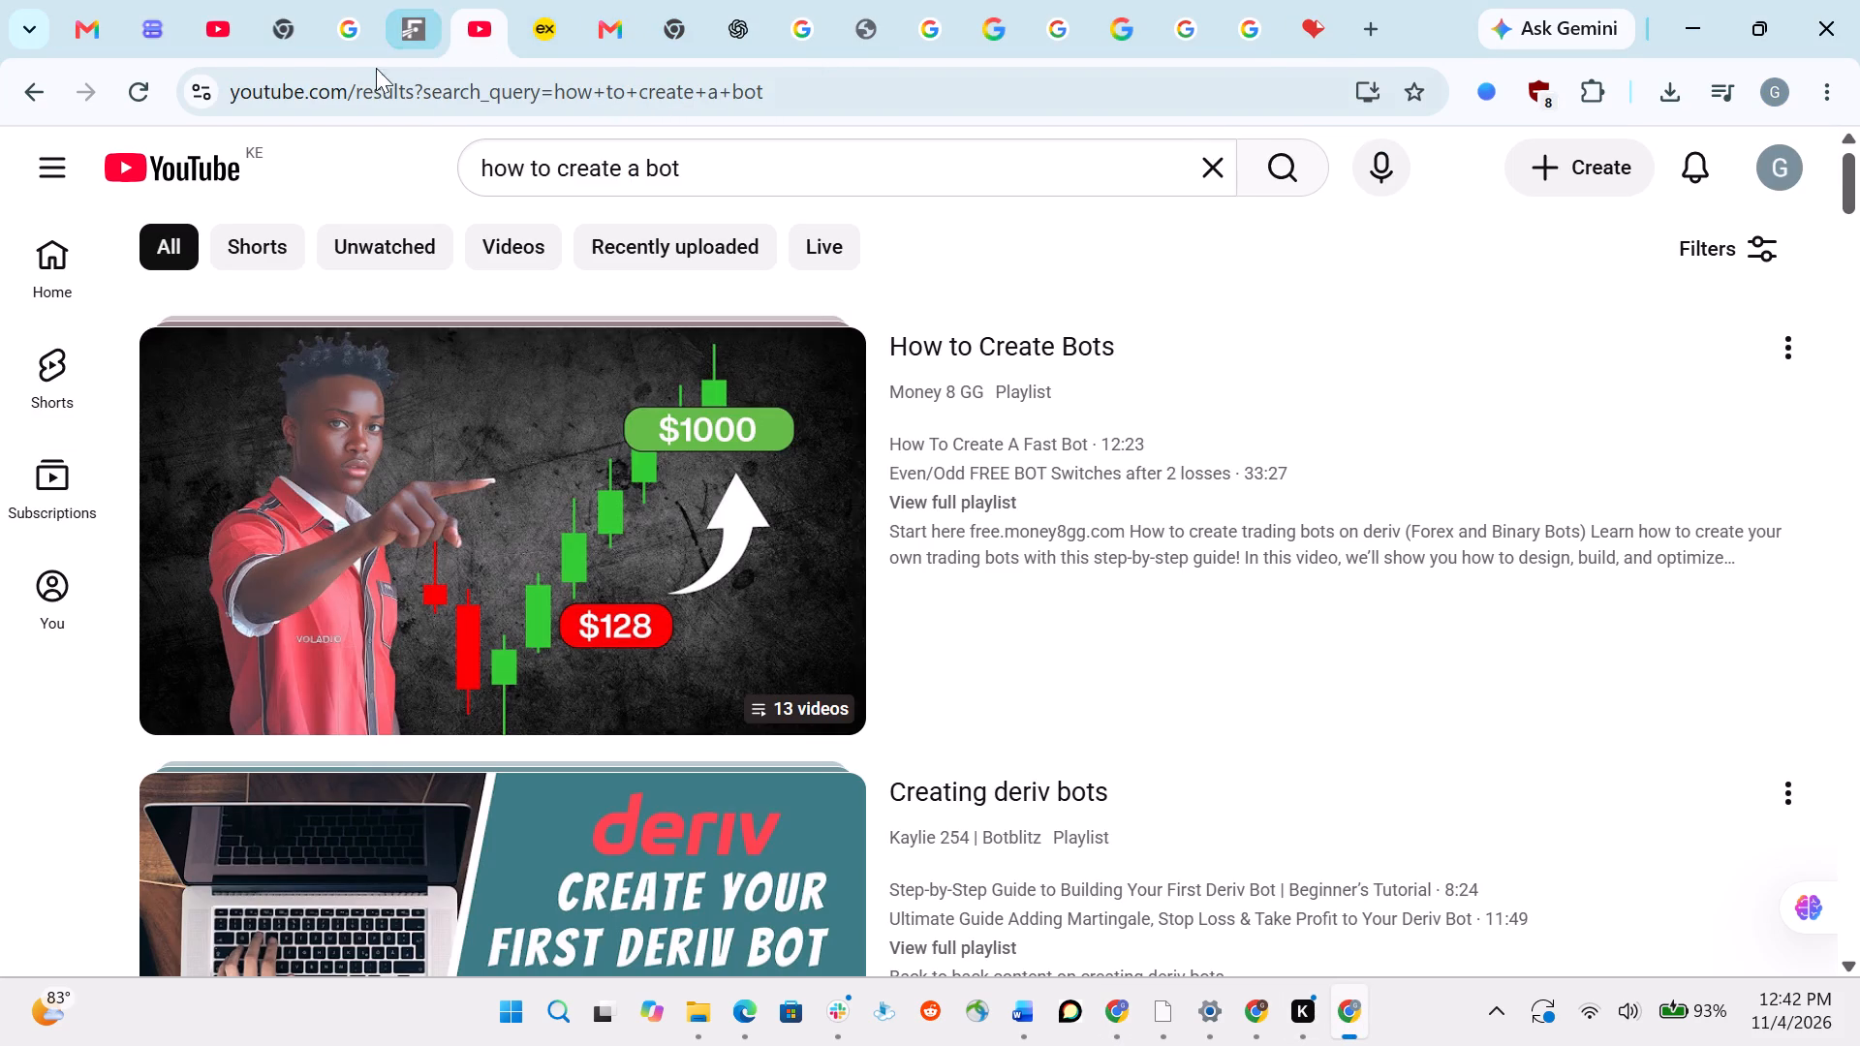
Switch to the open YouTube video on CCNA Day 4: Inter-Networking Devices in Chrome.
click(216, 52)
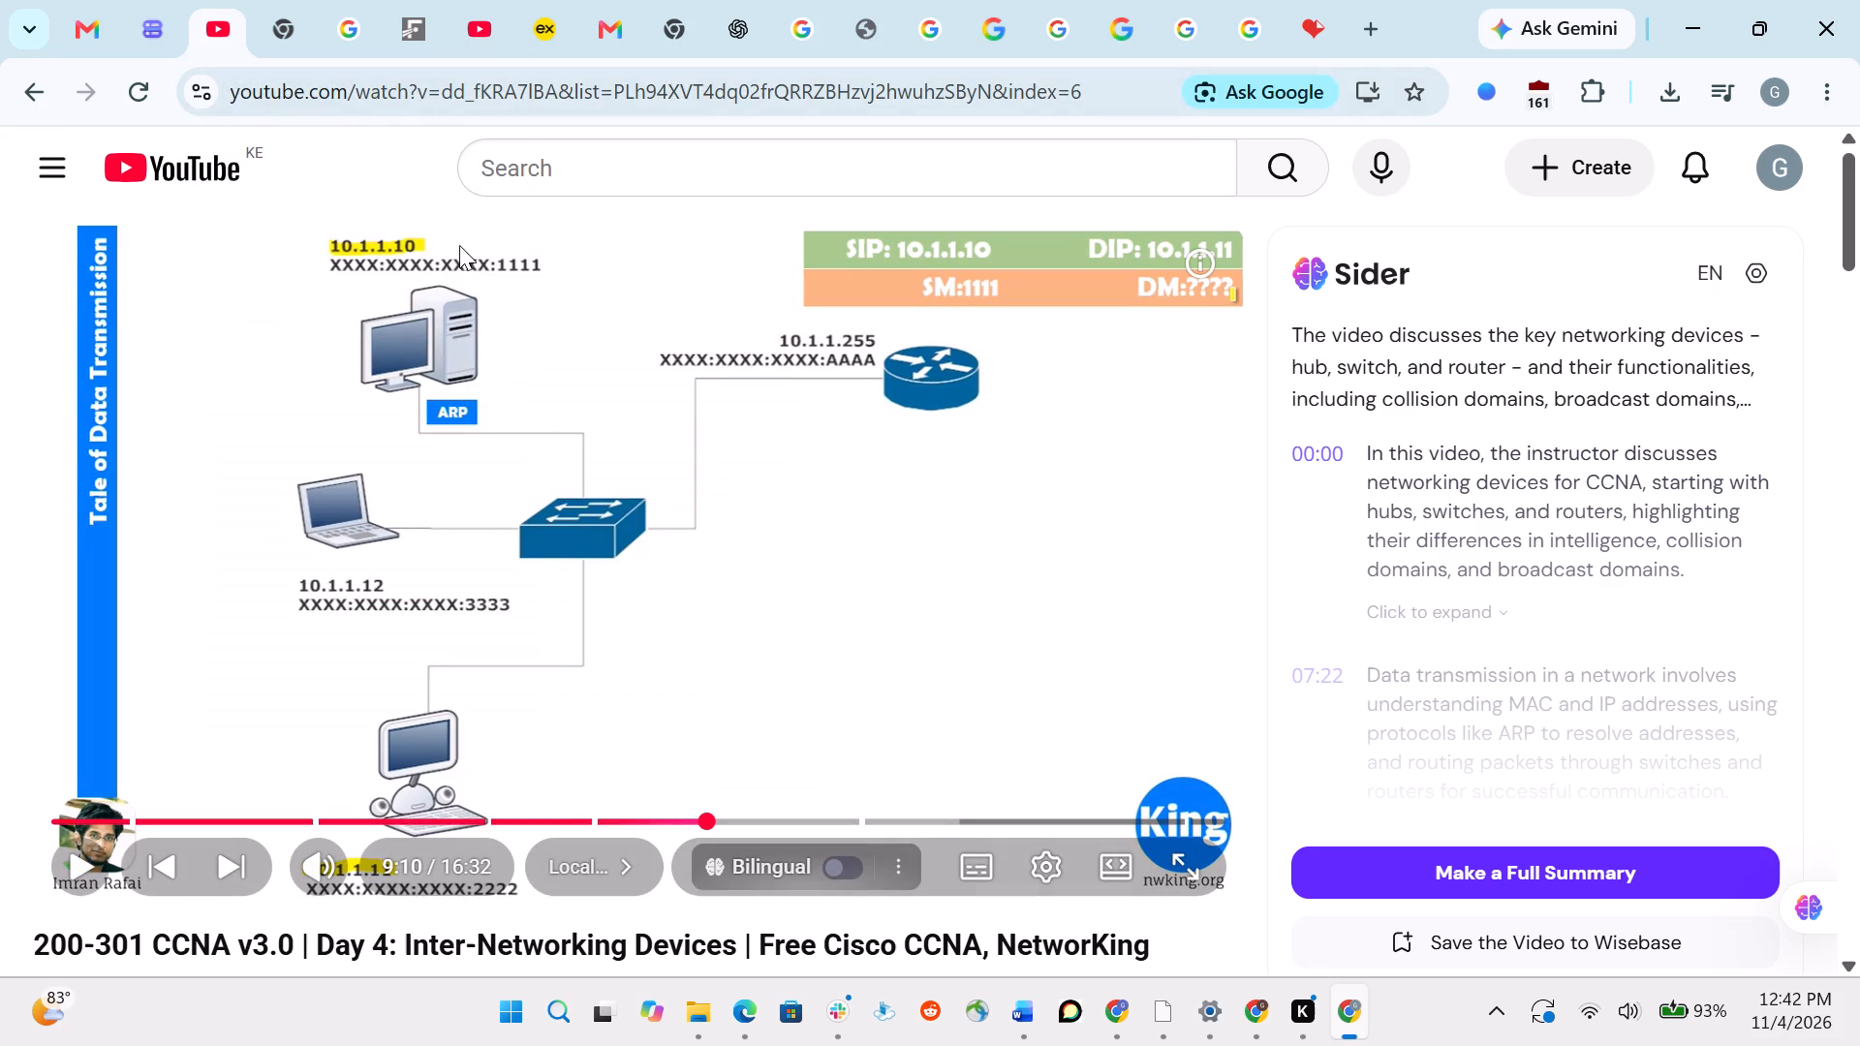